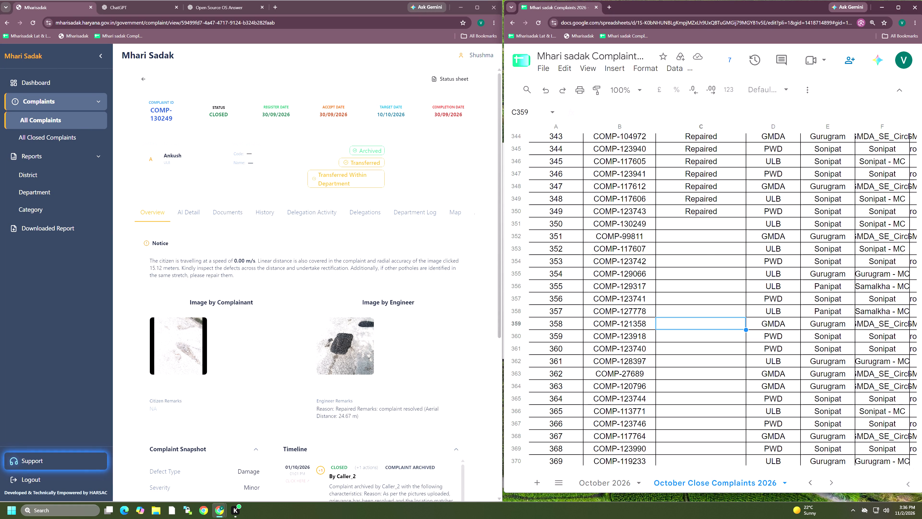
{"action": "scroll", "coordinate": [684, 313], "scroll_direction": "up", "scroll_amount": 1}
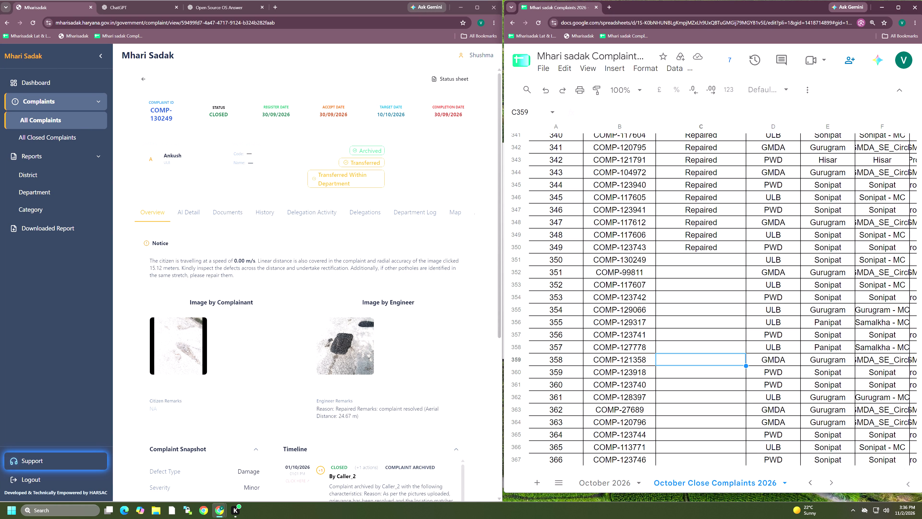
{"action": "left_click", "coordinate": [632, 264]}
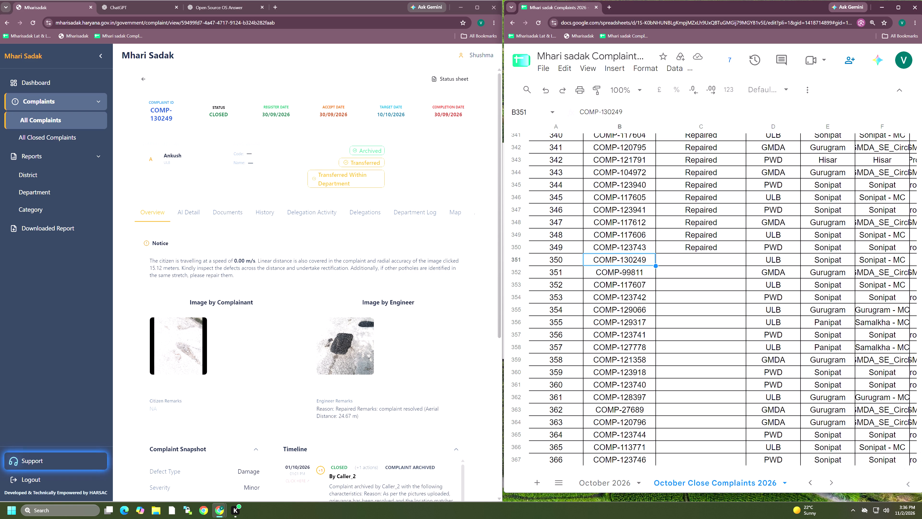
{"action": "key", "text": "ctrl+c"}
{"action": "left_click", "coordinate": [692, 259]}
{"action": "key", "text": "ctrl+d"}
{"action": "left_click", "coordinate": [641, 268]}
{"action": "key", "text": "ctrl+c"}
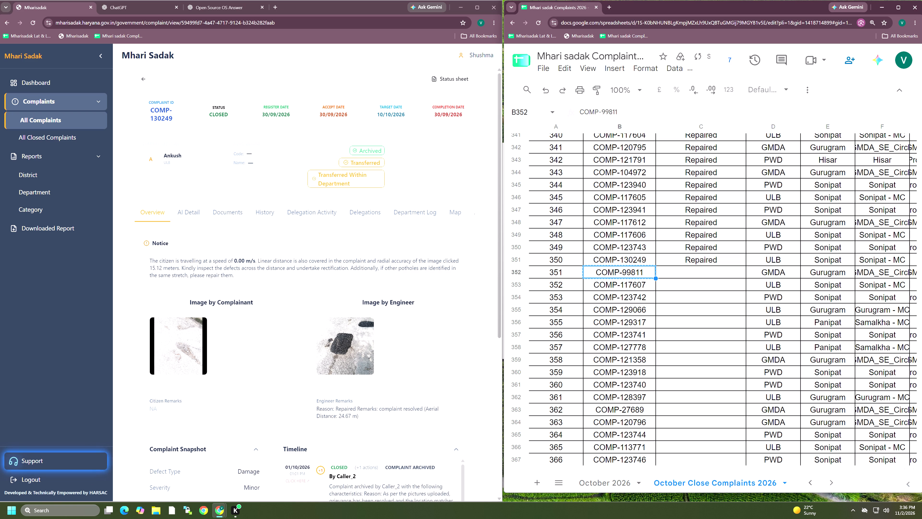
{"action": "left_click", "coordinate": [140, 77]}
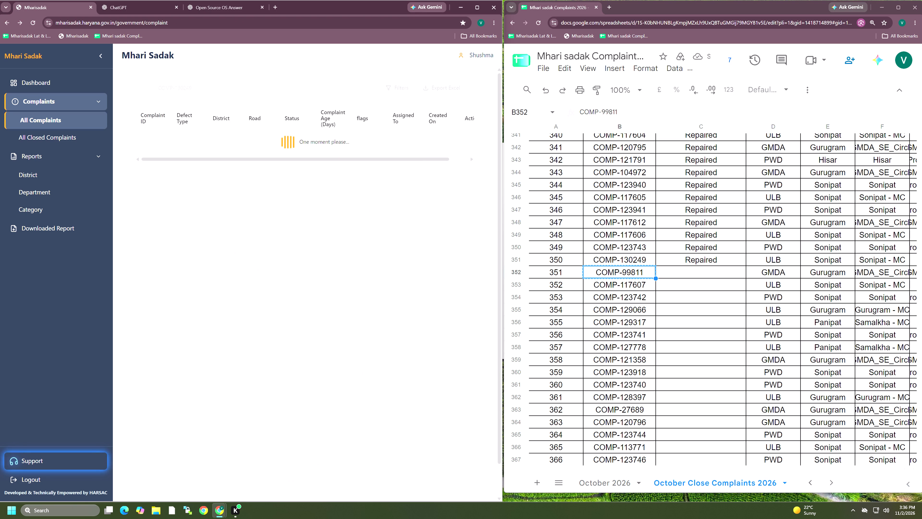
{"action": "left_click_drag", "start_coordinate": [194, 86], "coordinate": [120, 97]}
{"action": "key", "text": "ctrl+v"}
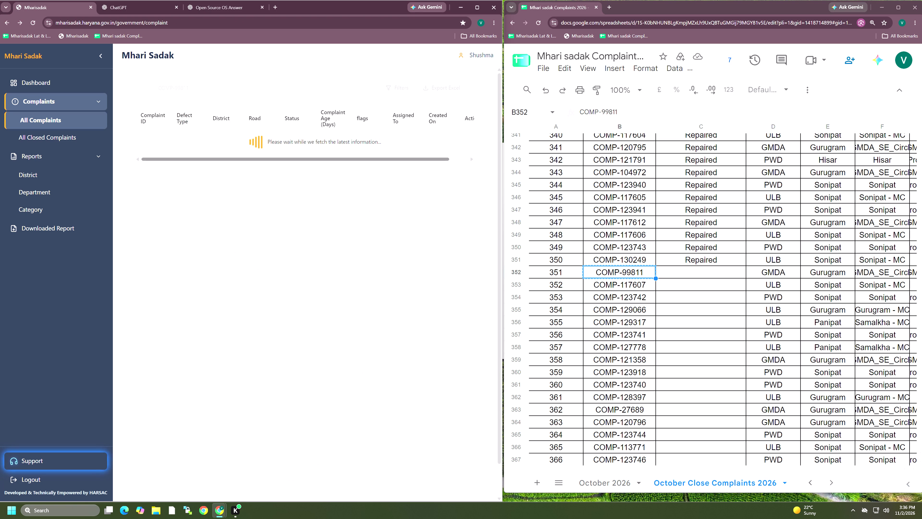
{"action": "left_click", "coordinate": [259, 142]}
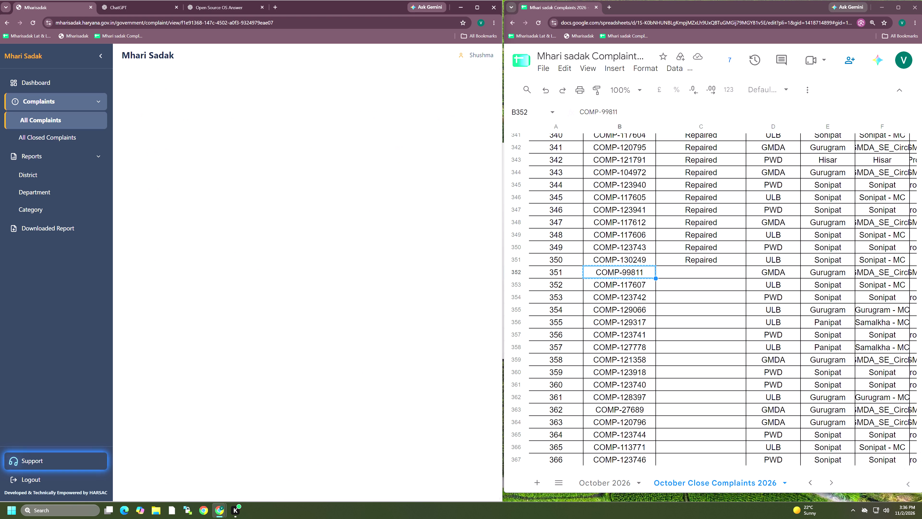
{"action": "left_click", "coordinate": [694, 270]}
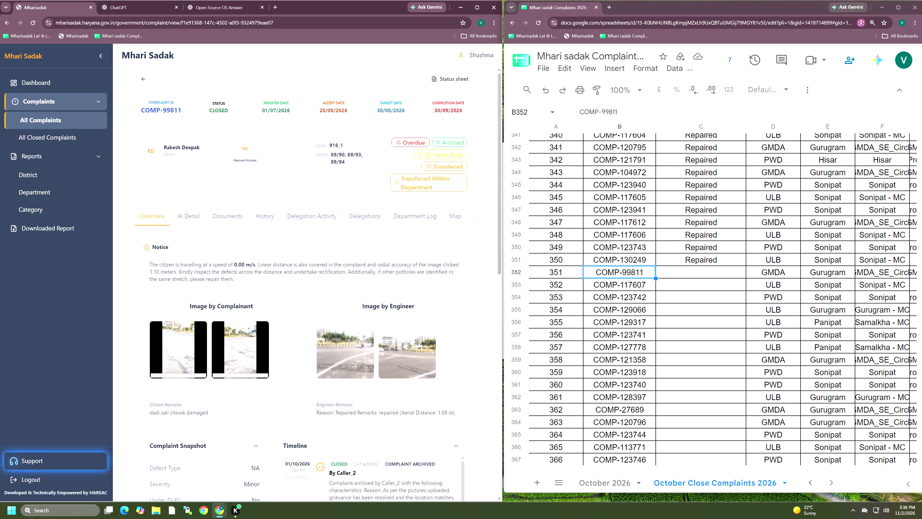
{"action": "key", "text": "ctrl+d"}
{"action": "left_click", "coordinate": [642, 286]}
{"action": "key", "text": "ctrl+c"}
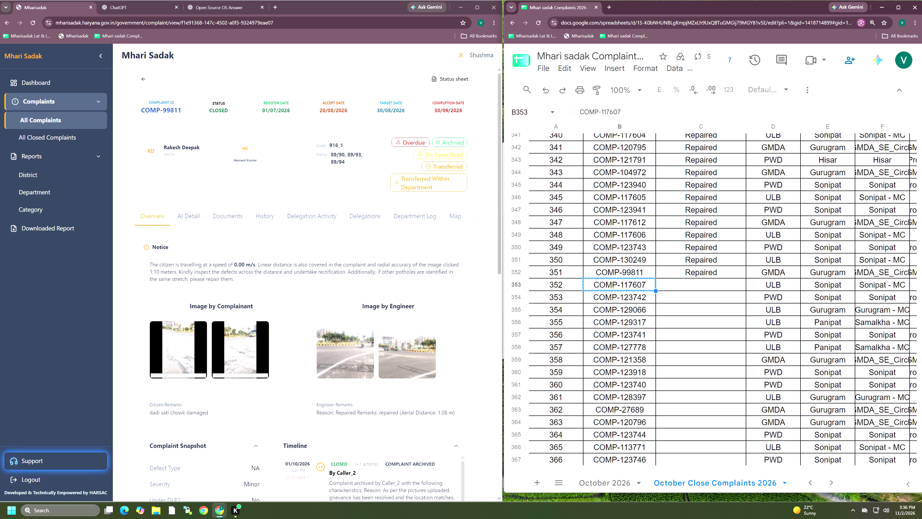
{"action": "left_click", "coordinate": [143, 79]}
{"action": "left_click_drag", "start_coordinate": [196, 88], "coordinate": [139, 105]}
{"action": "key", "text": "ctrl+v"}
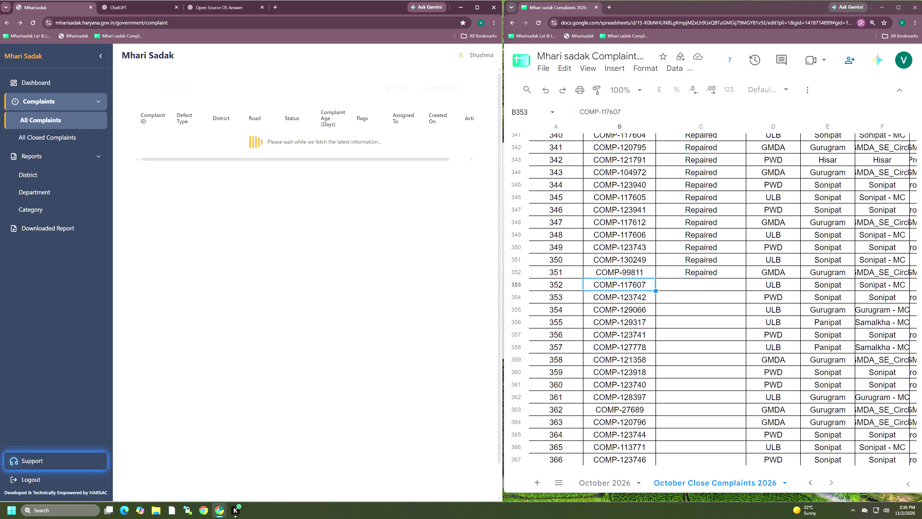
{"action": "left_click", "coordinate": [271, 147]}
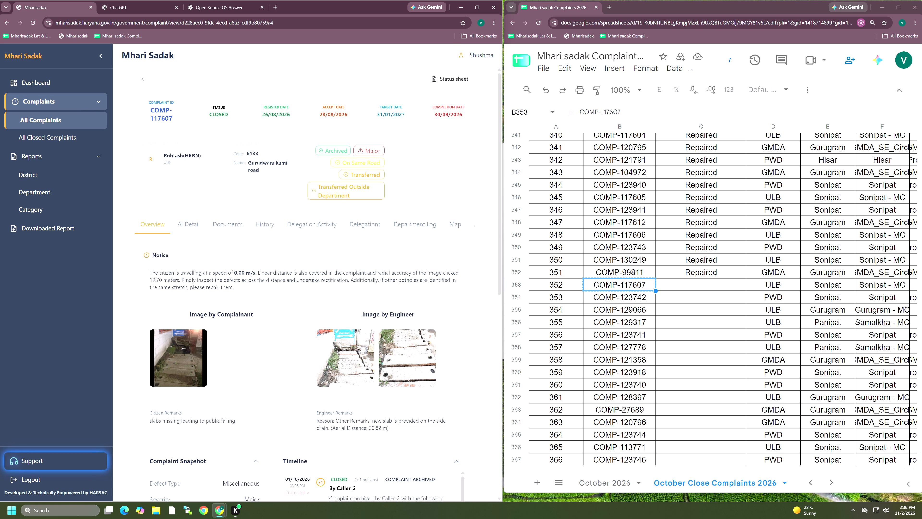
{"action": "left_click_drag", "start_coordinate": [317, 421], "coordinate": [361, 433]}
{"action": "left_click_drag", "start_coordinate": [361, 433], "coordinate": [410, 434]}
{"action": "key", "text": "ctrl+c"}
{"action": "left_click", "coordinate": [710, 285]}
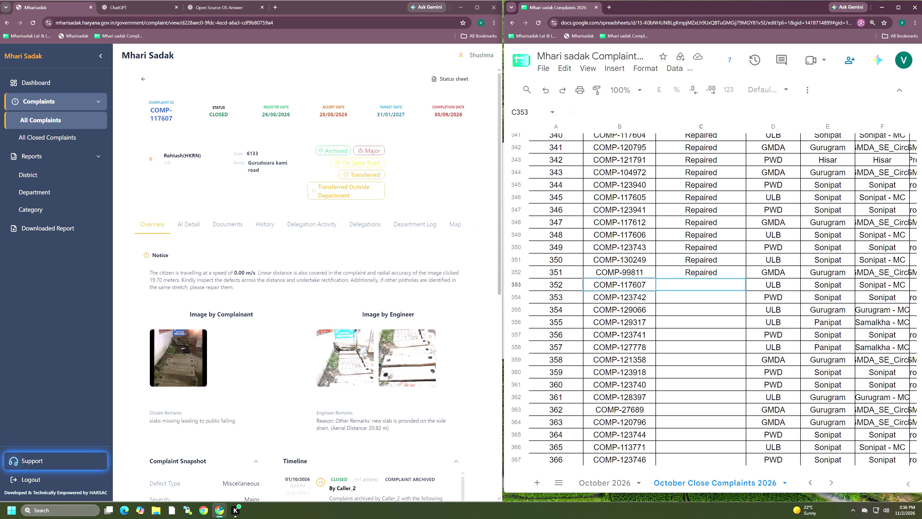
{"action": "key", "text": "ctrl+v"}
Look up complaint COMP-123742 in the portal and enter Repaired in its column C cell.
{"action": "left_click", "coordinate": [643, 297]}
{"action": "key", "text": "ctrl+c"}
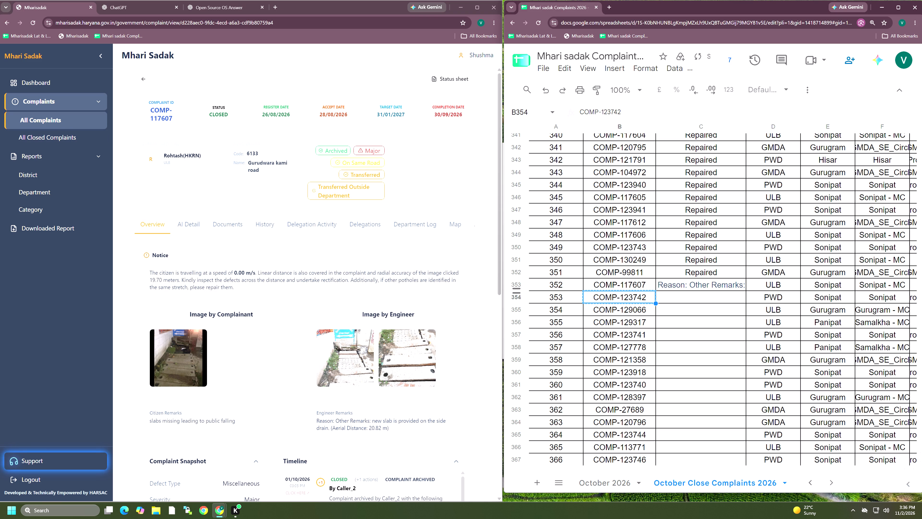
{"action": "left_click", "coordinate": [145, 79]}
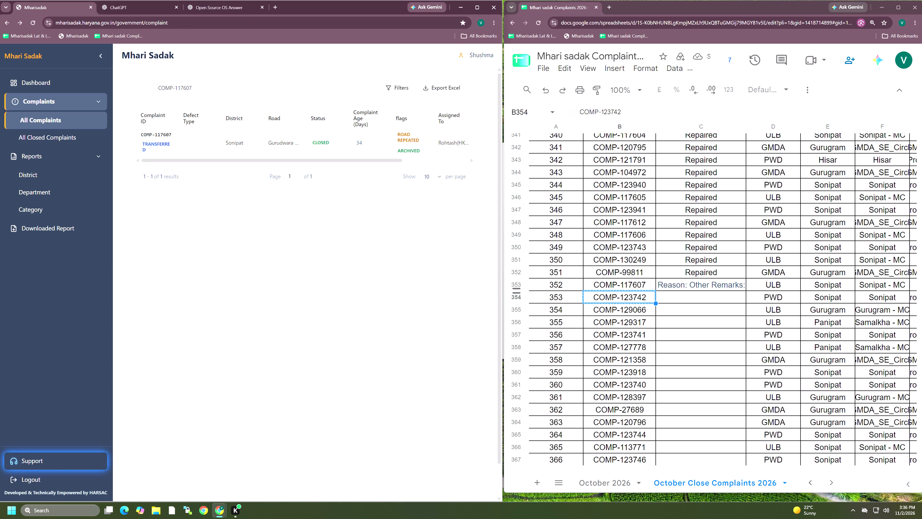
{"action": "left_click_drag", "start_coordinate": [195, 85], "coordinate": [136, 100]}
{"action": "key", "text": "ctrl+v"}
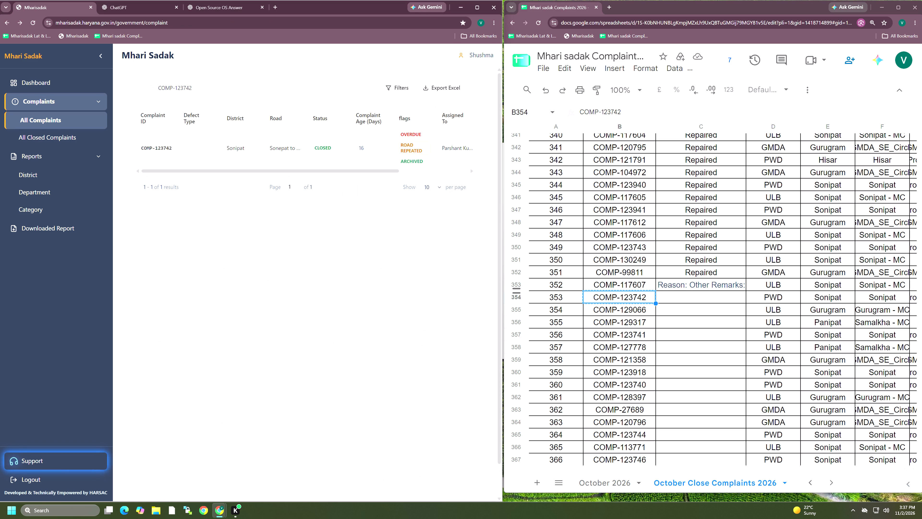
{"action": "left_click", "coordinate": [268, 150]}
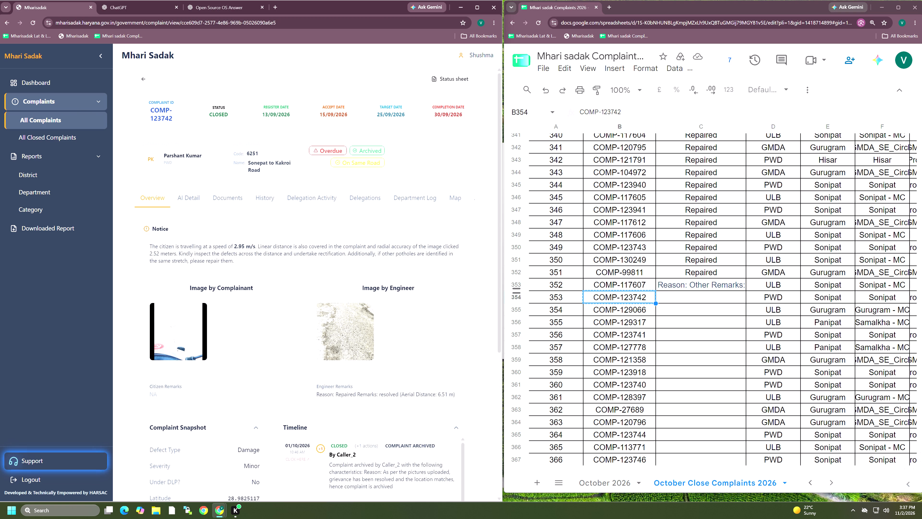
{"action": "left_click", "coordinate": [674, 298]}
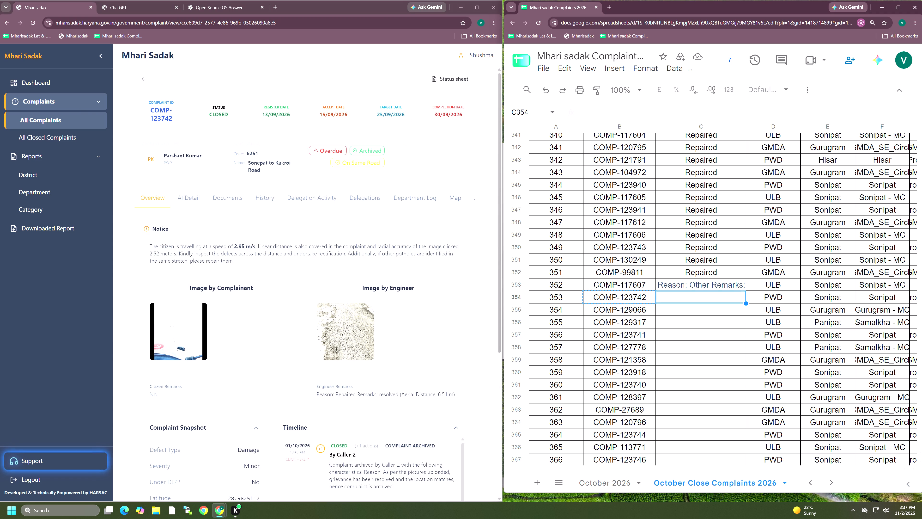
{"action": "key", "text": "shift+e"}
{"action": "key", "text": "BackSpace"}
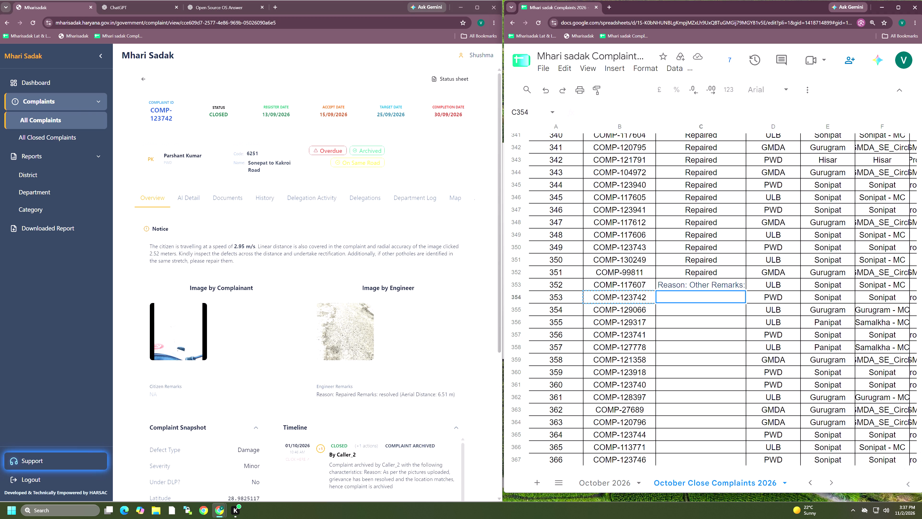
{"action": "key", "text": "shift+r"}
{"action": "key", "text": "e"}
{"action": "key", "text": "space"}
{"action": "key", "text": "BackSpace"}
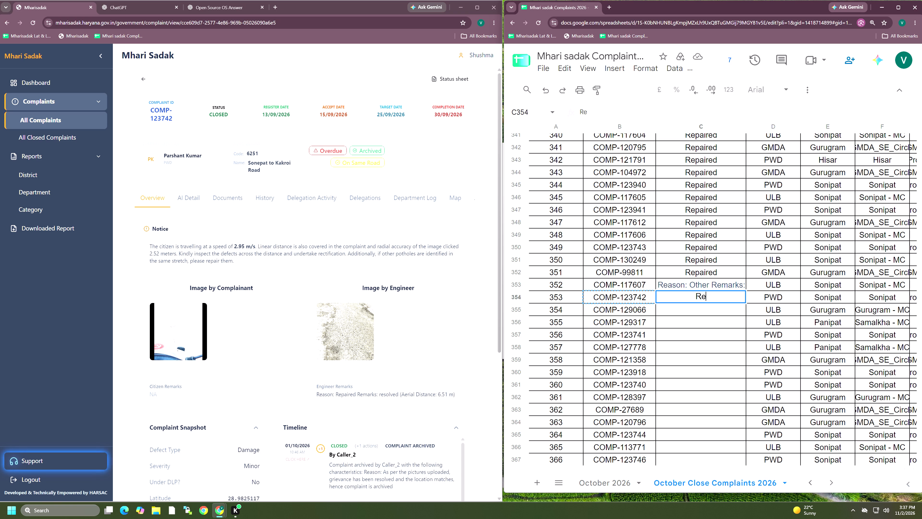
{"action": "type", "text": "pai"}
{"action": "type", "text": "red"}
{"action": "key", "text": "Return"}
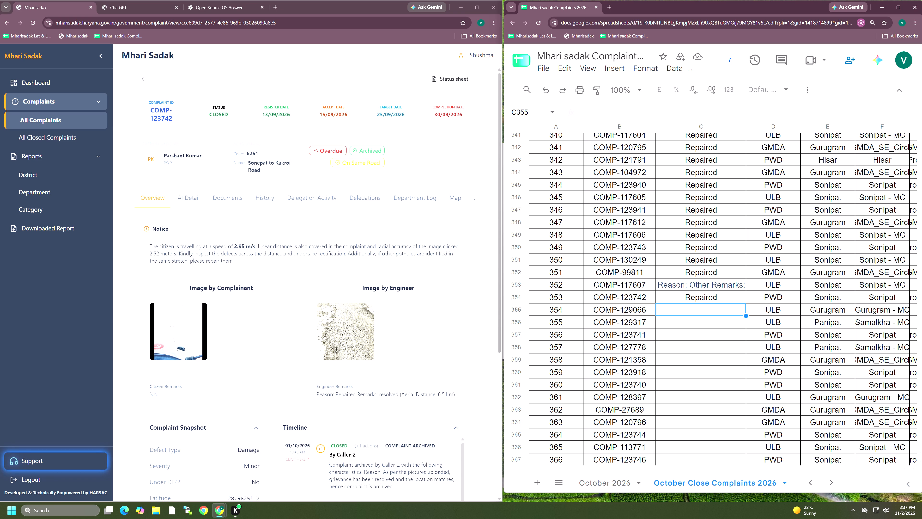
{"action": "scroll", "coordinate": [387, 239], "scroll_direction": "up", "scroll_amount": 3}
{"action": "left_click", "coordinate": [625, 313]}
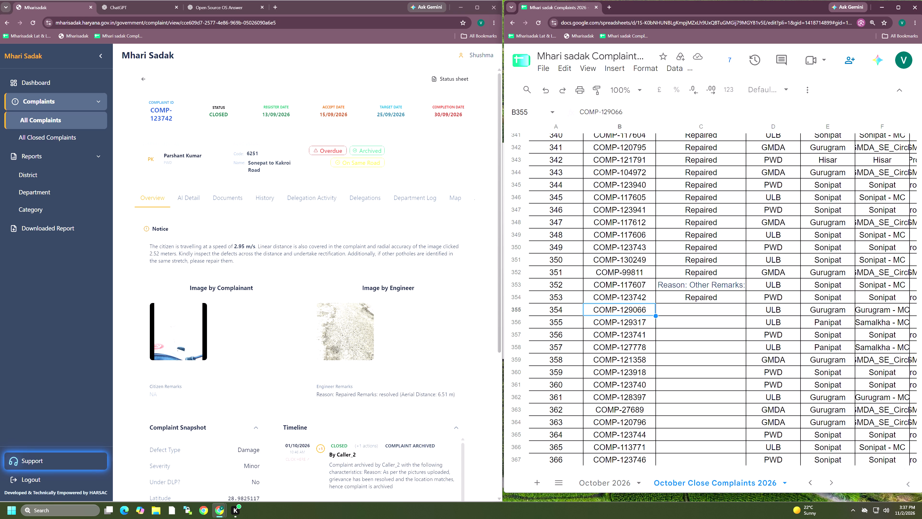
{"action": "key", "text": "ctrl+c"}
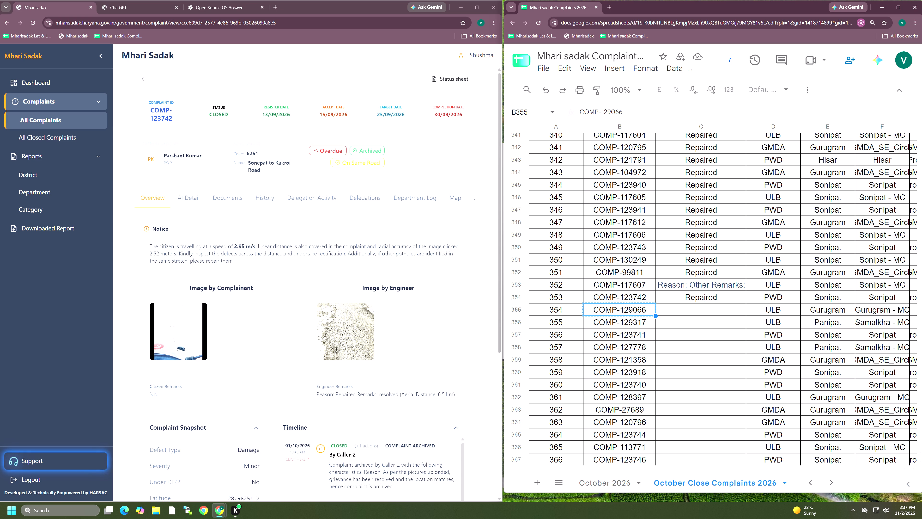
{"action": "left_click", "coordinate": [143, 79]}
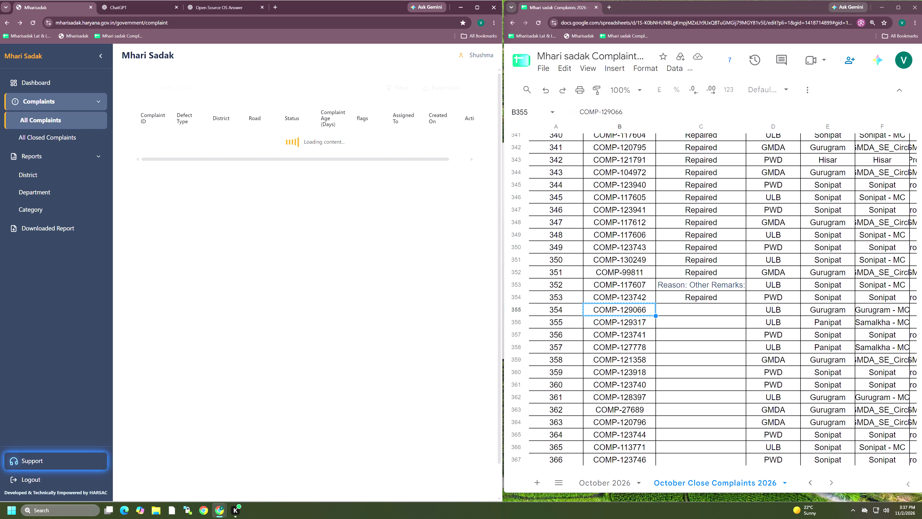
{"action": "left_click_drag", "start_coordinate": [192, 89], "coordinate": [136, 103]}
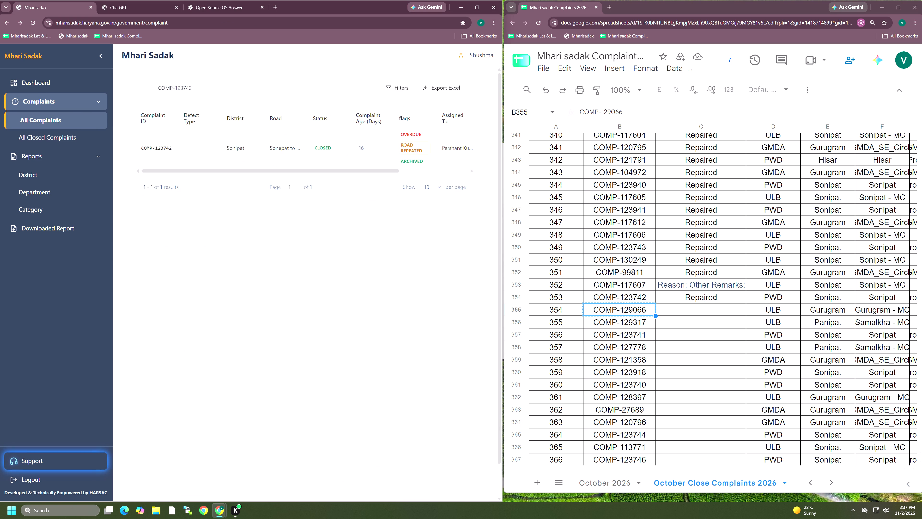
{"action": "key", "text": "ctrl+v"}
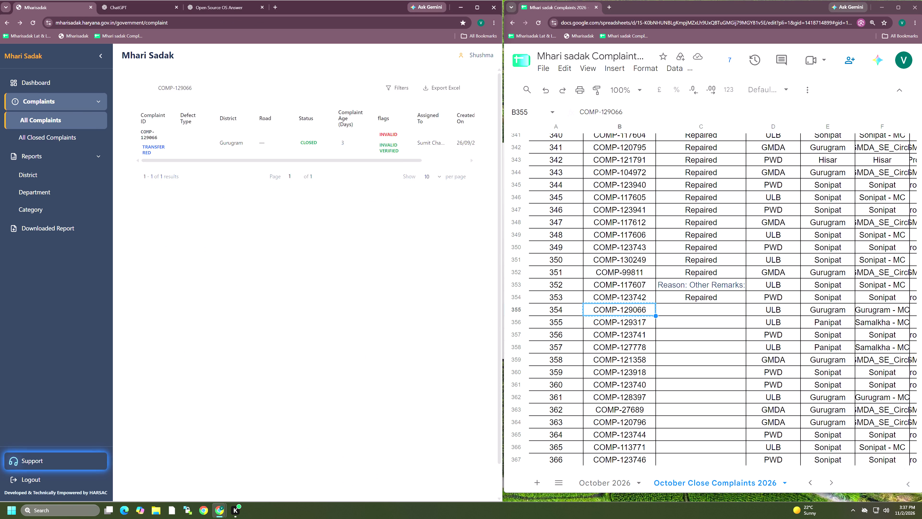
{"action": "left_click", "coordinate": [273, 150]}
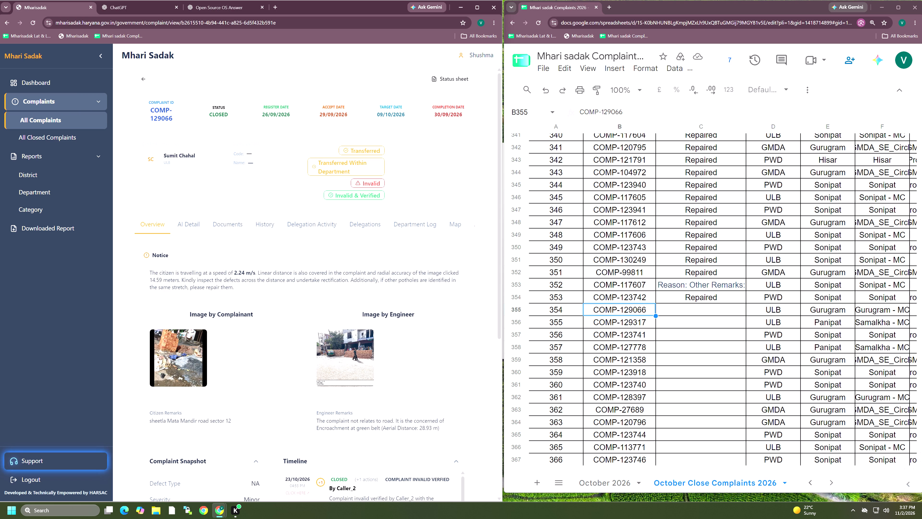
{"action": "left_click_drag", "start_coordinate": [317, 420], "coordinate": [449, 429]}
{"action": "key", "text": "ctrl+c"}
{"action": "left_click", "coordinate": [687, 310]}
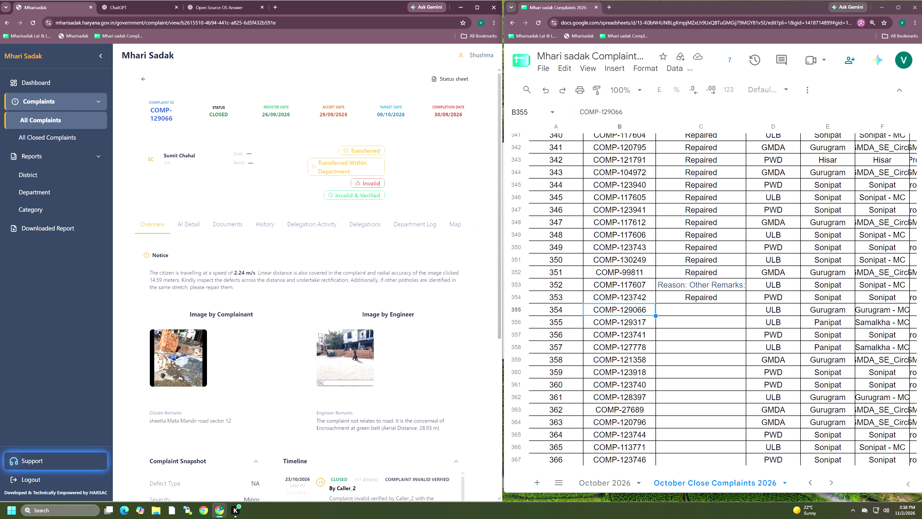
{"action": "key", "text": "ctrl+v"}
Look up complaint COMP-129317 in the Mhari Sadak portal and enter Repaired in its column C cell.
{"action": "left_click", "coordinate": [630, 322]}
{"action": "key", "text": "ctrl+c"}
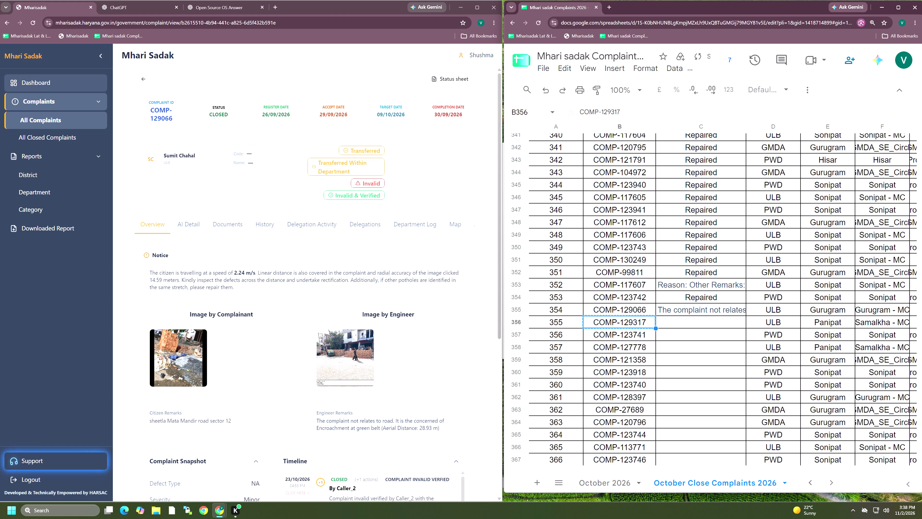
{"action": "left_click", "coordinate": [142, 80]}
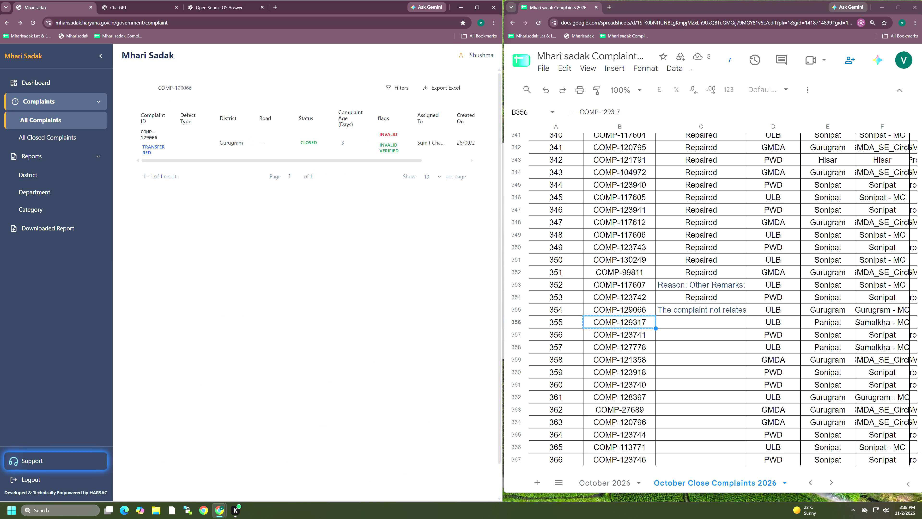
{"action": "left_click_drag", "start_coordinate": [198, 92], "coordinate": [110, 123]}
{"action": "key", "text": "ctrl+v"}
{"action": "left_click", "coordinate": [281, 149]}
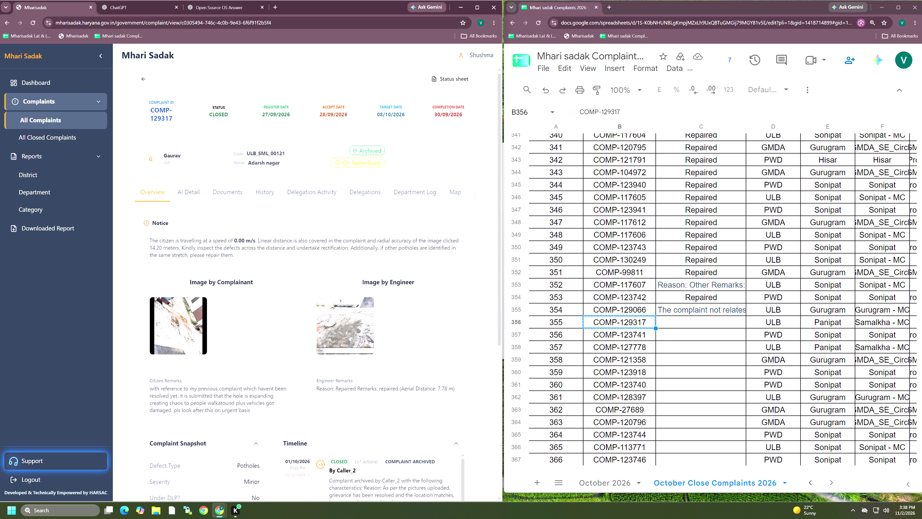
{"action": "left_click", "coordinate": [674, 325]}
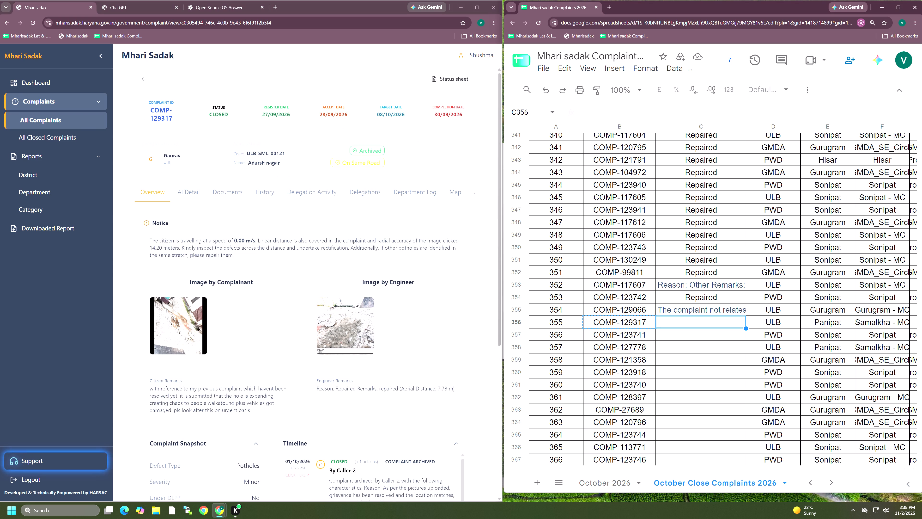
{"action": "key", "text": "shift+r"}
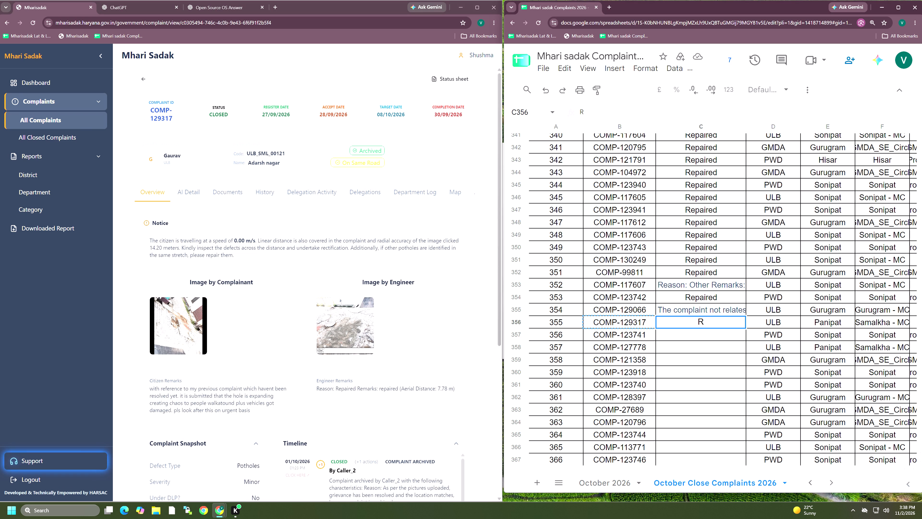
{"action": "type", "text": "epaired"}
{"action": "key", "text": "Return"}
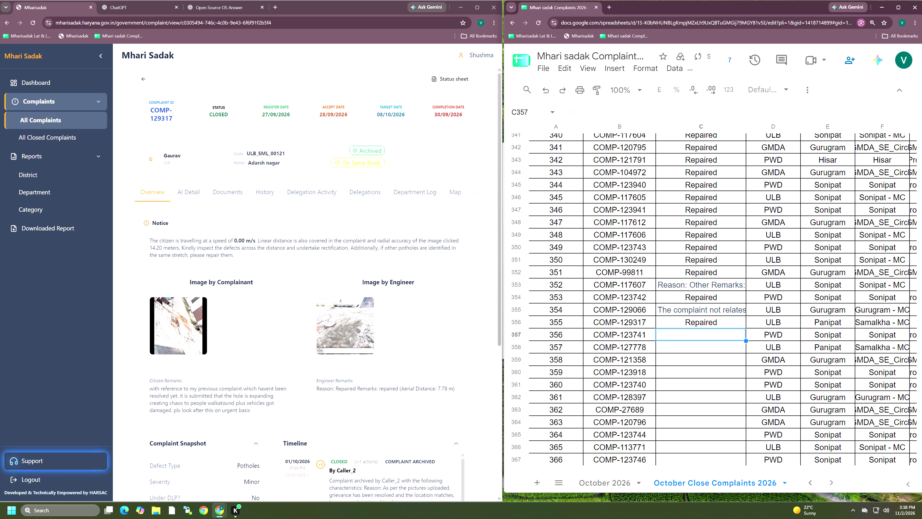
Look up complaint COMP-123741 in the portal and fill its column C cell with Repaired from the row above.
{"action": "left_click", "coordinate": [639, 340]}
{"action": "key", "text": "ctrl+c"}
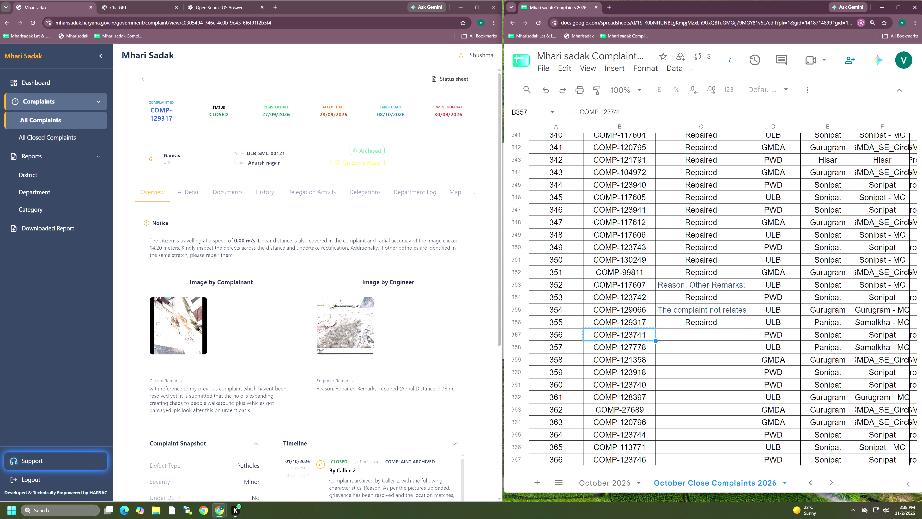
{"action": "scroll", "coordinate": [697, 330], "scroll_direction": "down", "scroll_amount": 6}
{"action": "scroll", "coordinate": [698, 330], "scroll_direction": "up", "scroll_amount": 2}
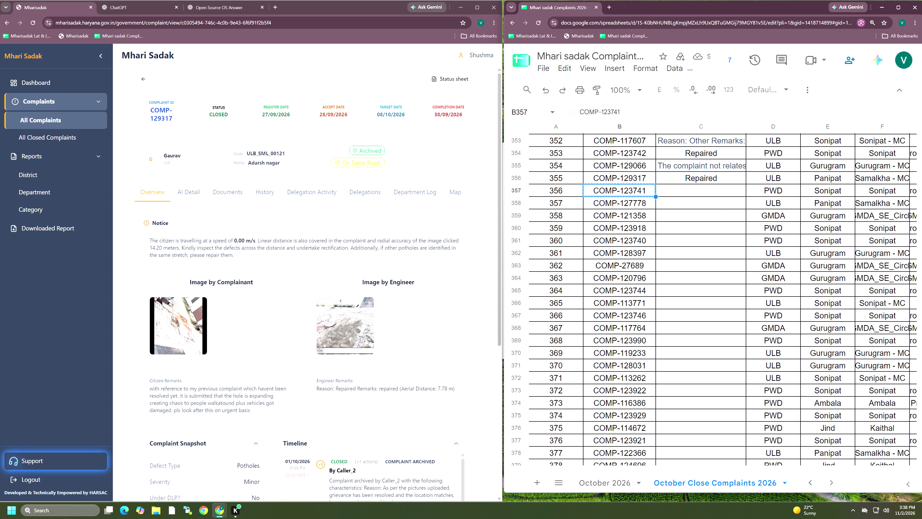
{"action": "left_click", "coordinate": [144, 80]}
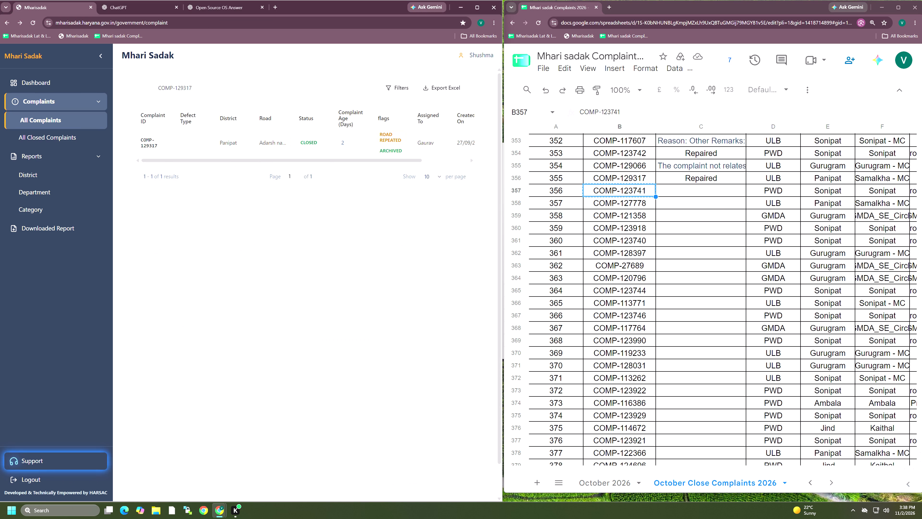
{"action": "left_click_drag", "start_coordinate": [199, 90], "coordinate": [129, 105]}
{"action": "key", "text": "ctrl+v"}
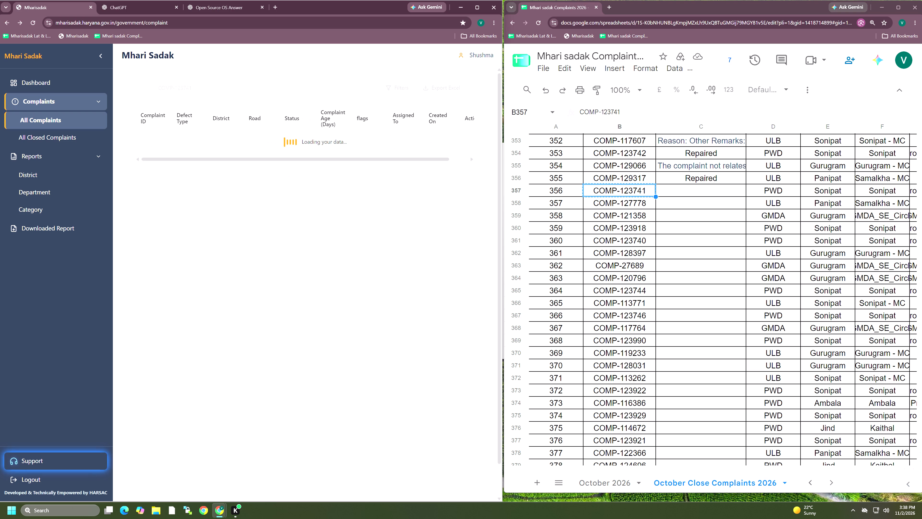
{"action": "left_click", "coordinate": [268, 137]}
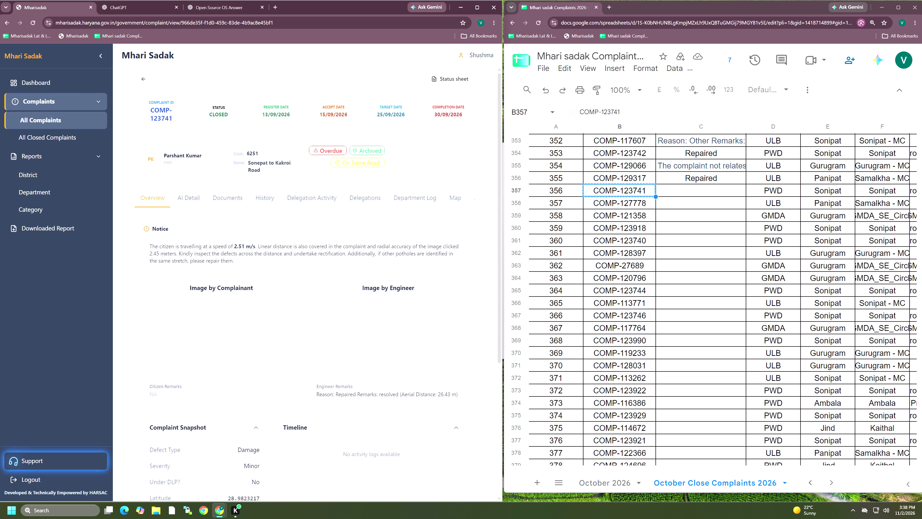
{"action": "left_click", "coordinate": [698, 188]}
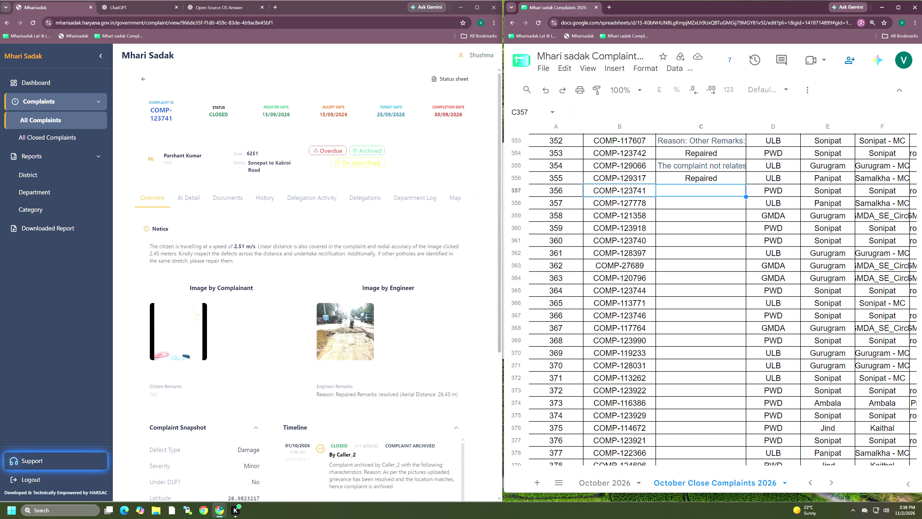
{"action": "key", "text": "ctrl+d"}
Look up complaint COMP-127778 in the portal and fill its column C cell with Repaired from the row above.
{"action": "left_click", "coordinate": [642, 206]}
{"action": "key", "text": "ctrl+c"}
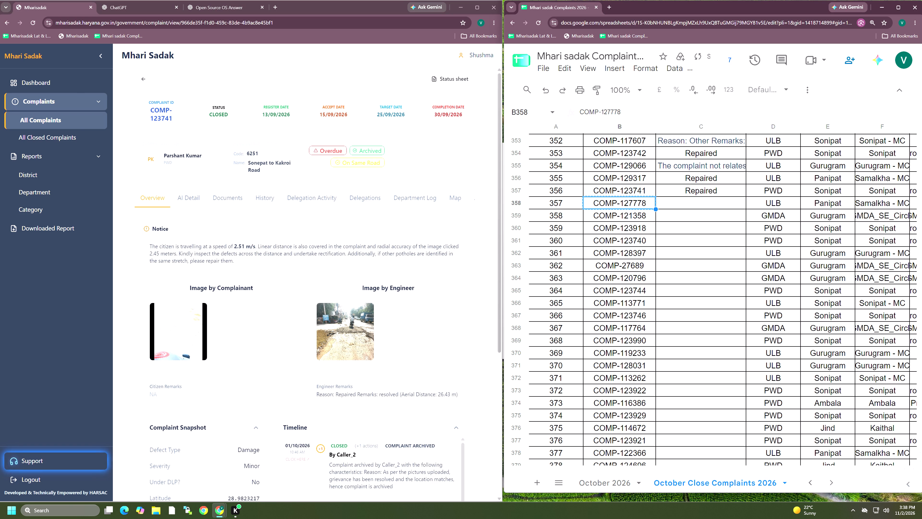
{"action": "left_click", "coordinate": [143, 78]}
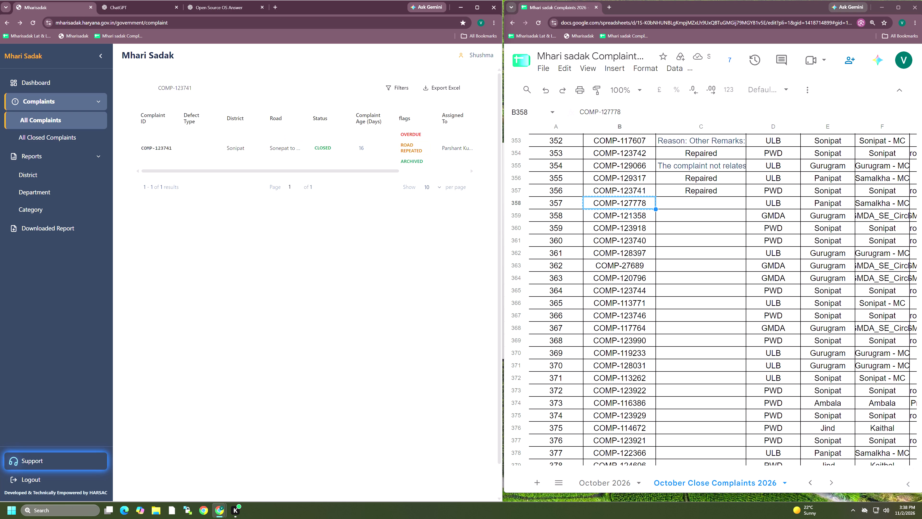
{"action": "left_click_drag", "start_coordinate": [199, 89], "coordinate": [138, 98]}
{"action": "key", "text": "ctrl+v"}
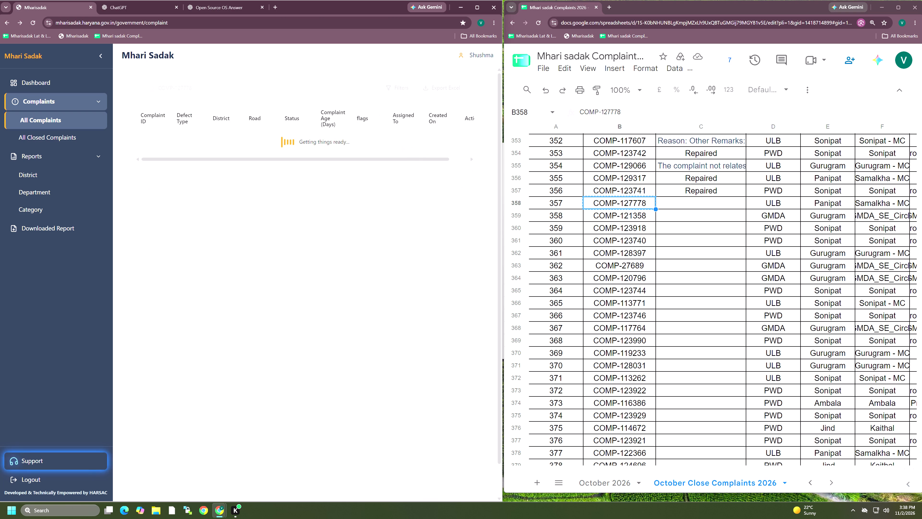
{"action": "left_click", "coordinate": [288, 144]}
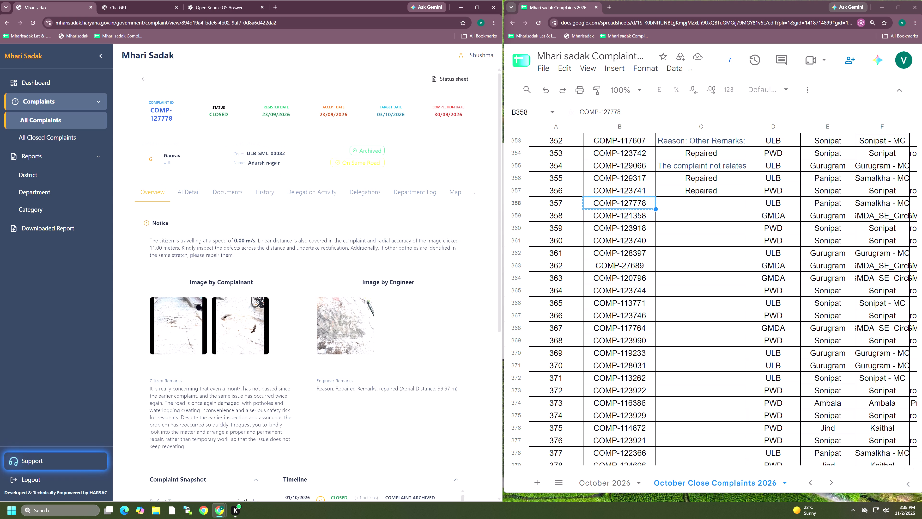
{"action": "left_click", "coordinate": [689, 202]}
{"action": "key", "text": "ctrl+d"}
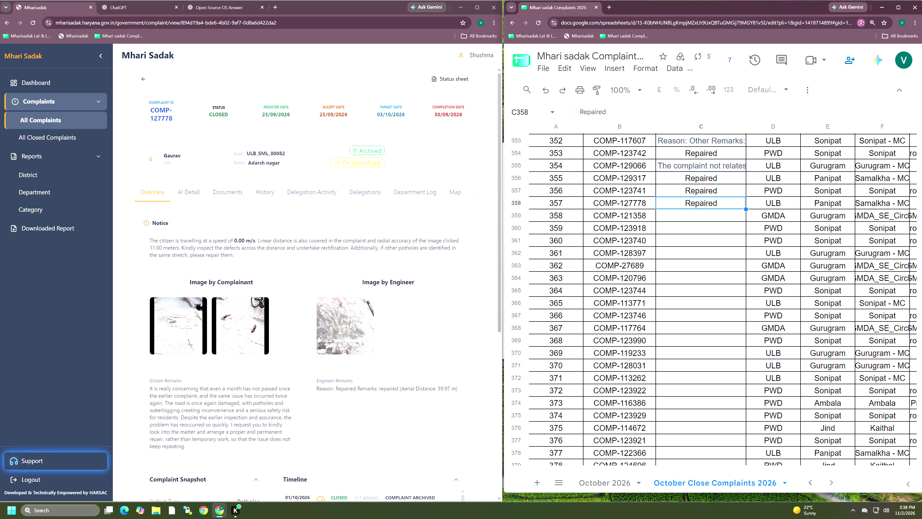
{"action": "left_click", "coordinate": [629, 218]}
{"action": "key", "text": "ctrl+c"}
{"action": "left_click", "coordinate": [140, 80]}
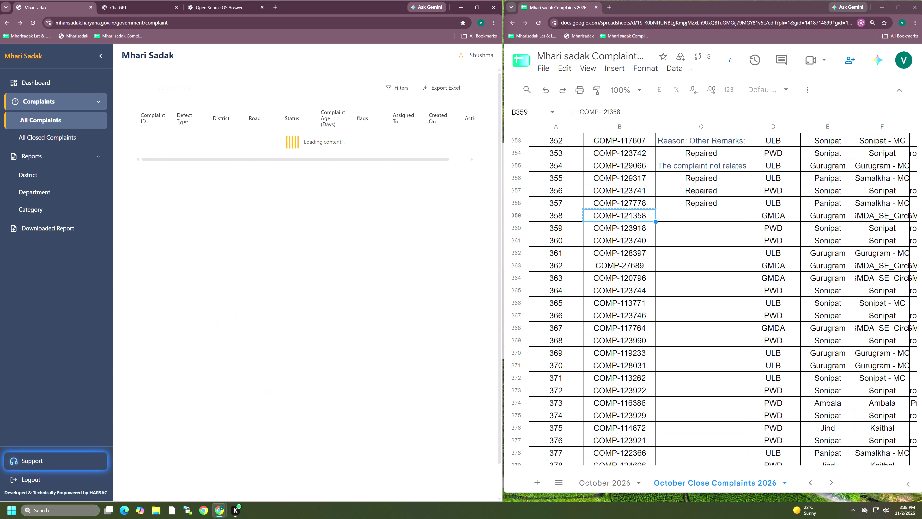
{"action": "left_click_drag", "start_coordinate": [197, 86], "coordinate": [139, 103]}
{"action": "key", "text": "ctrl+v"}
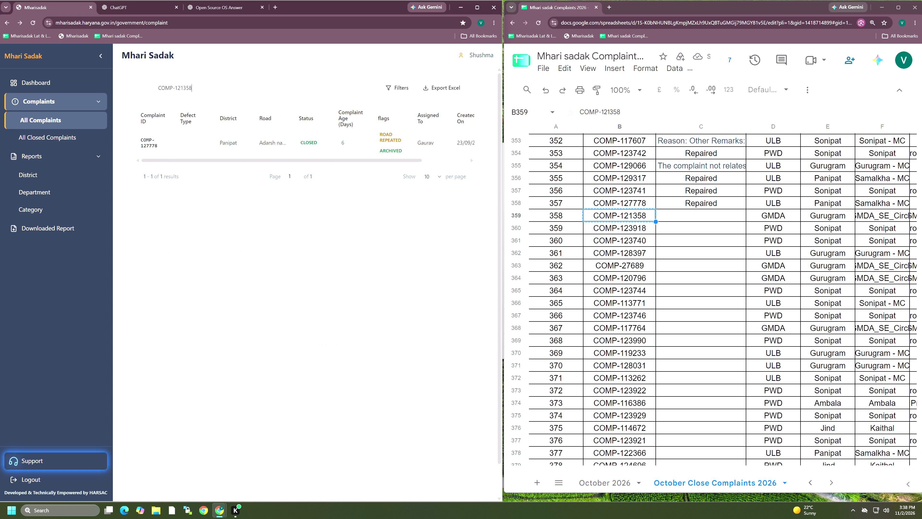
{"action": "left_click", "coordinate": [272, 143]}
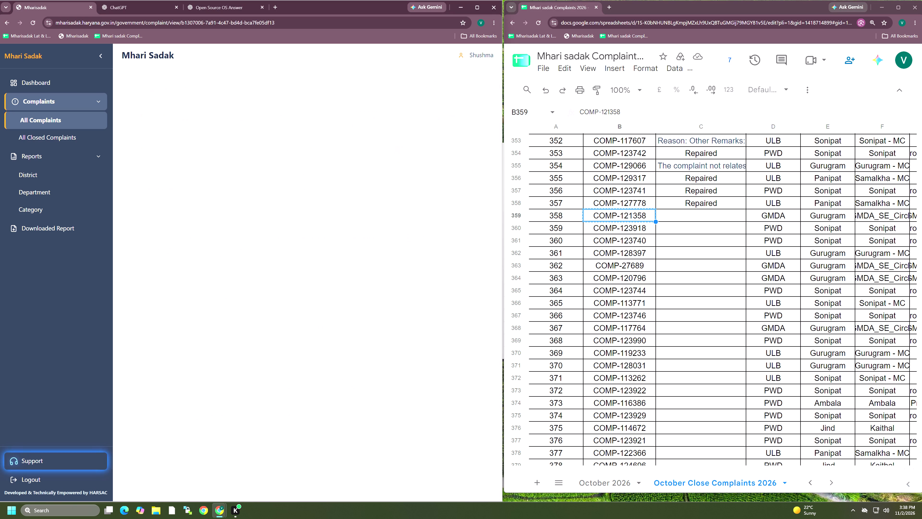
{"action": "left_click", "coordinate": [685, 214]}
{"action": "key", "text": "ctrl+d"}
Look up complaint COMP-123918 in the portal and fill its column C cell with Repaired from the row above.
{"action": "left_click", "coordinate": [635, 229]}
{"action": "key", "text": "ctrl+c"}
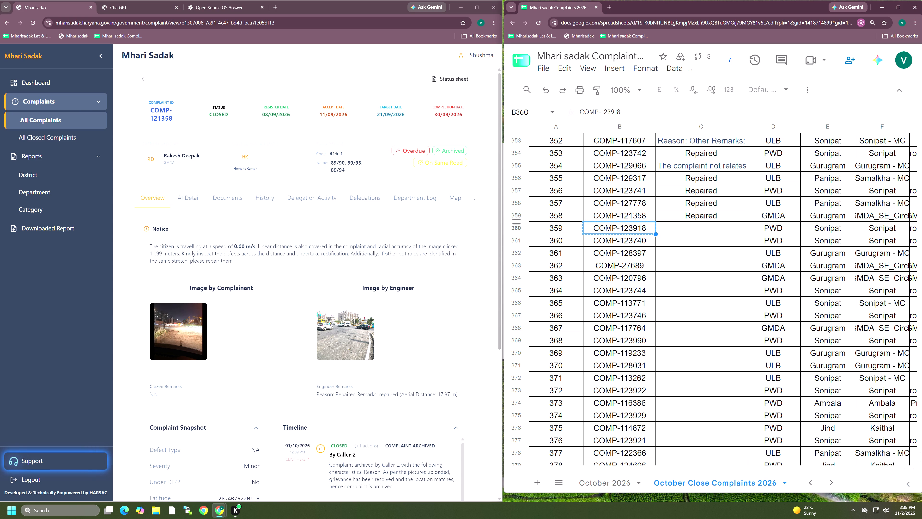
{"action": "left_click", "coordinate": [139, 78]}
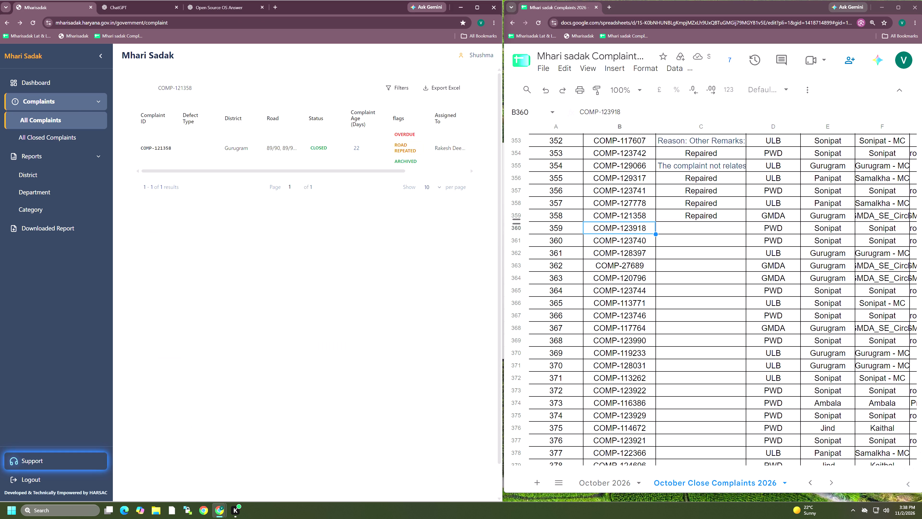
{"action": "left_click_drag", "start_coordinate": [197, 88], "coordinate": [129, 100]}
{"action": "key", "text": "ctrl+v"}
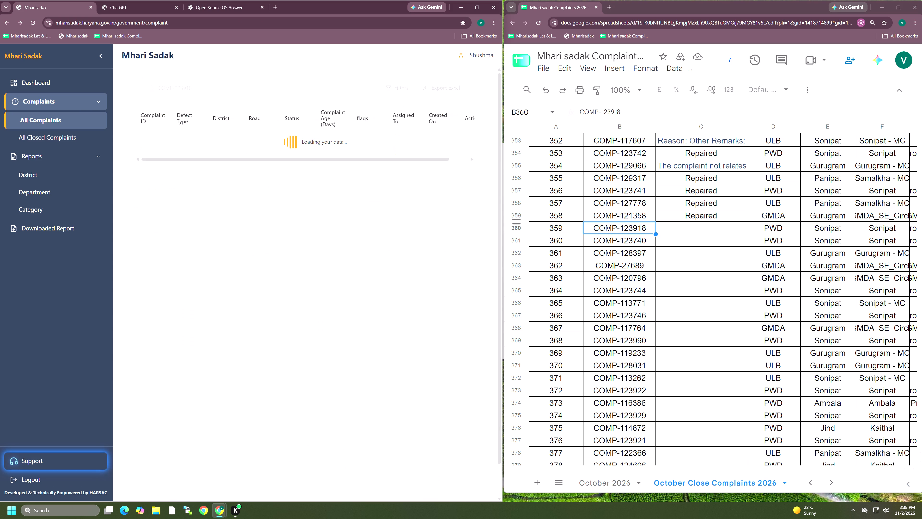
{"action": "left_click", "coordinate": [281, 143]}
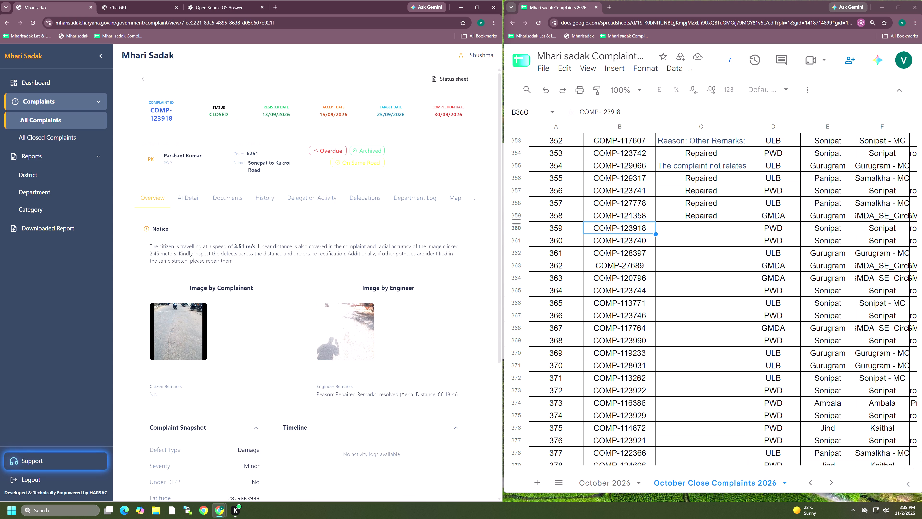
{"action": "left_click", "coordinate": [685, 231]}
{"action": "key", "text": "ctrl+d"}
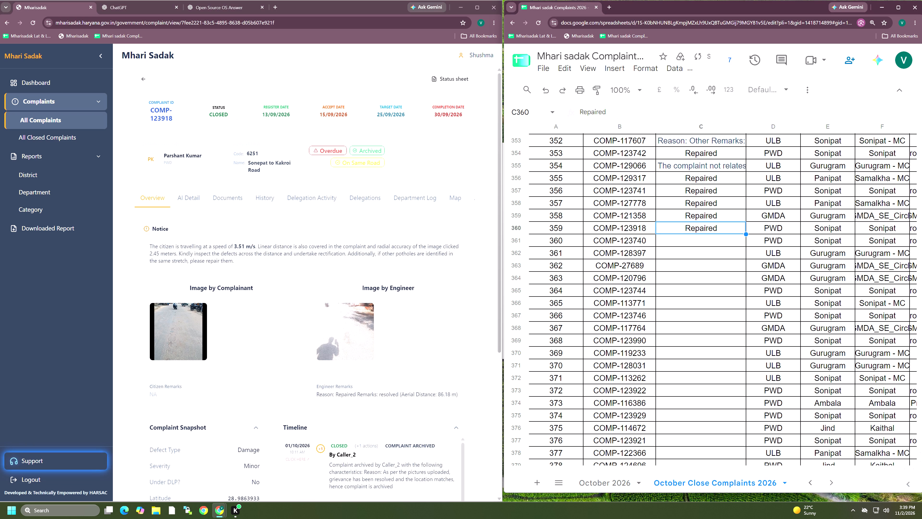
Look up complaint COMP-123740 in the portal and fill its column C cell with Repaired from the row above.
{"action": "left_click", "coordinate": [636, 242]}
{"action": "key", "text": "ctrl+c"}
{"action": "left_click", "coordinate": [141, 78]}
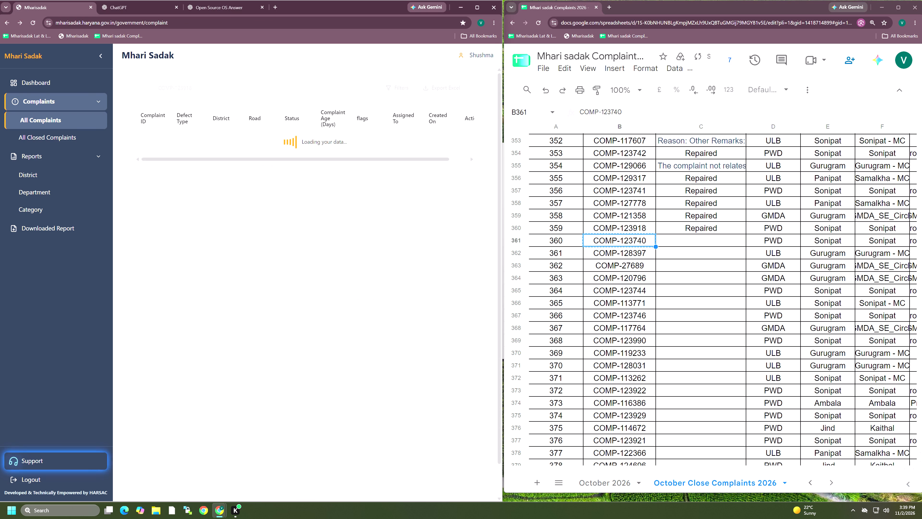
{"action": "left_click_drag", "start_coordinate": [197, 88], "coordinate": [148, 102]}
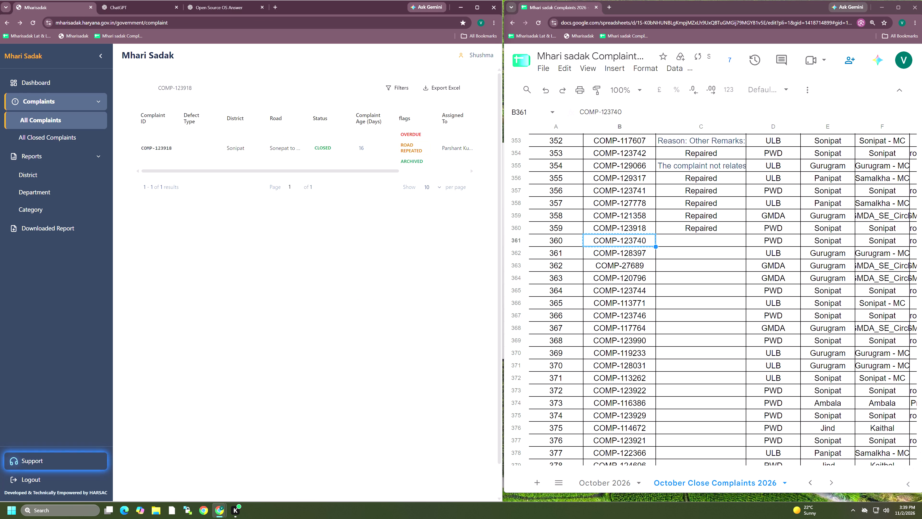
{"action": "left_click_drag", "start_coordinate": [148, 102], "coordinate": [147, 103]}
{"action": "key", "text": "ctrl+v"}
{"action": "left_click", "coordinate": [263, 153]}
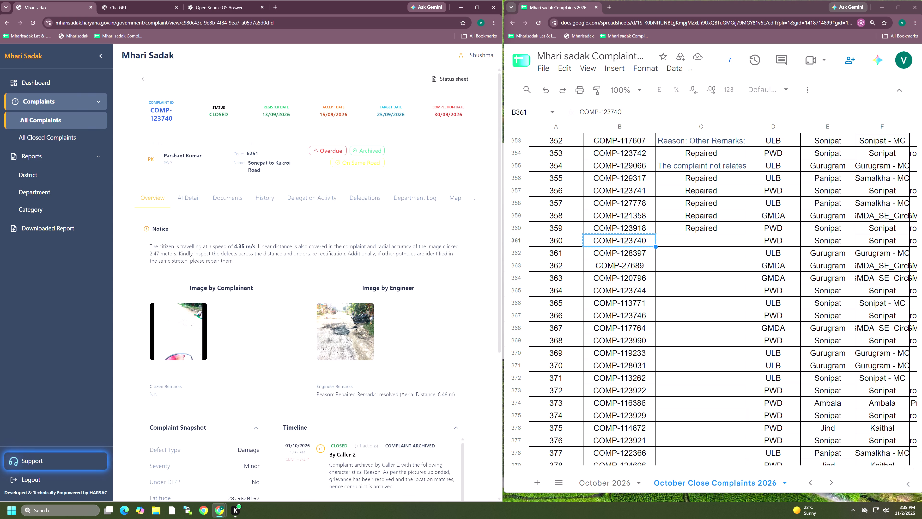
{"action": "left_click", "coordinate": [688, 241]}
{"action": "key", "text": "ctrl+d"}
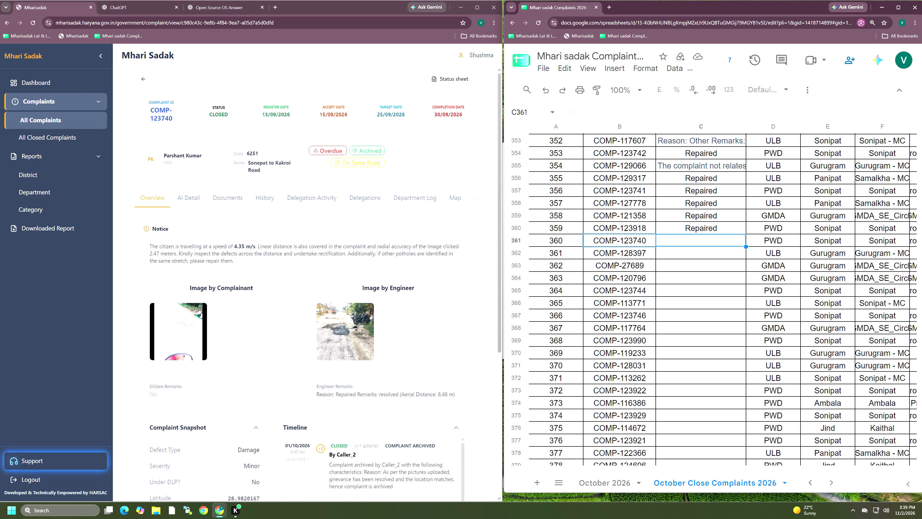
{"action": "left_click", "coordinate": [647, 256]}
{"action": "key", "text": "ctrl+c"}
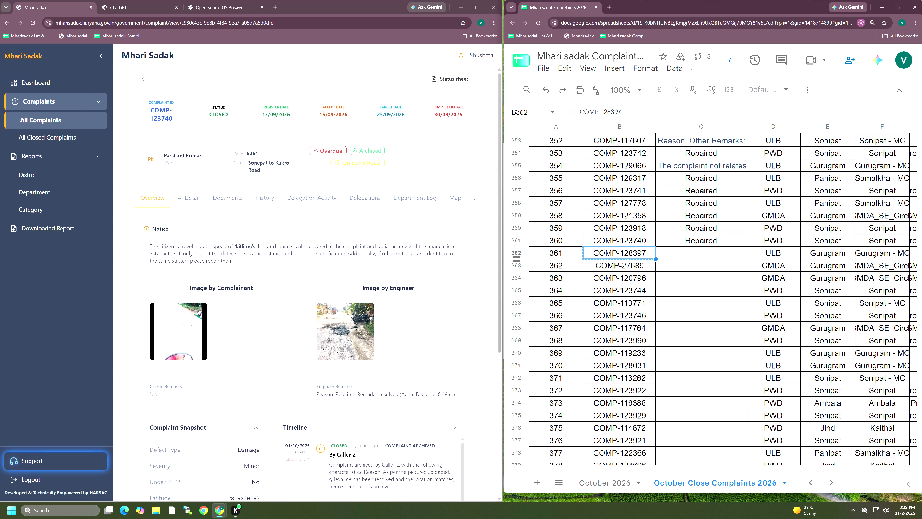
{"action": "left_click", "coordinate": [142, 80]}
{"action": "left_click_drag", "start_coordinate": [195, 87], "coordinate": [128, 111]}
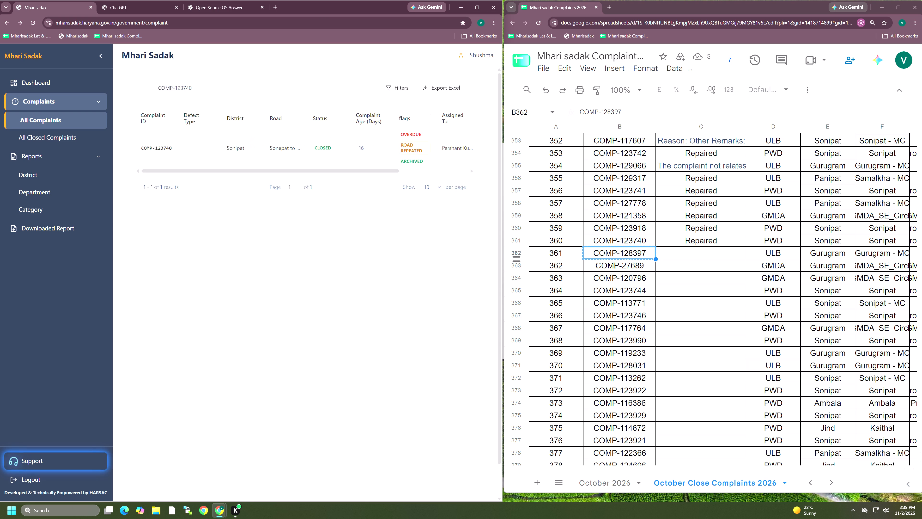
{"action": "left_click_drag", "start_coordinate": [128, 111], "coordinate": [126, 110]}
{"action": "key", "text": "ctrl+v"}
{"action": "left_click", "coordinate": [281, 141]}
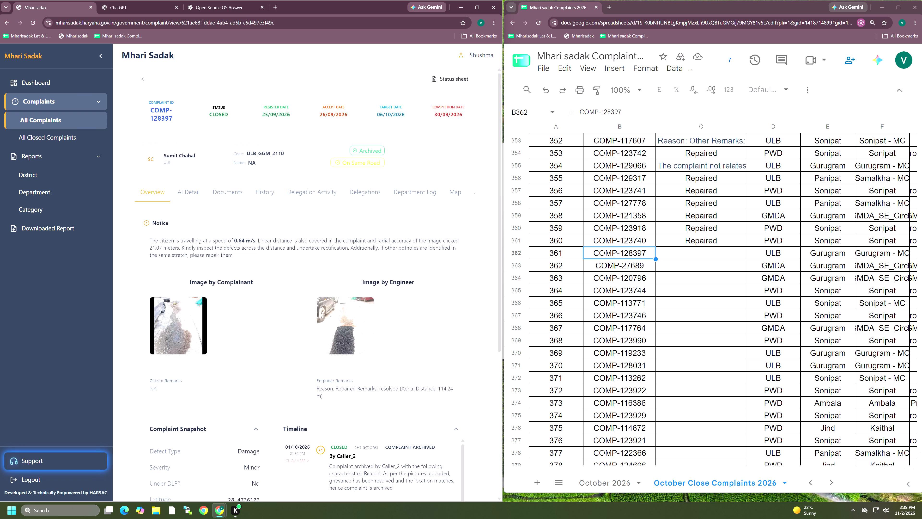
{"action": "left_click", "coordinate": [695, 254]}
{"action": "key", "text": "ctrl+d"}
{"action": "left_click", "coordinate": [630, 269]}
{"action": "key", "text": "ctrl+c"}
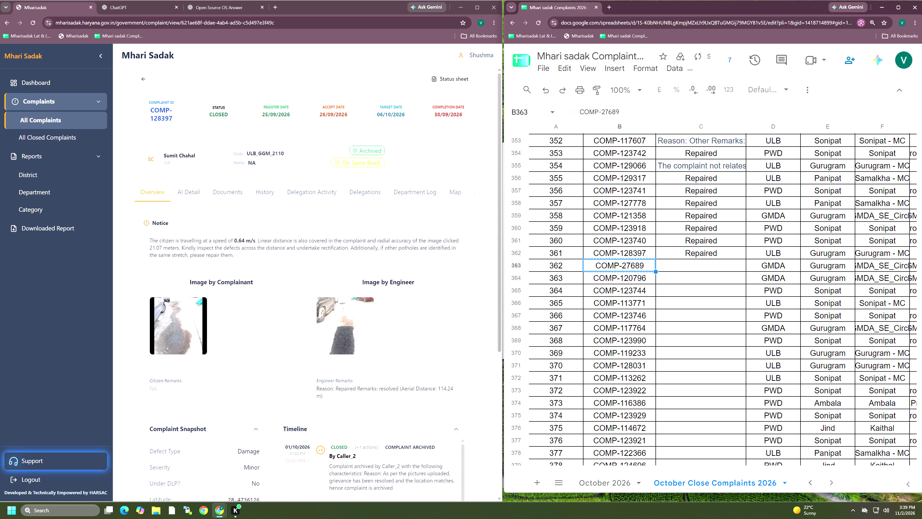
{"action": "left_click", "coordinate": [145, 80]}
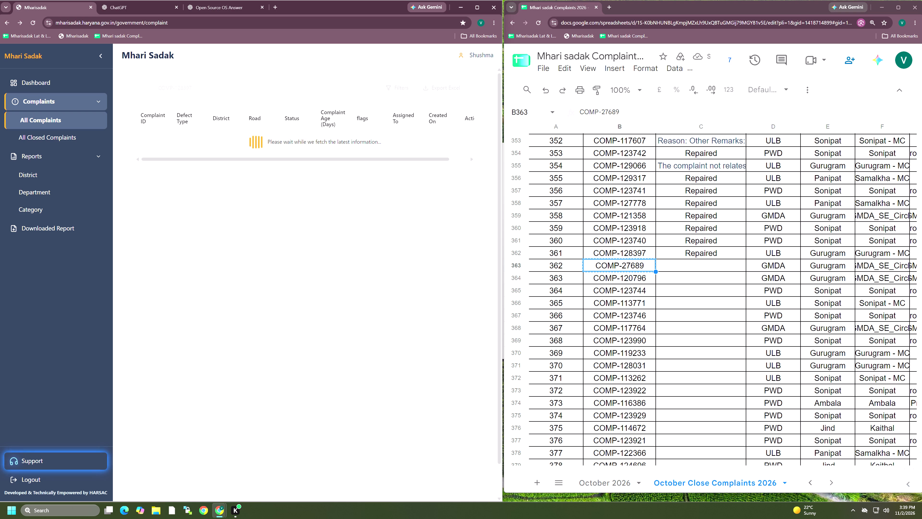
{"action": "left_click_drag", "start_coordinate": [200, 90], "coordinate": [141, 106]}
{"action": "key", "text": "ctrl+v"}
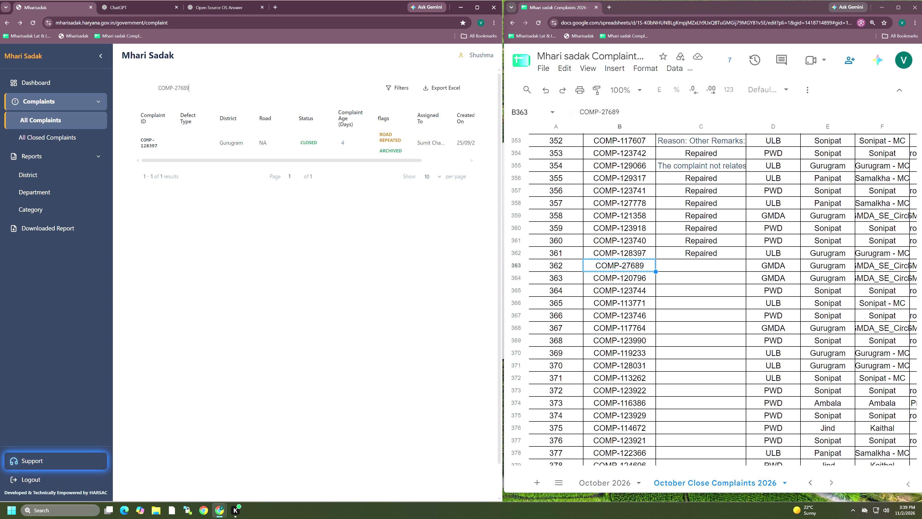
{"action": "left_click", "coordinate": [284, 143]}
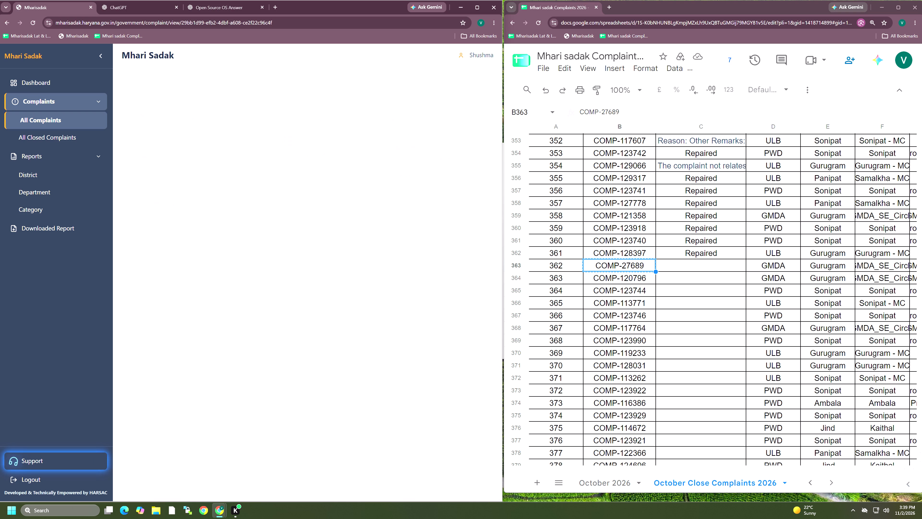
{"action": "left_click", "coordinate": [703, 268]}
{"action": "key", "text": "ctrl+d"}
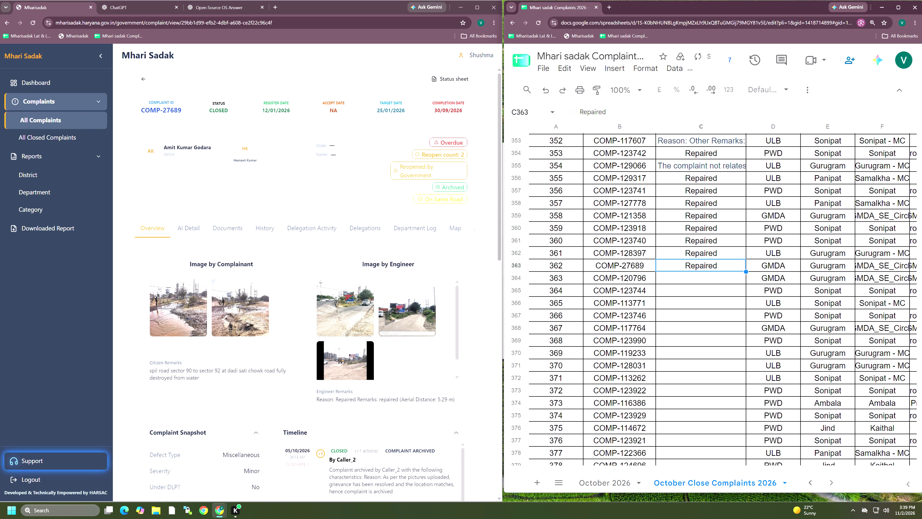
Look up complaint COMP-120796 in the portal and fill its column C cell with Repaired from the row above.
{"action": "left_click", "coordinate": [630, 278]}
{"action": "key", "text": "ctrl+c"}
{"action": "left_click", "coordinate": [141, 78]}
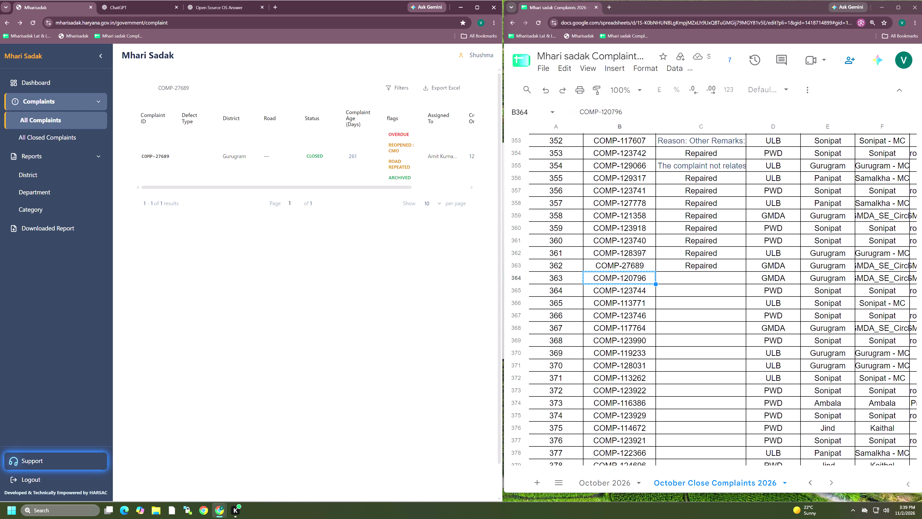
{"action": "left_click_drag", "start_coordinate": [193, 87], "coordinate": [156, 98]}
{"action": "key", "text": "ctrl+v"}
{"action": "left_click", "coordinate": [266, 135]}
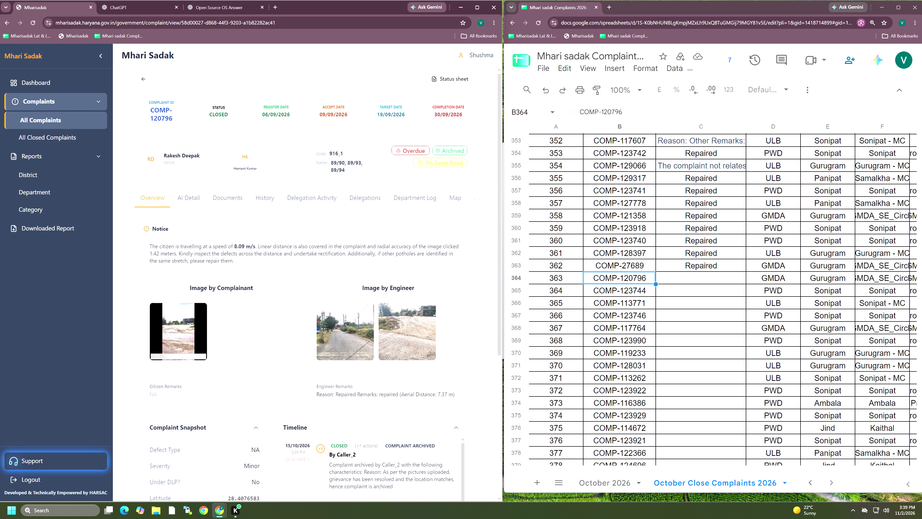
{"action": "left_click", "coordinate": [695, 279]}
{"action": "key", "text": "ctrl+d"}
Look up complaint COMP-123744 in the portal and fill its column C cell with Repaired from the row above.
{"action": "left_click", "coordinate": [632, 293]}
{"action": "key", "text": "ctrl+c"}
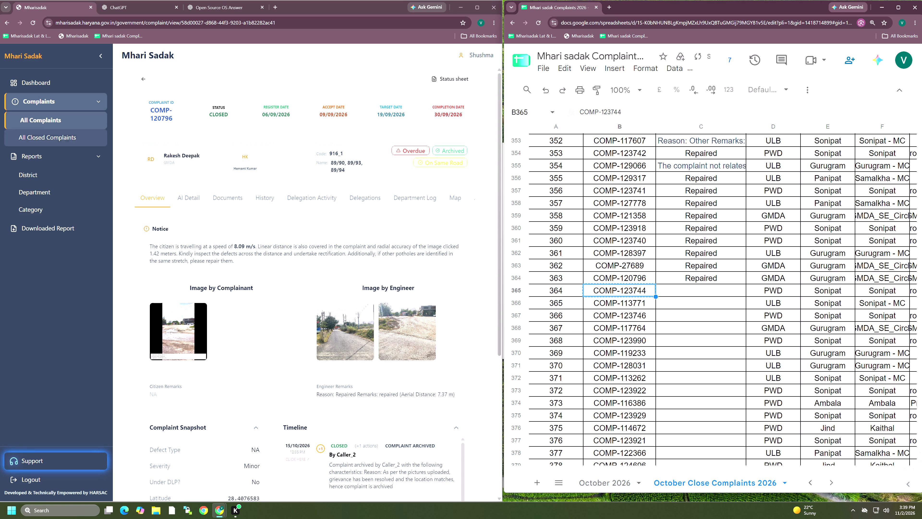
{"action": "left_click", "coordinate": [149, 80]}
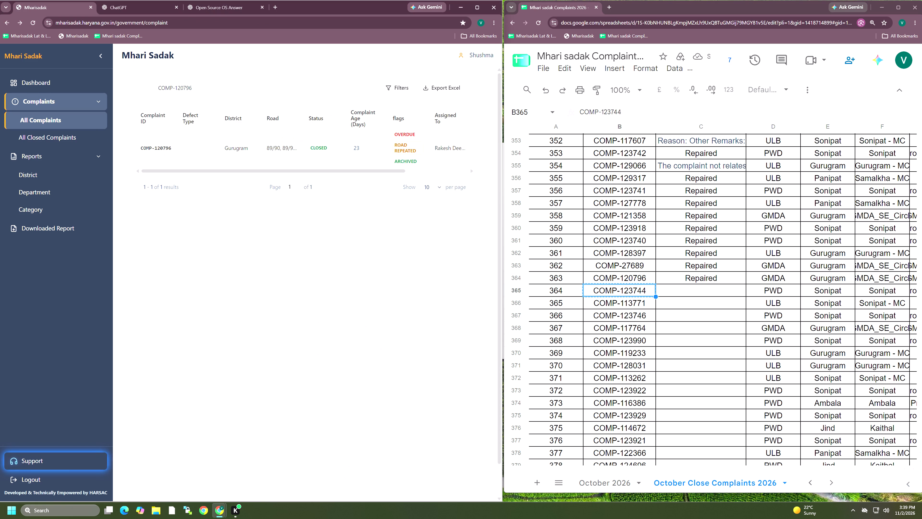
{"action": "left_click_drag", "start_coordinate": [196, 87], "coordinate": [124, 111]}
{"action": "key", "text": "ctrl+v"}
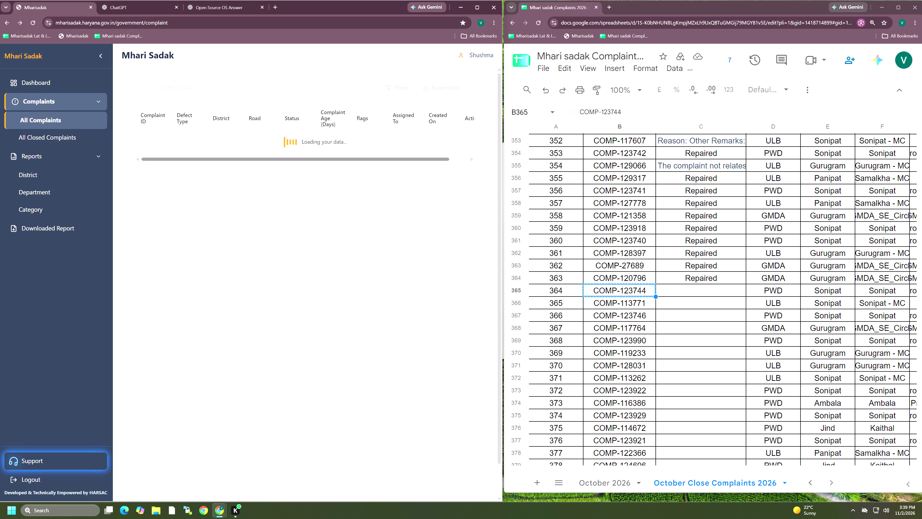
{"action": "left_click", "coordinate": [248, 139]}
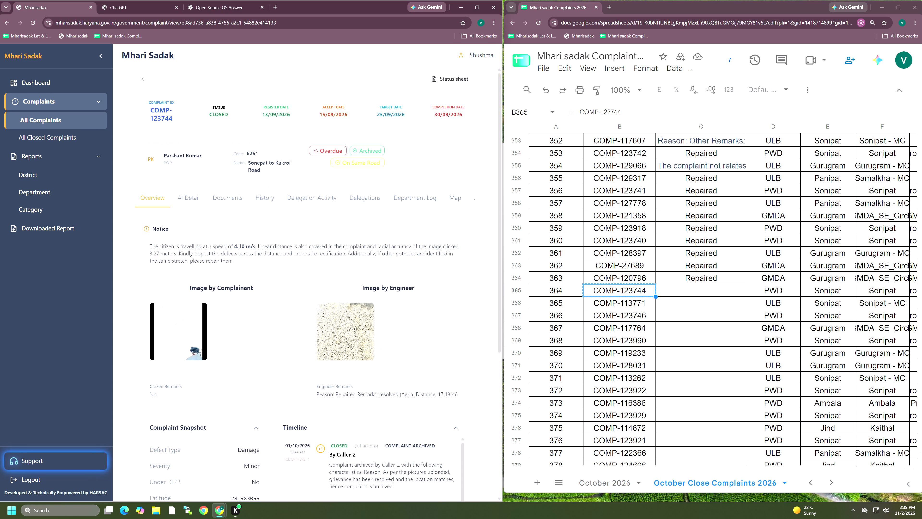
{"action": "left_click", "coordinate": [681, 292]}
{"action": "key", "text": "ctrl+d"}
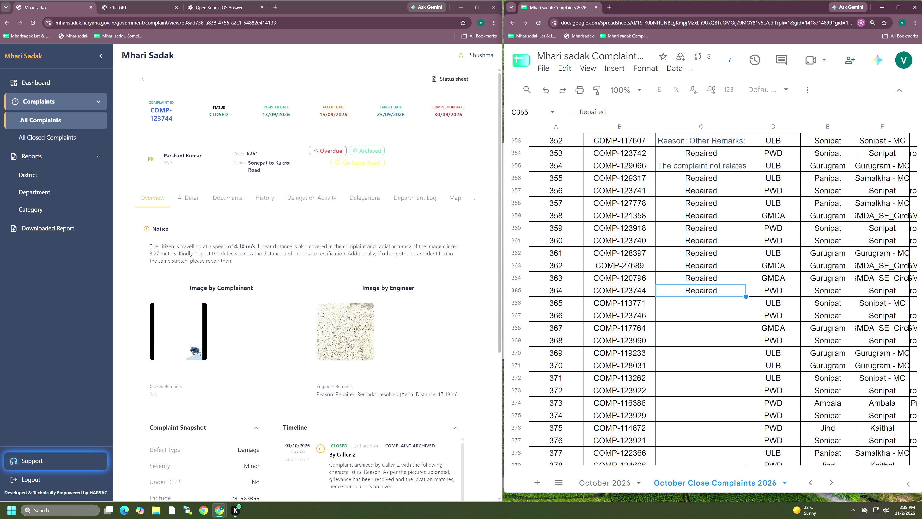
Look up complaint COMP-113771 in the portal and copy its engineer remarks about the road's side berm into its column C cell.
{"action": "left_click", "coordinate": [613, 305]}
{"action": "key", "text": "ctrl+c"}
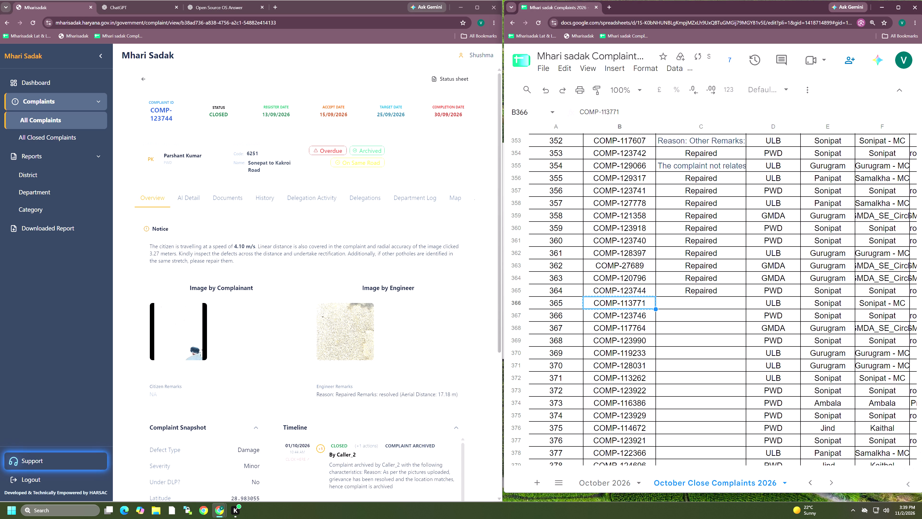
{"action": "left_click", "coordinate": [144, 80]}
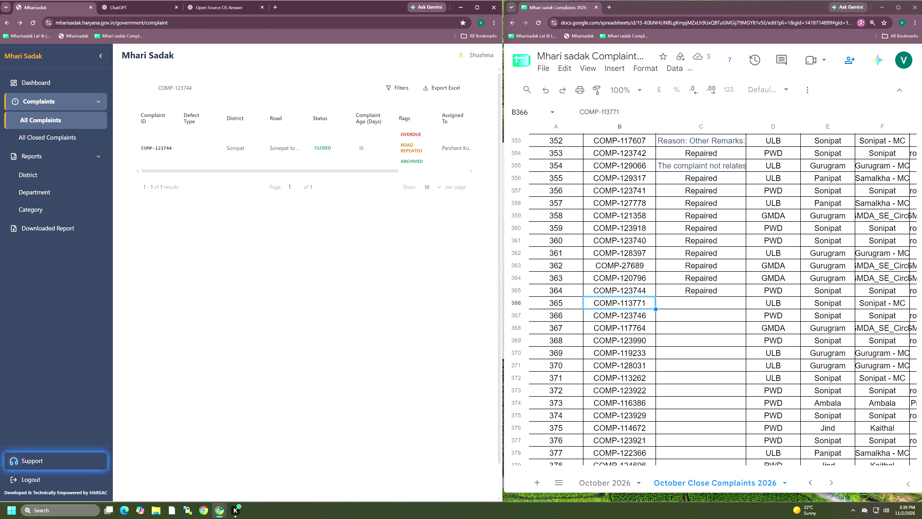
{"action": "left_click_drag", "start_coordinate": [194, 86], "coordinate": [139, 106]}
{"action": "key", "text": "ctrl+v"}
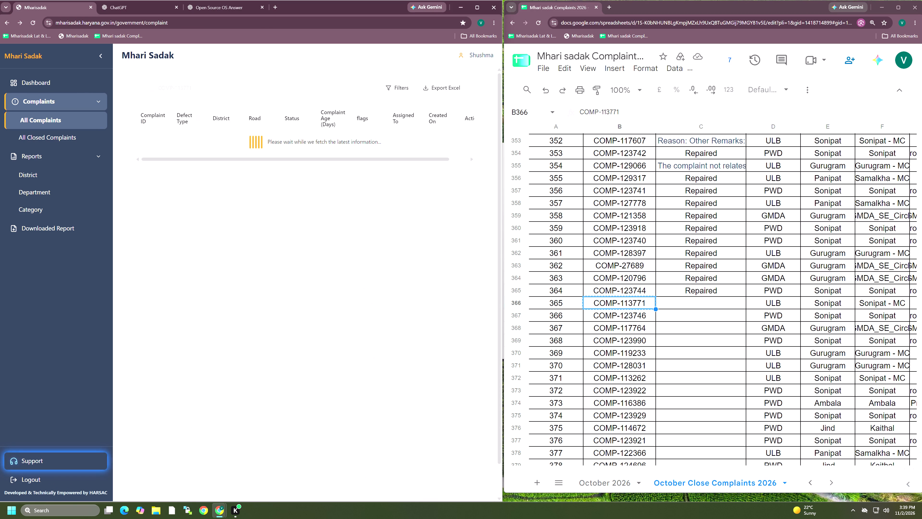
{"action": "scroll", "coordinate": [625, 229], "scroll_direction": "down", "scroll_amount": 4}
{"action": "left_click", "coordinate": [256, 137]}
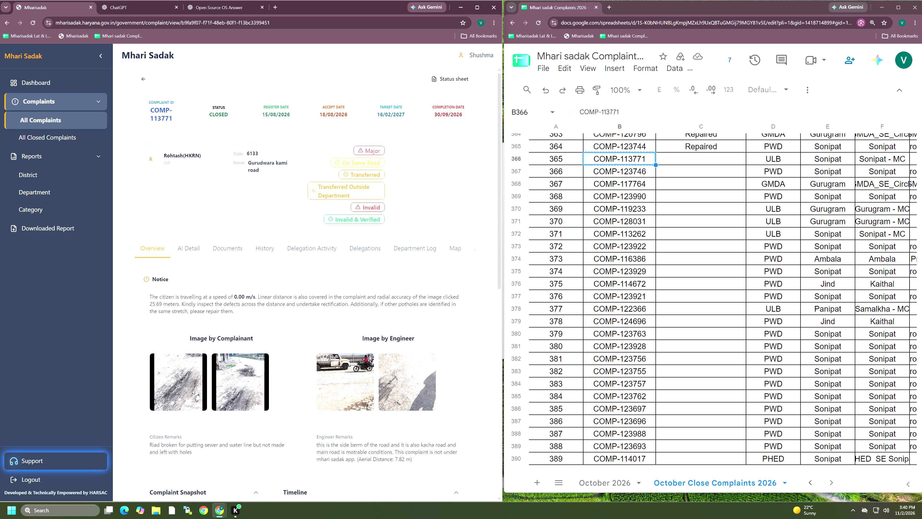
{"action": "left_click_drag", "start_coordinate": [315, 443], "coordinate": [428, 464]}
{"action": "key", "text": "ctrl+c"}
{"action": "left_click", "coordinate": [681, 158]}
{"action": "key", "text": "ctrl+v"}
{"action": "left_click", "coordinate": [626, 174]}
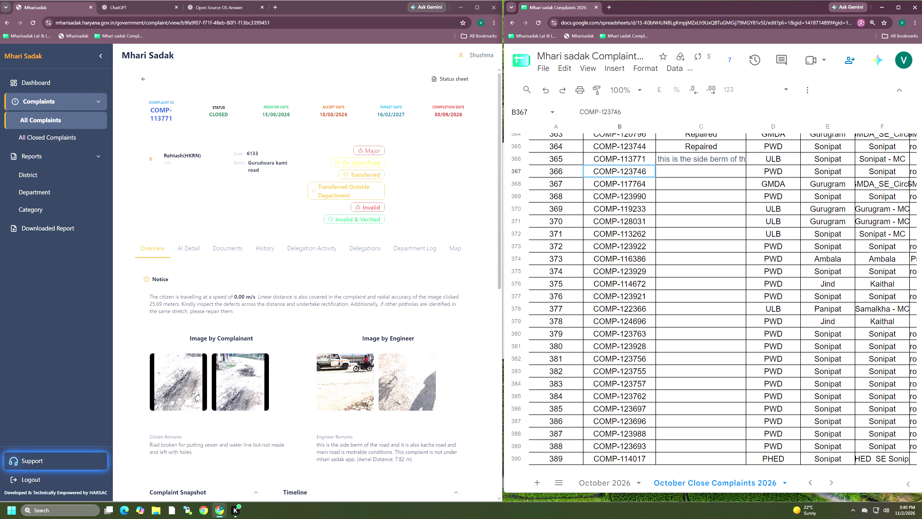
{"action": "key", "text": "ctrl+c"}
{"action": "left_click", "coordinate": [137, 81]}
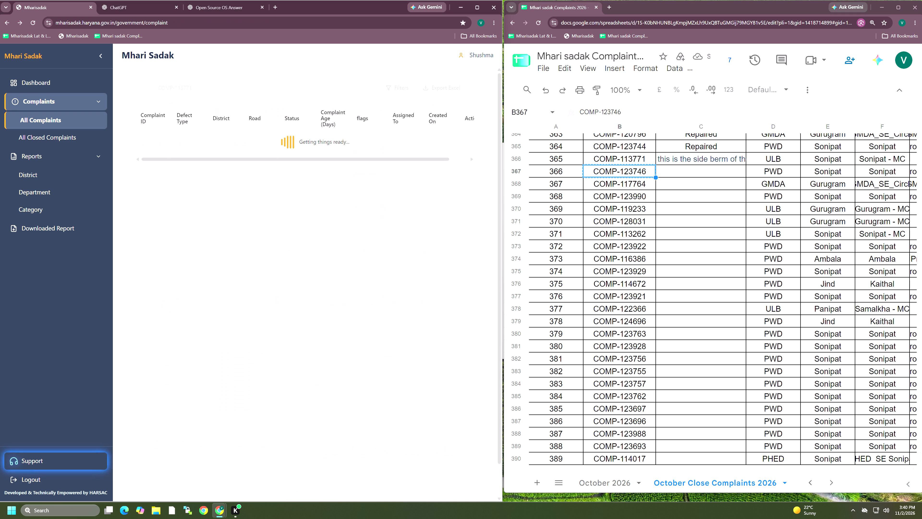
{"action": "left_click_drag", "start_coordinate": [198, 88], "coordinate": [133, 112]}
{"action": "key", "text": "ctrl+v"}
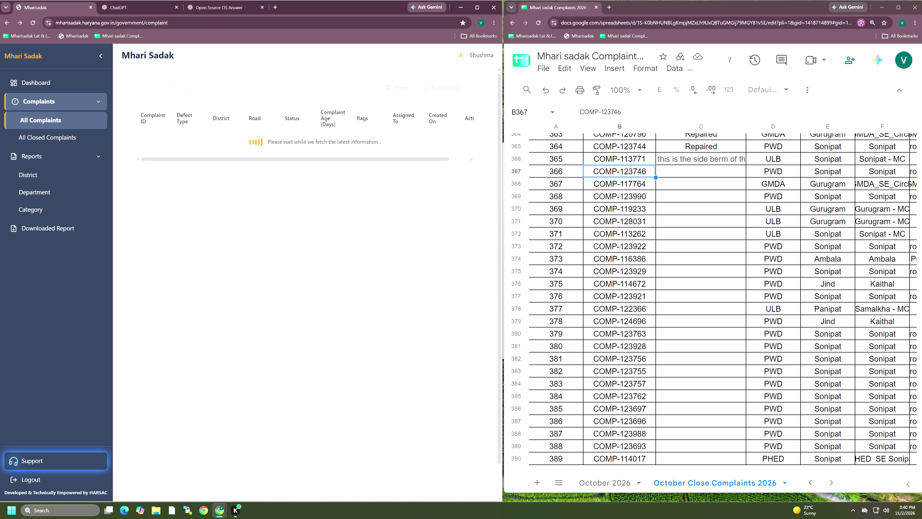
{"action": "left_click", "coordinate": [240, 151]}
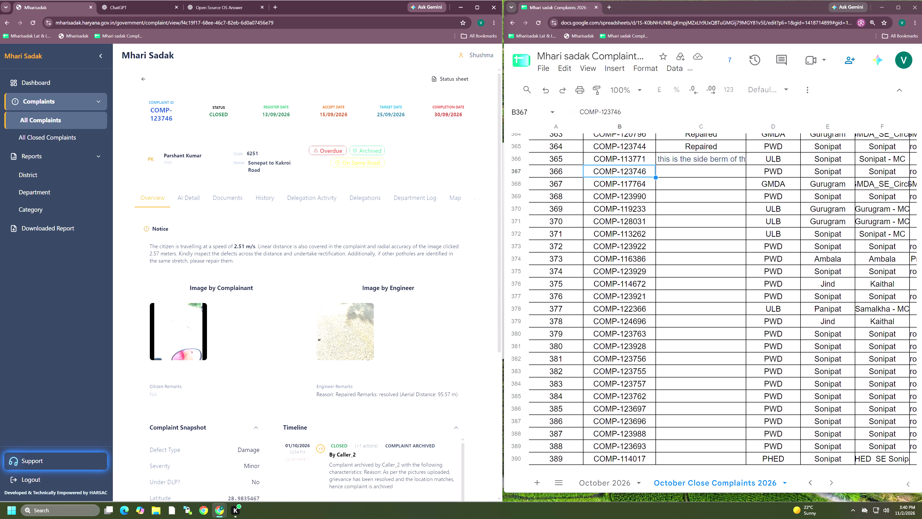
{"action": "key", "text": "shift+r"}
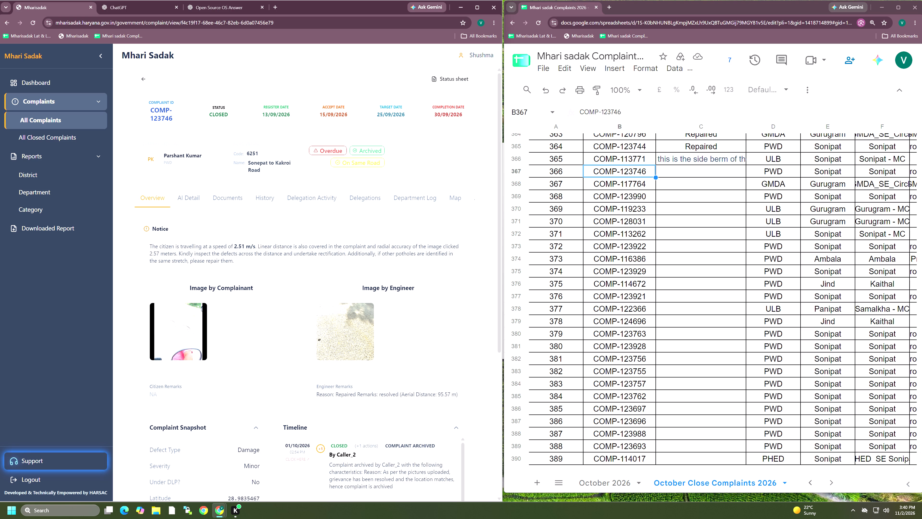
{"action": "left_click", "coordinate": [687, 171]}
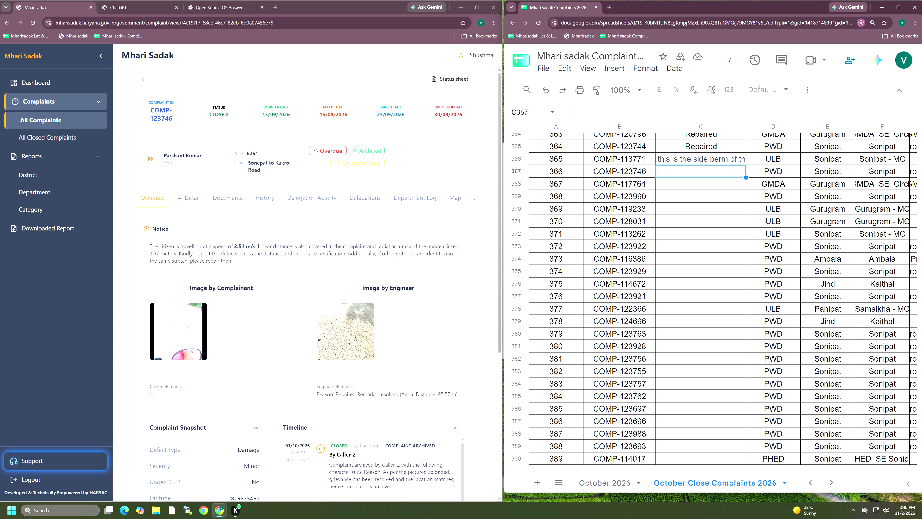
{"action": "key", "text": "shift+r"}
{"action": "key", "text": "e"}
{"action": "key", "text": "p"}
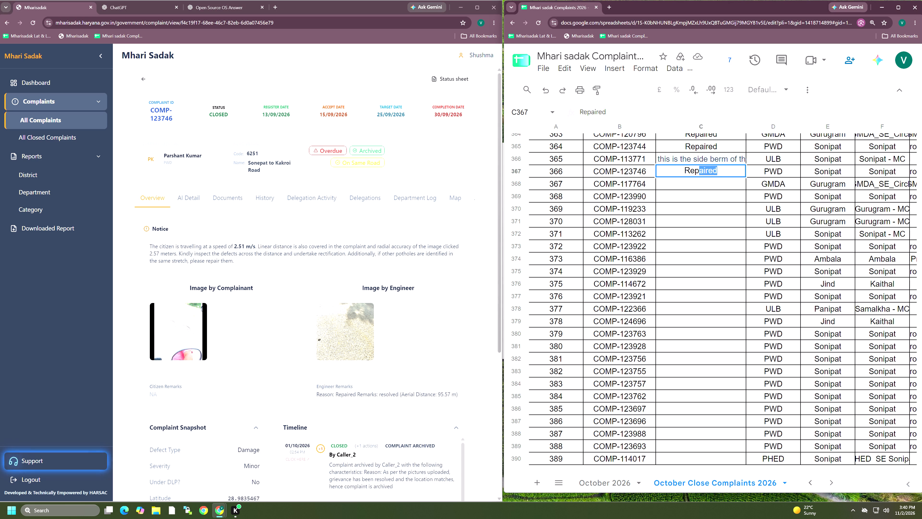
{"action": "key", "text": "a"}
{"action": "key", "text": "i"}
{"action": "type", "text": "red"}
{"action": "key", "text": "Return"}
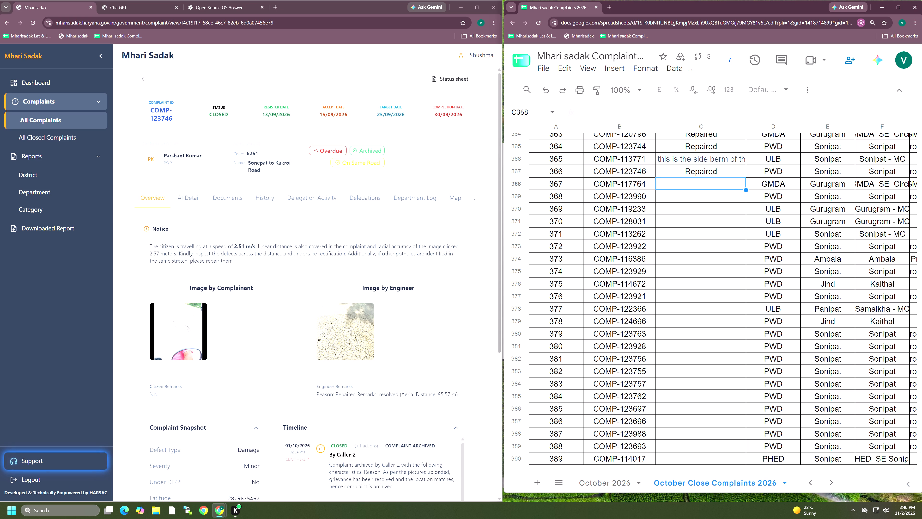
Look up complaint COMP-117764 in the portal and fill its column C cell with Repaired from the row above.
{"action": "left_click", "coordinate": [634, 181]}
{"action": "key", "text": "ctrl+c"}
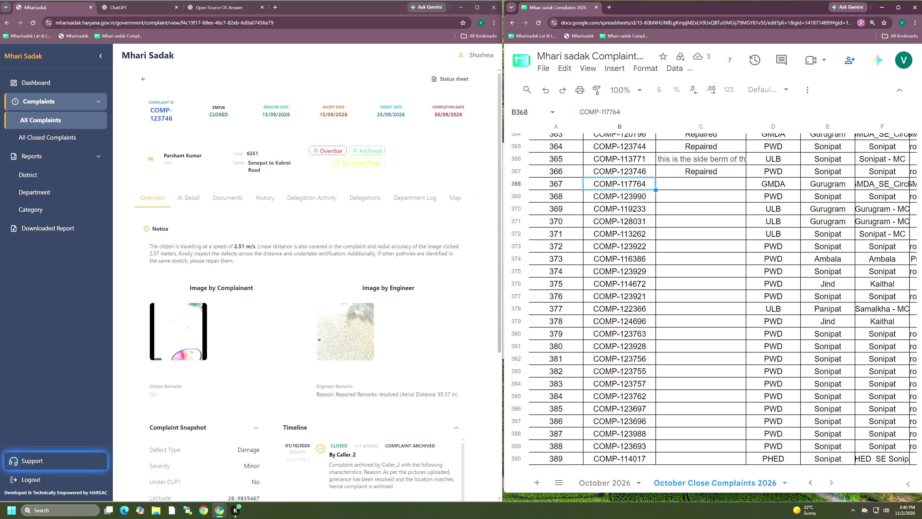
{"action": "left_click", "coordinate": [146, 80]}
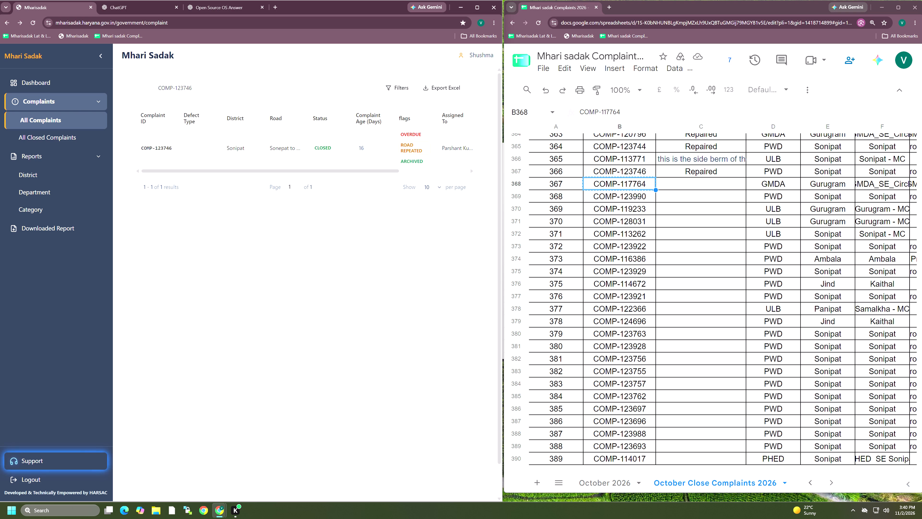
{"action": "left_click_drag", "start_coordinate": [195, 91], "coordinate": [109, 105]}
{"action": "key", "text": "ctrl+v"}
{"action": "left_click", "coordinate": [246, 148]}
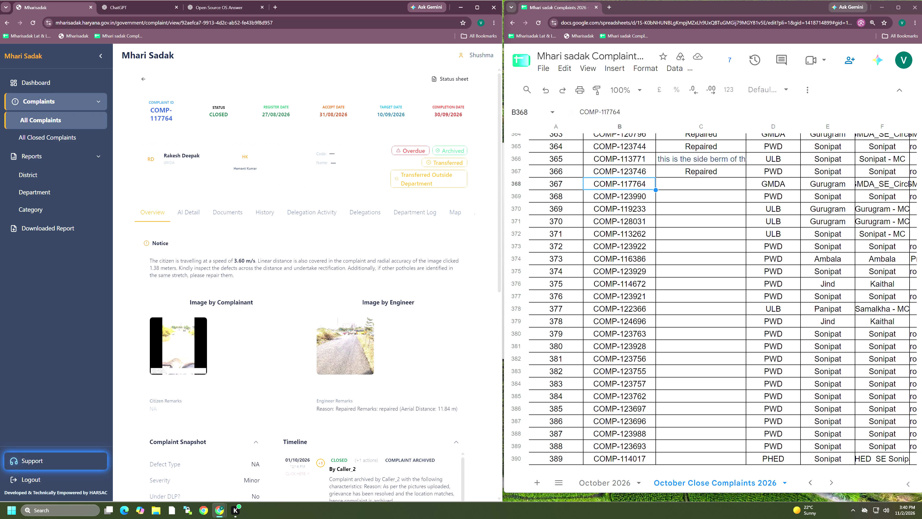
{"action": "left_click", "coordinate": [688, 187]}
{"action": "key", "text": "ctrl+d"}
{"action": "left_click", "coordinate": [648, 198]}
{"action": "key", "text": "ctrl+c"}
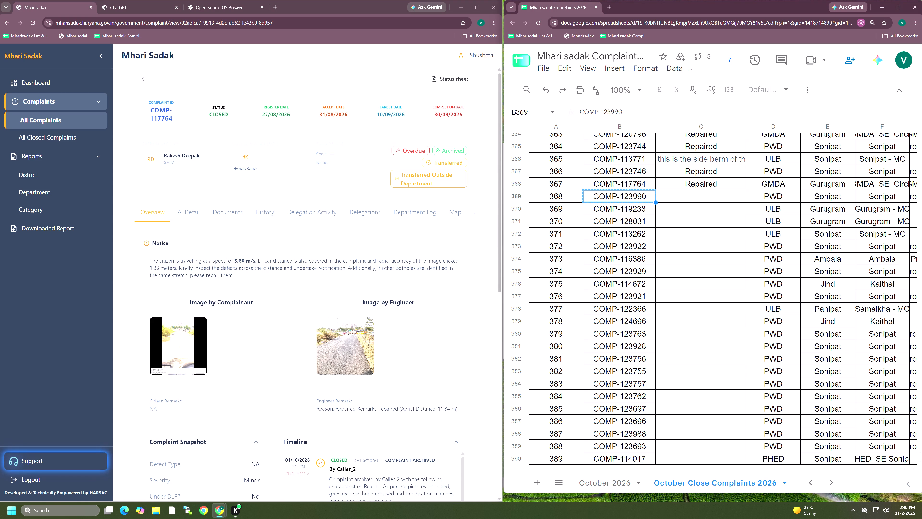
{"action": "left_click", "coordinate": [143, 80]}
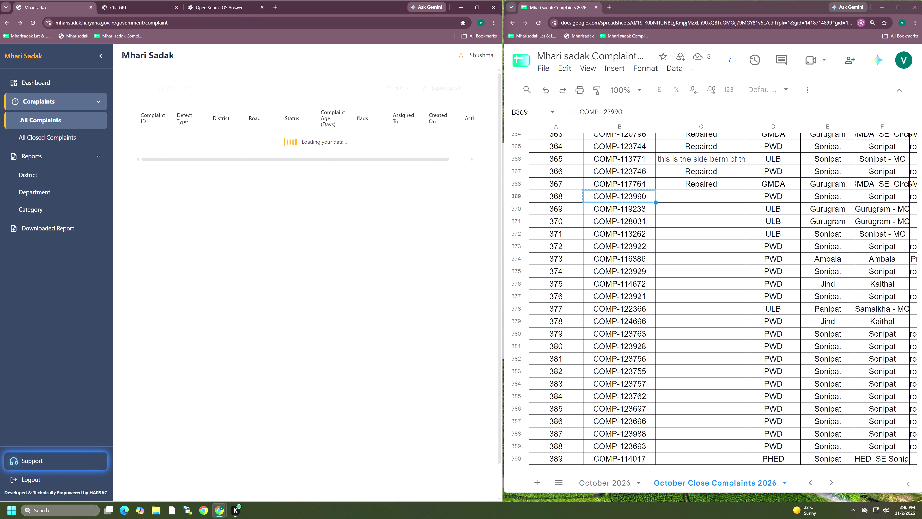
{"action": "left_click_drag", "start_coordinate": [196, 89], "coordinate": [130, 95]}
{"action": "key", "text": "ctrl+v"}
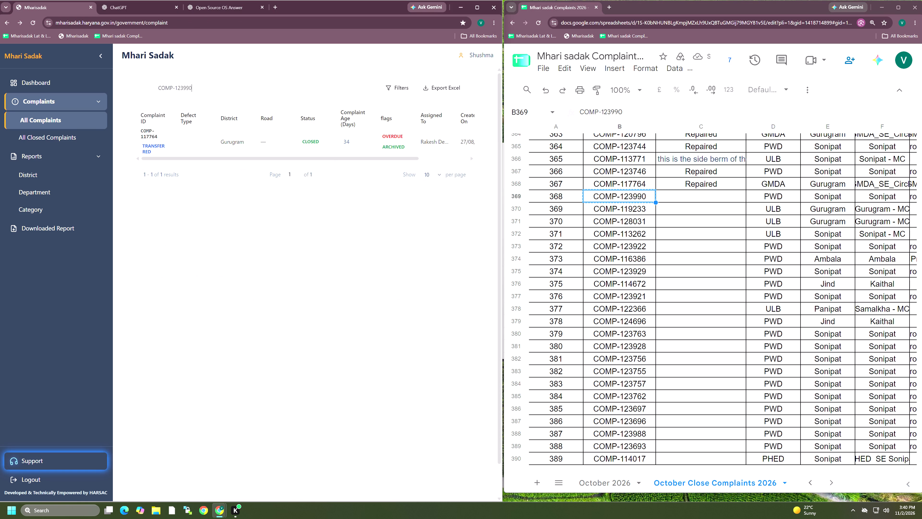
{"action": "left_click", "coordinate": [254, 144]}
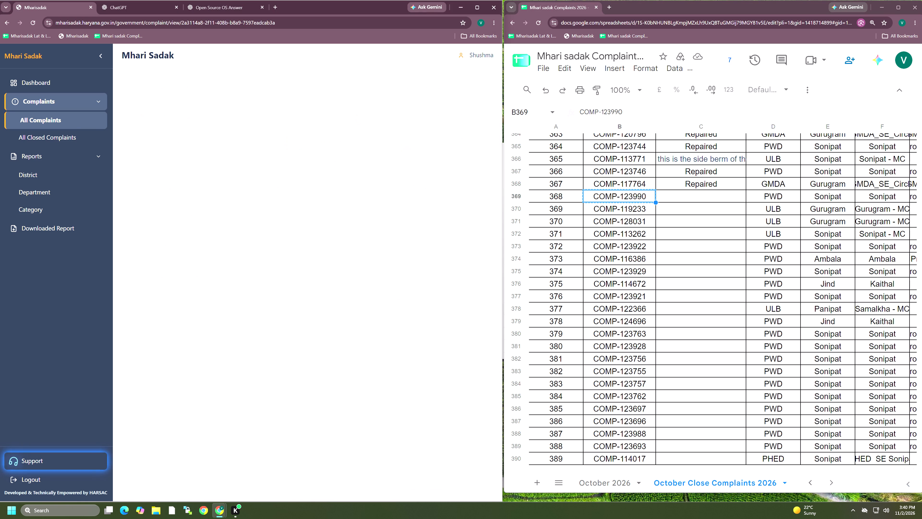
{"action": "left_click", "coordinate": [701, 192]}
{"action": "key", "text": "ctrl+d"}
Look up complaint COMP-119233 in the portal and copy its engineer remarks about the blank/black photograph into its column C cell.
{"action": "left_click", "coordinate": [631, 211]}
{"action": "key", "text": "ctrl+c"}
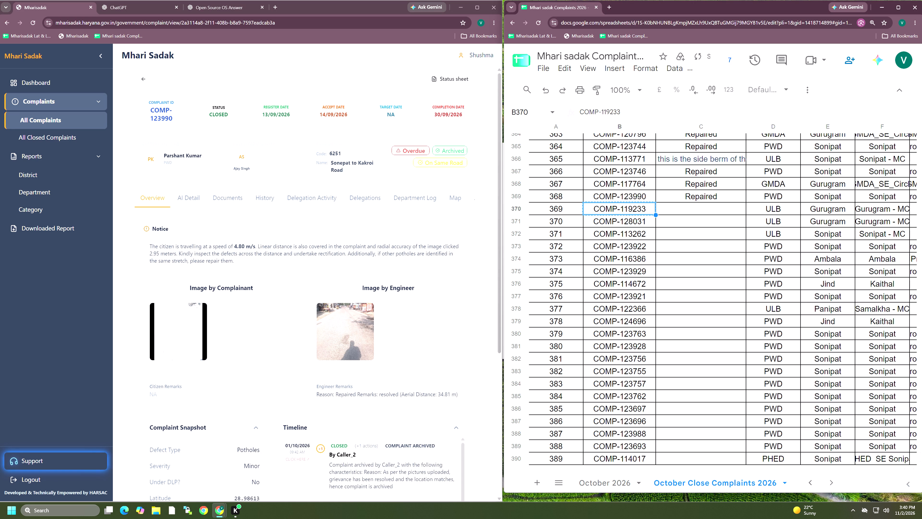
{"action": "left_click", "coordinate": [142, 79]}
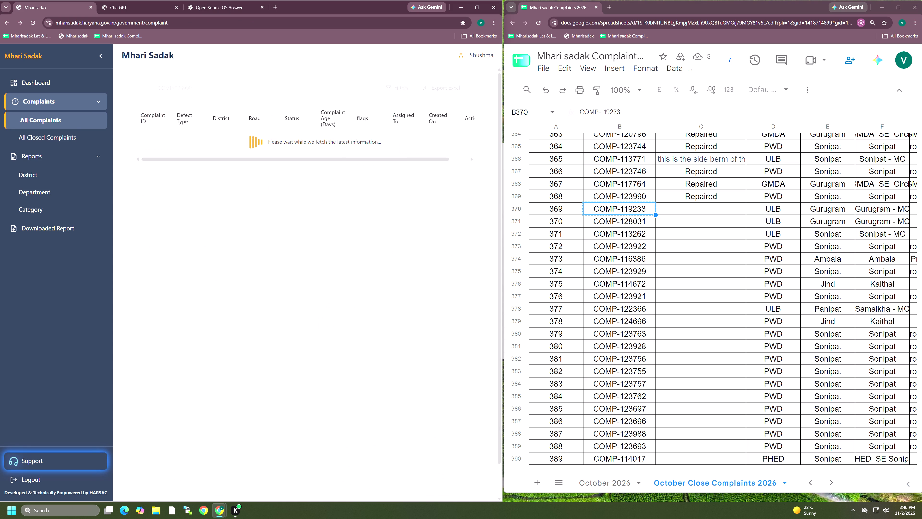
{"action": "left_click_drag", "start_coordinate": [196, 90], "coordinate": [132, 103]}
{"action": "key", "text": "ctrl+v"}
{"action": "left_click", "coordinate": [260, 150]}
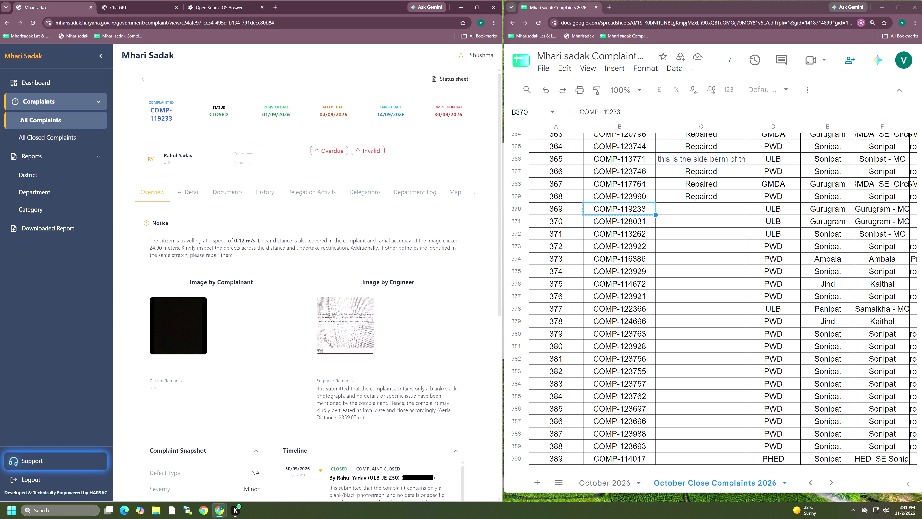
{"action": "left_click_drag", "start_coordinate": [316, 388], "coordinate": [366, 417]}
{"action": "left_click_drag", "start_coordinate": [366, 417], "coordinate": [370, 418]}
{"action": "key", "text": "ctrl+c"}
{"action": "left_click", "coordinate": [698, 210]}
{"action": "key", "text": "ctrl+v"}
{"action": "left_click", "coordinate": [632, 222]}
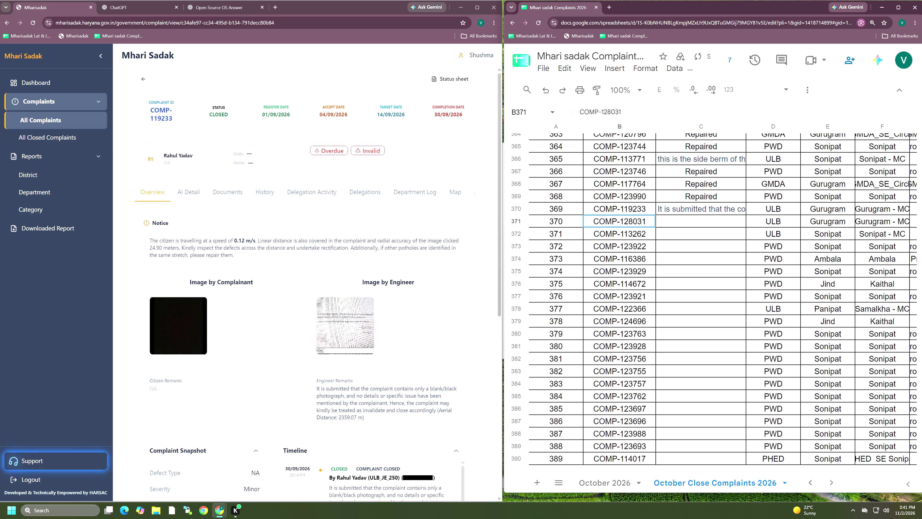
{"action": "key", "text": "ctrl+c"}
{"action": "left_click", "coordinate": [140, 78]}
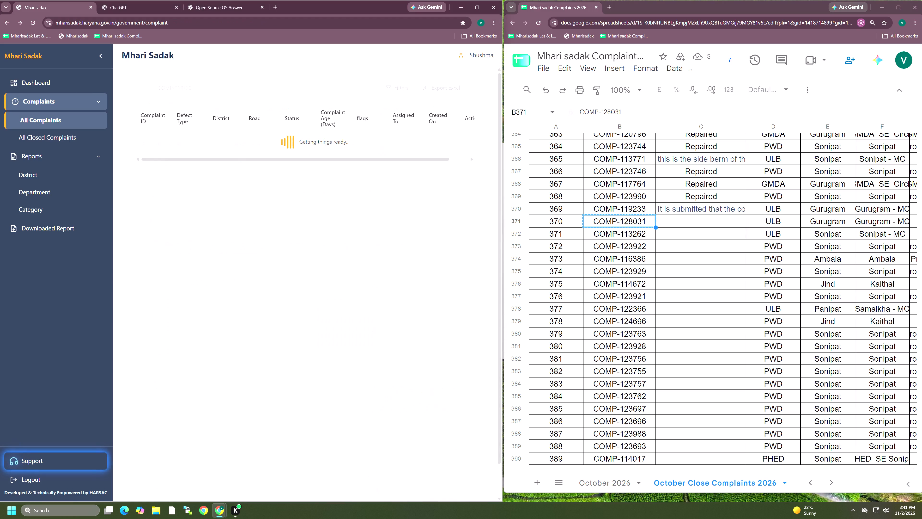
{"action": "left_click_drag", "start_coordinate": [198, 90], "coordinate": [126, 116]}
{"action": "key", "text": "ctrl+v"}
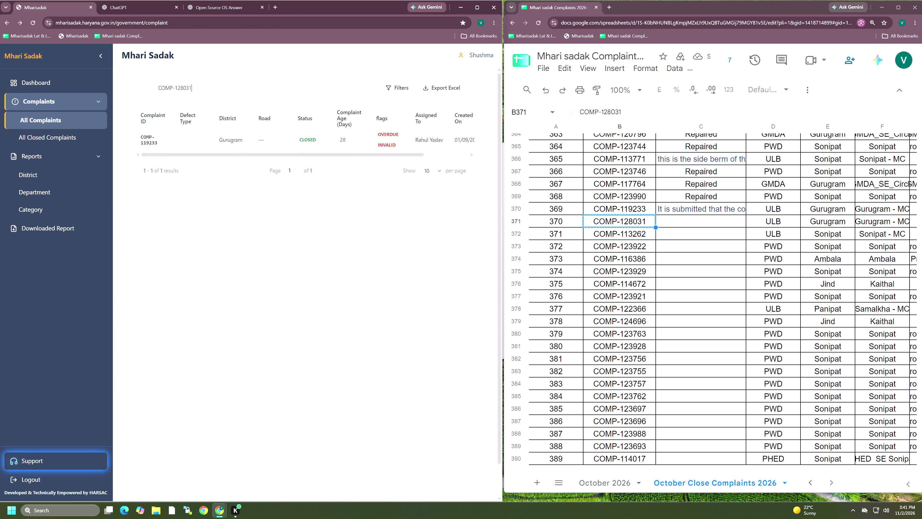
{"action": "left_click", "coordinate": [300, 144]}
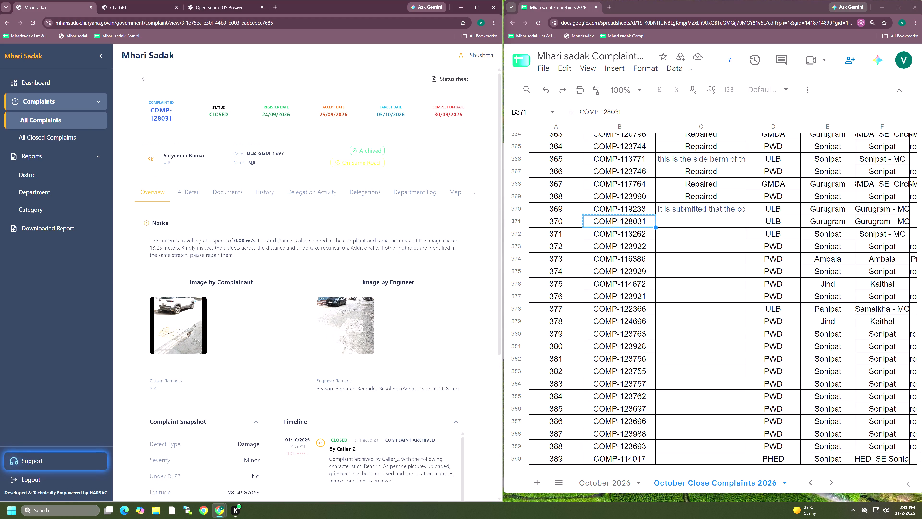
{"action": "left_click", "coordinate": [674, 224]}
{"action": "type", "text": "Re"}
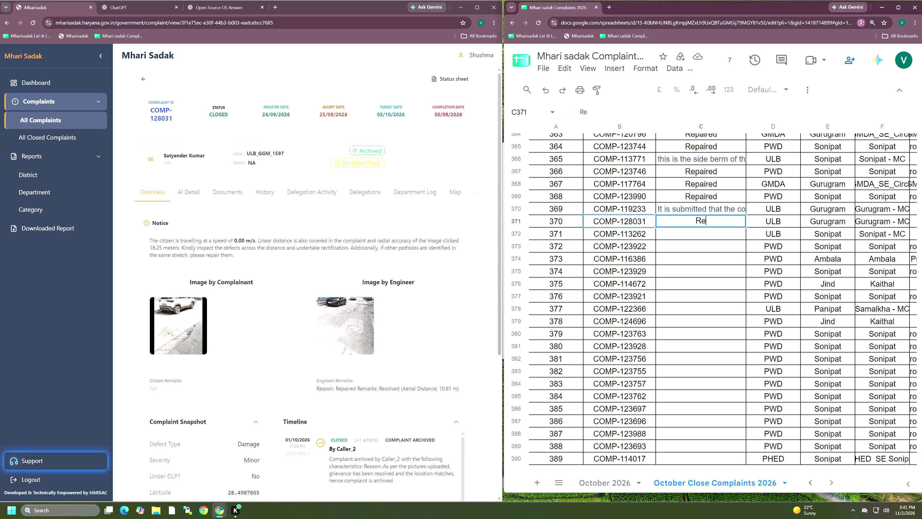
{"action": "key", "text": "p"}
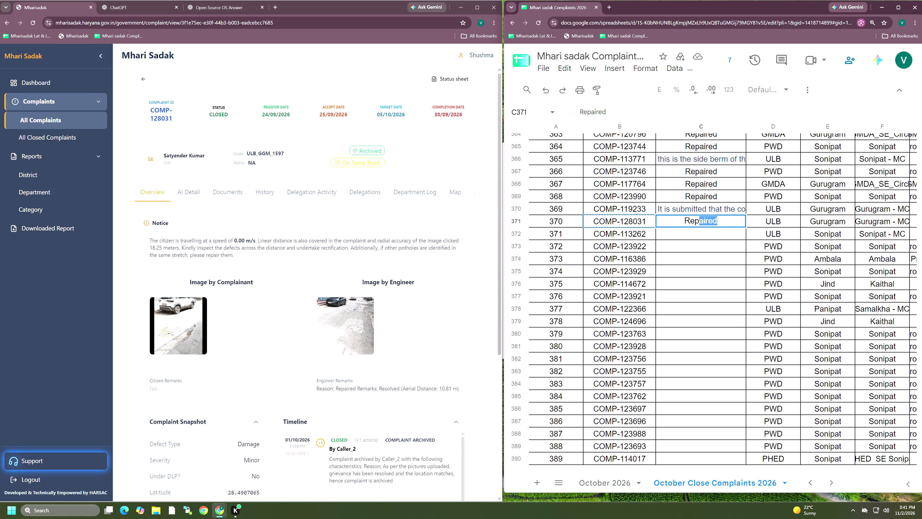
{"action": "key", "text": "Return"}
{"action": "left_click", "coordinate": [637, 236]}
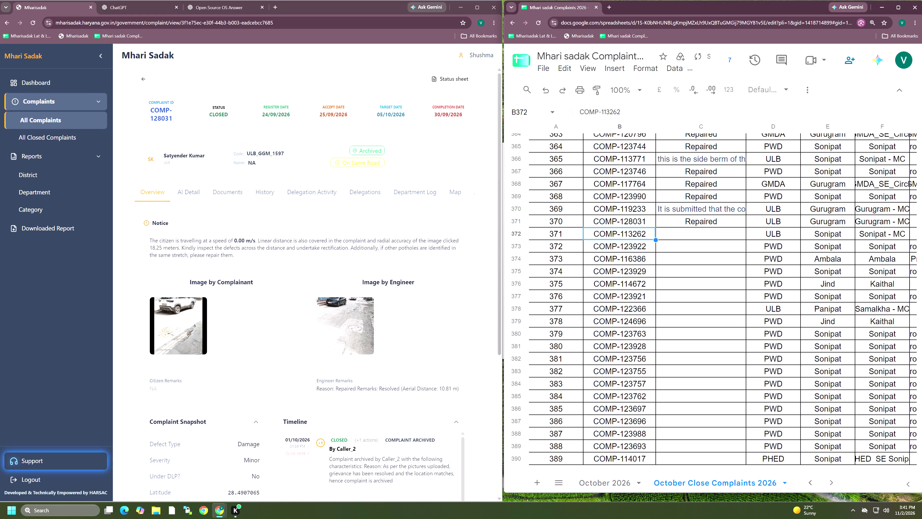
{"action": "key", "text": "ctrl+c"}
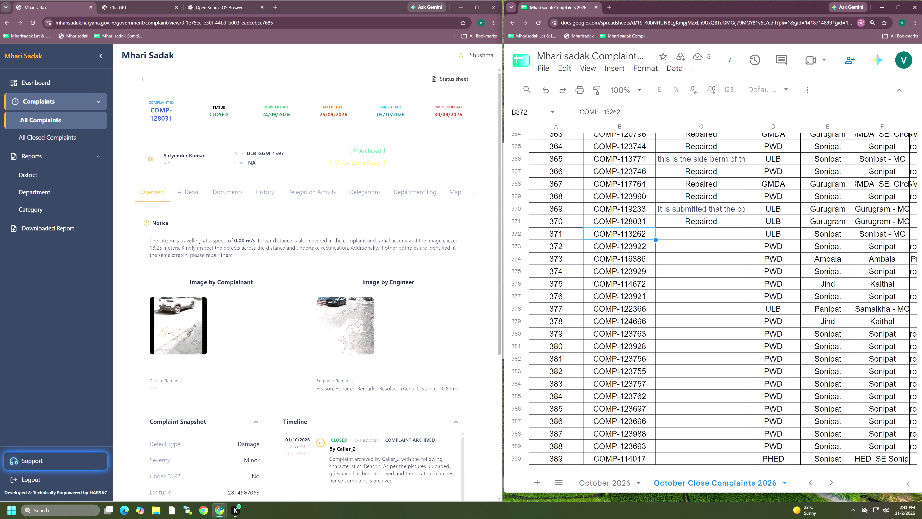
{"action": "left_click", "coordinate": [146, 77]}
{"action": "left_click_drag", "start_coordinate": [195, 90], "coordinate": [132, 99]}
{"action": "key", "text": "ctrl+v"}
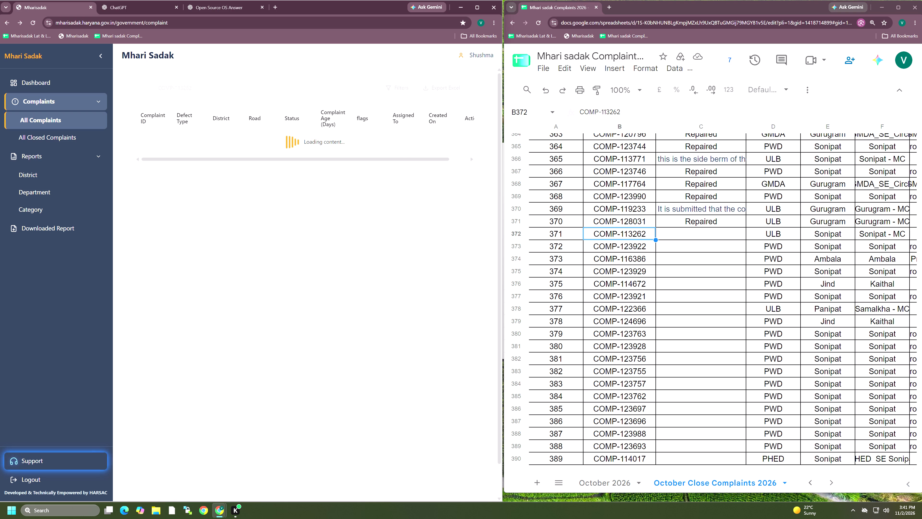
{"action": "left_click", "coordinate": [272, 151]}
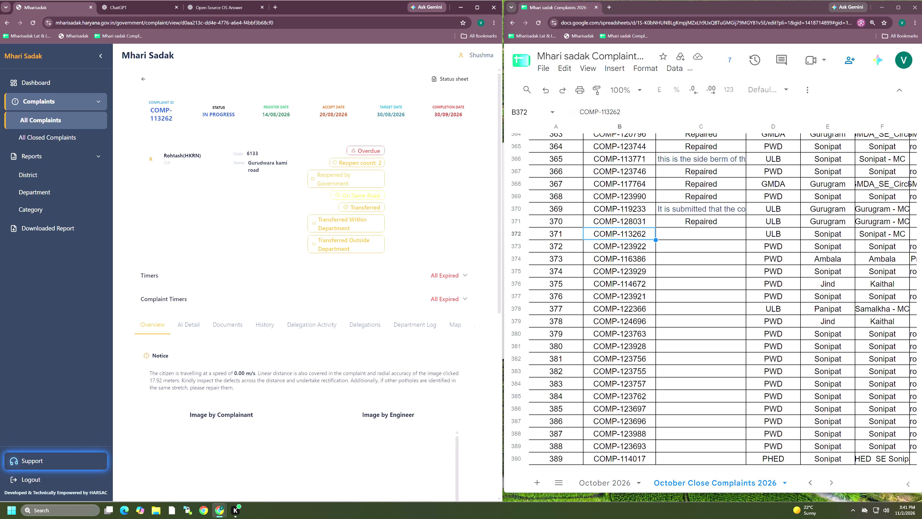
{"action": "scroll", "coordinate": [265, 248], "scroll_direction": "down", "scroll_amount": 5}
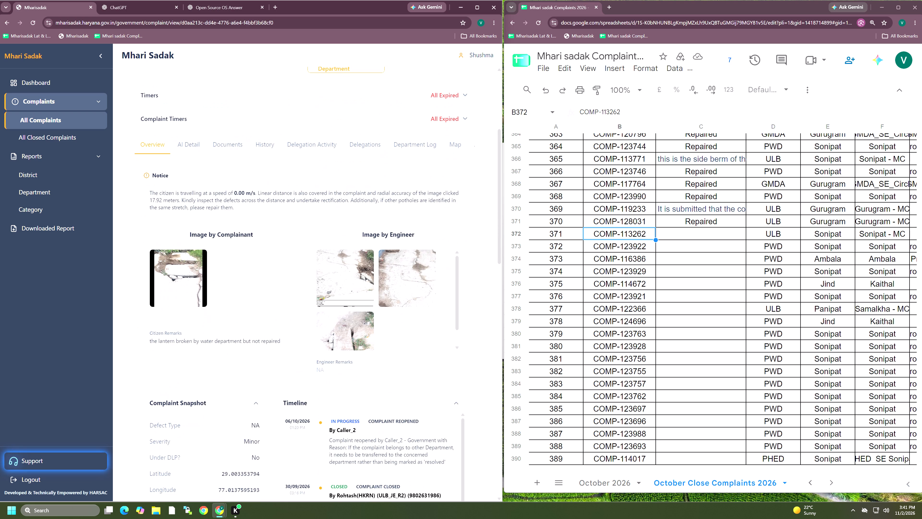
{"action": "scroll", "coordinate": [275, 271], "scroll_direction": "up", "scroll_amount": 4}
{"action": "left_click", "coordinate": [693, 237]}
{"action": "key", "text": "ctrl+d"}
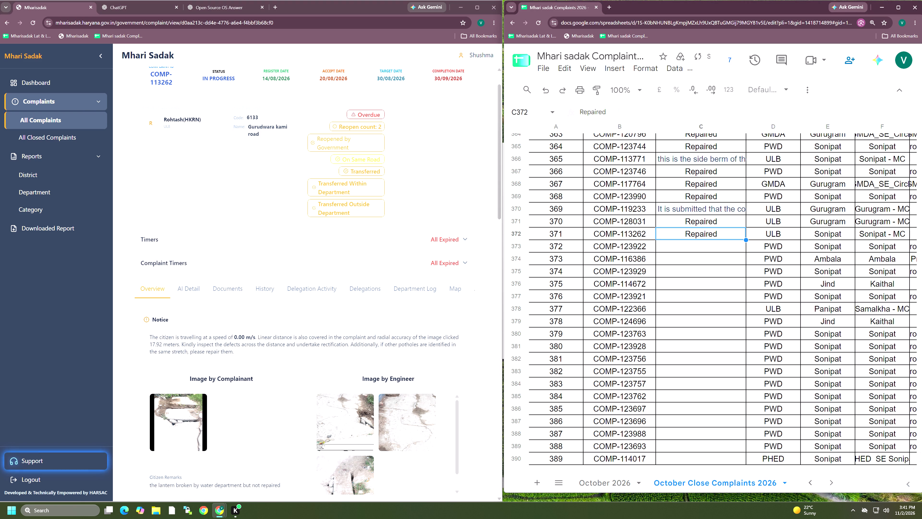
Look up complaint COMP-123922 in the portal and fill its column C cell with Repaired from the row above.
{"action": "left_click", "coordinate": [638, 247]}
{"action": "key", "text": "ctrl+c"}
{"action": "scroll", "coordinate": [240, 132], "scroll_direction": "up", "scroll_amount": 7}
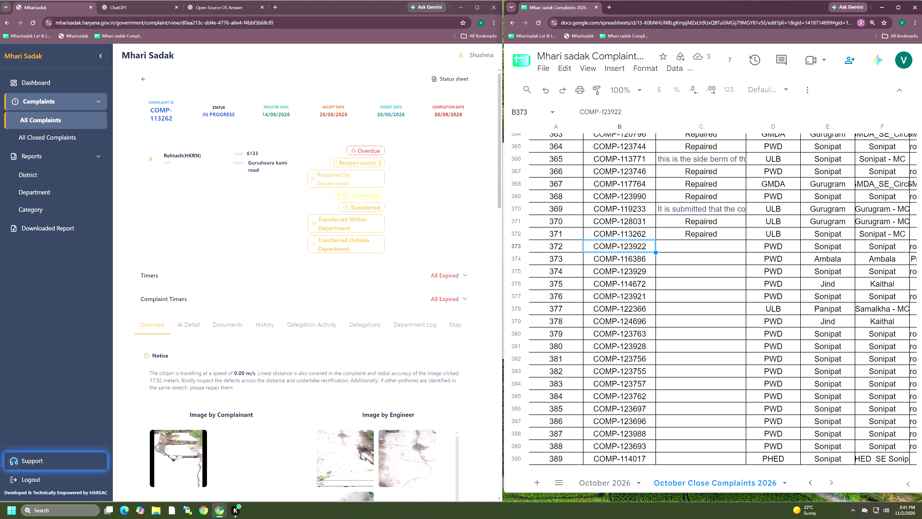
{"action": "left_click_drag", "start_coordinate": [145, 77], "coordinate": [142, 77]}
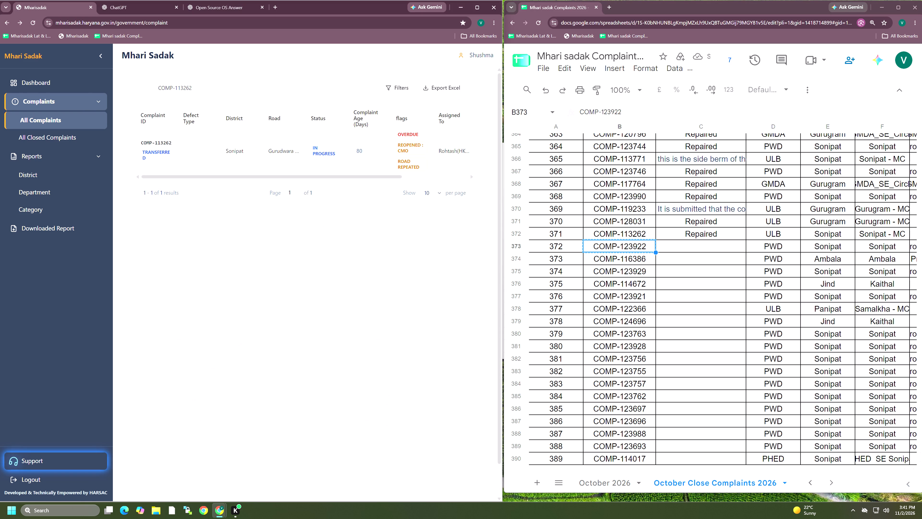
{"action": "left_click_drag", "start_coordinate": [194, 88], "coordinate": [116, 117]}
{"action": "key", "text": "ctrl+v"}
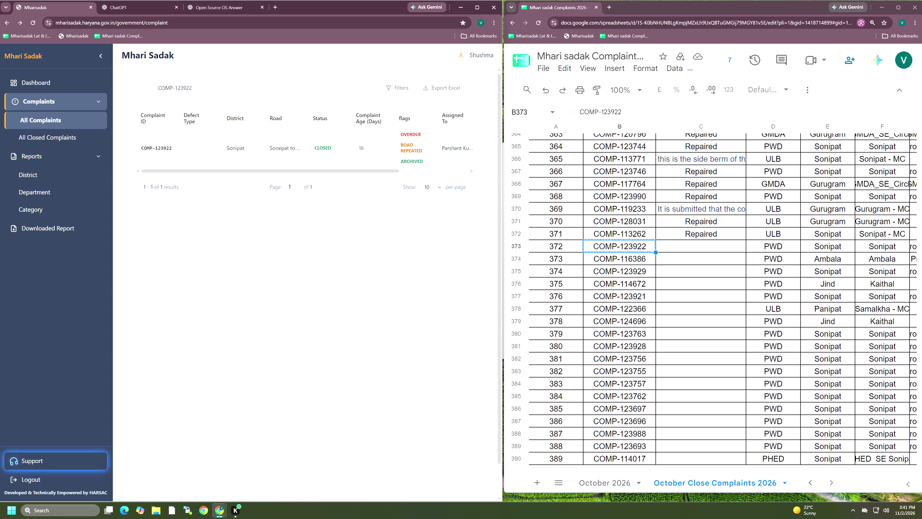
{"action": "left_click", "coordinate": [301, 152]}
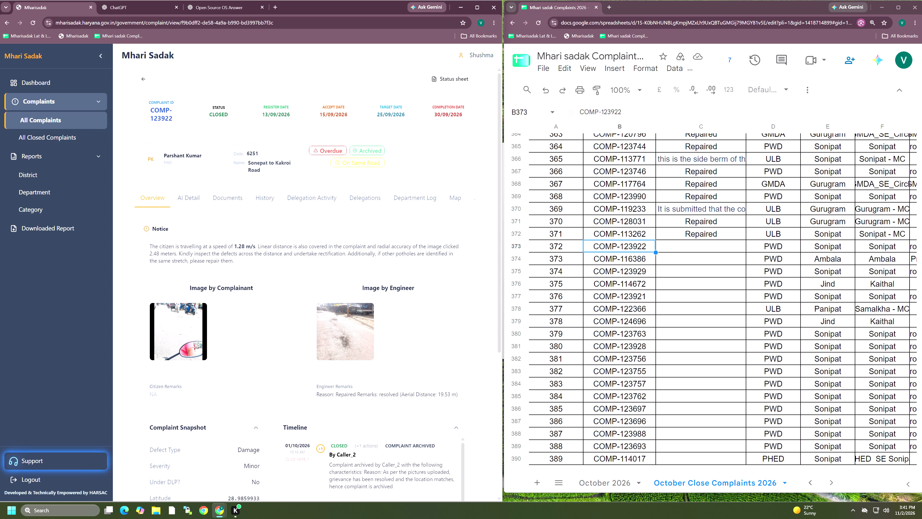
{"action": "left_click", "coordinate": [710, 244]}
{"action": "key", "text": "ctrl+d"}
Look up complaint COMP-116386 in the portal and fill its column C cell with Repaired from the row above.
{"action": "left_click", "coordinate": [631, 259]}
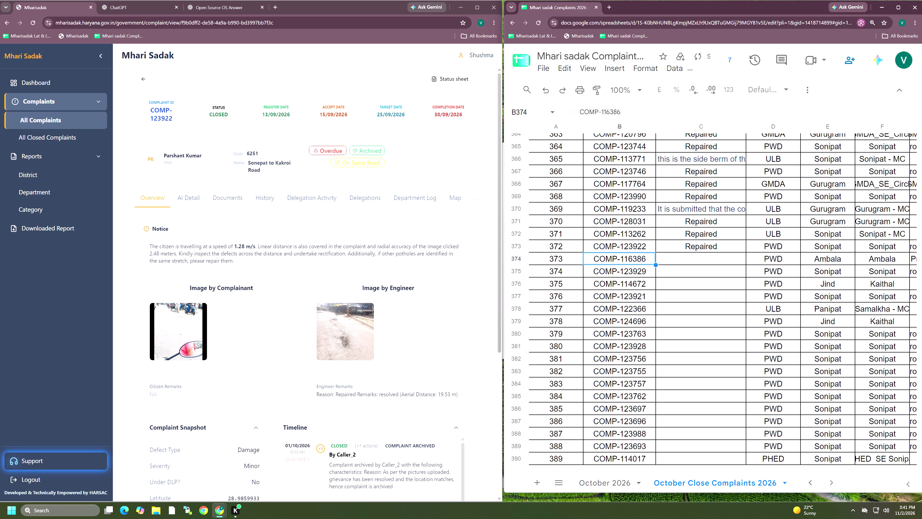
{"action": "key", "text": "ctrl+c"}
{"action": "left_click", "coordinate": [142, 79]}
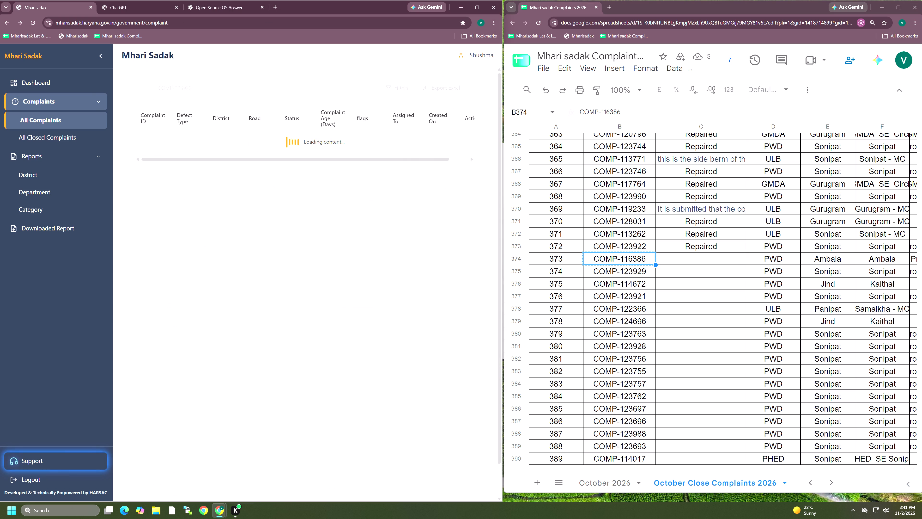
{"action": "left_click_drag", "start_coordinate": [195, 86], "coordinate": [137, 103]}
{"action": "key", "text": "ctrl+v"}
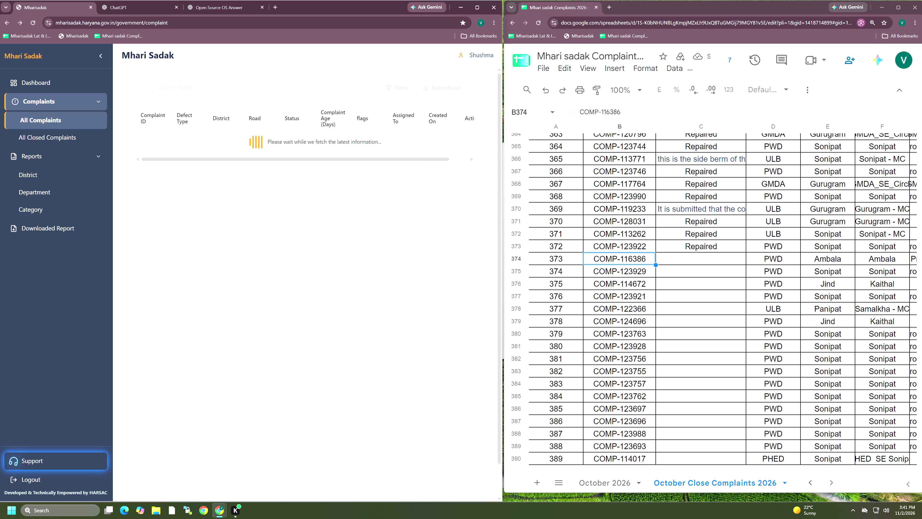
{"action": "left_click", "coordinate": [276, 136]}
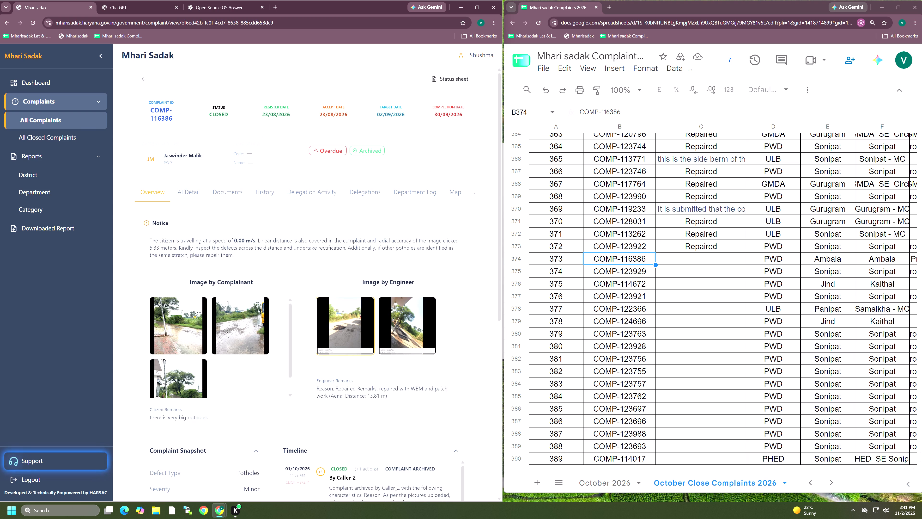
{"action": "left_click", "coordinate": [696, 256]}
{"action": "key", "text": "ctrl+d"}
{"action": "left_click", "coordinate": [615, 275]}
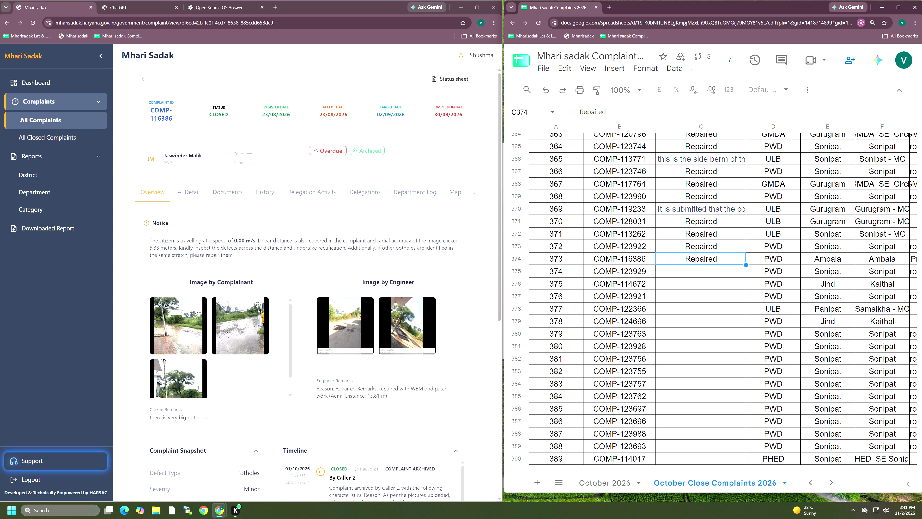
{"action": "key", "text": "ctrl+c"}
{"action": "left_click", "coordinate": [143, 80]}
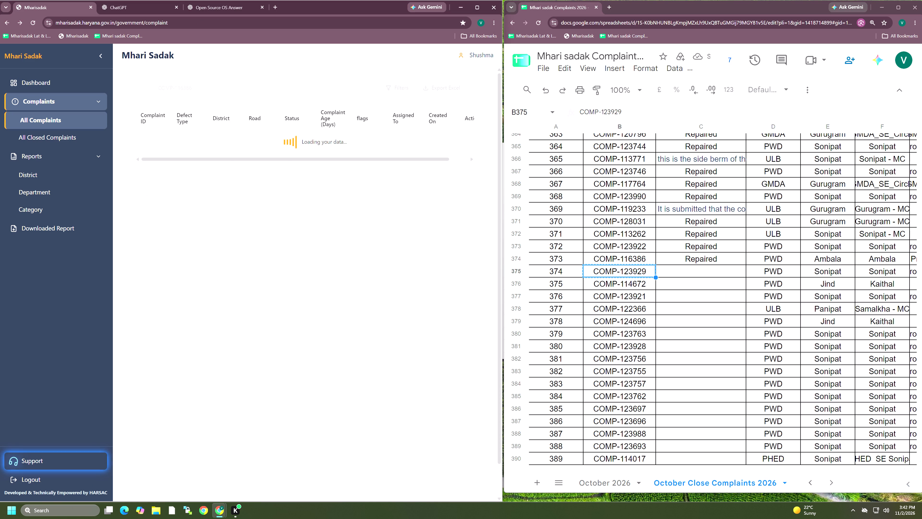
{"action": "left_click_drag", "start_coordinate": [197, 90], "coordinate": [127, 113]}
{"action": "key", "text": "ctrl+v"}
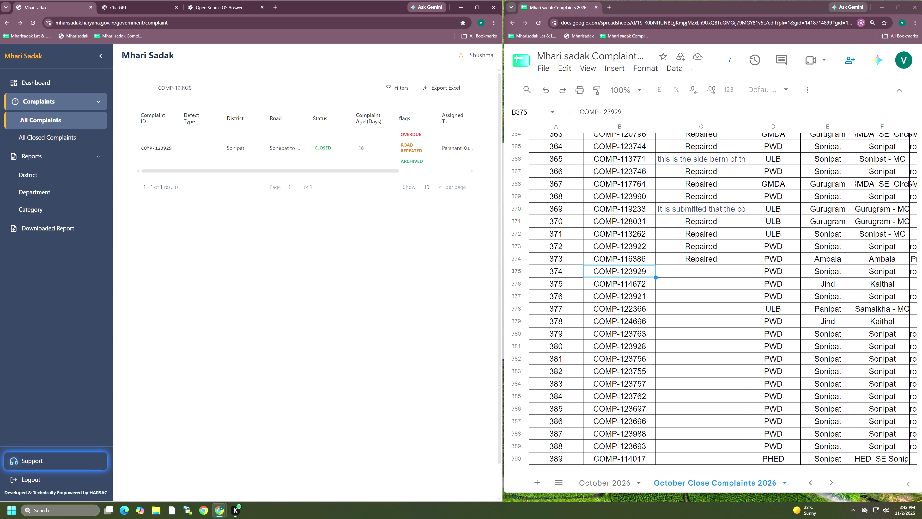
{"action": "left_click", "coordinate": [264, 148]}
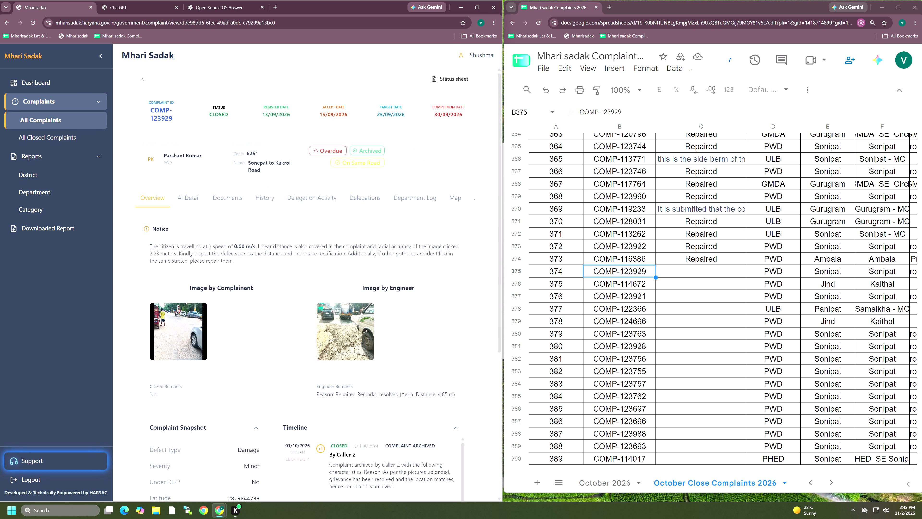
{"action": "left_click", "coordinate": [690, 270]}
{"action": "key", "text": "ctrl+d"}
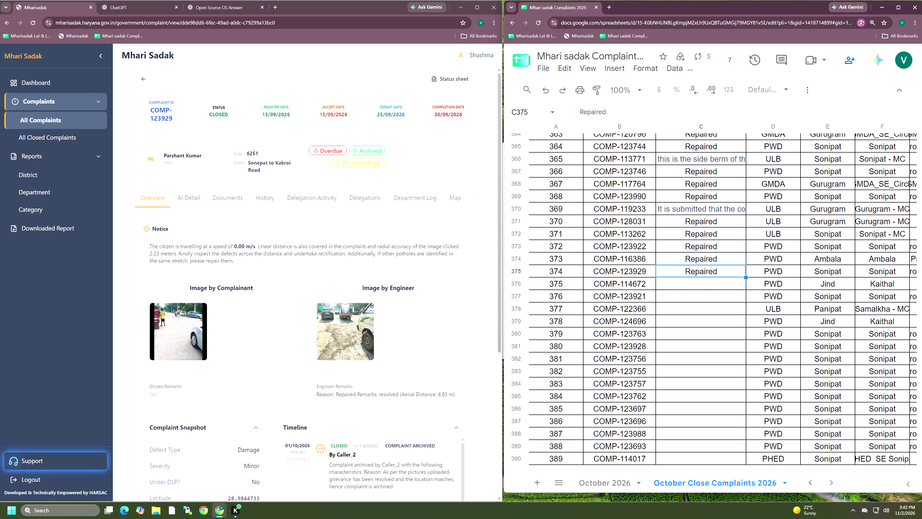
{"action": "left_click", "coordinate": [643, 290]}
{"action": "key", "text": "ctrl+c"}
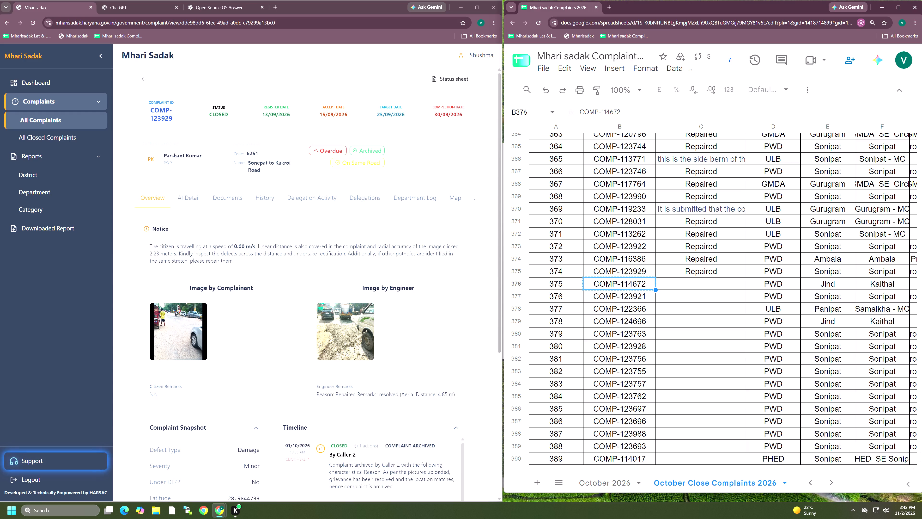
{"action": "left_click", "coordinate": [146, 79]}
{"action": "left_click_drag", "start_coordinate": [199, 88], "coordinate": [130, 114]}
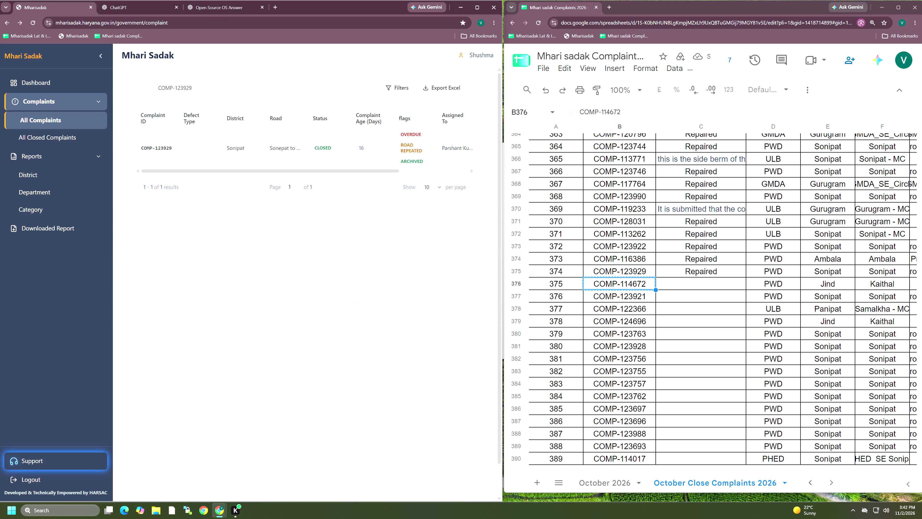
{"action": "left_click_drag", "start_coordinate": [130, 114], "coordinate": [129, 114]}
{"action": "key", "text": "ctrl+v"}
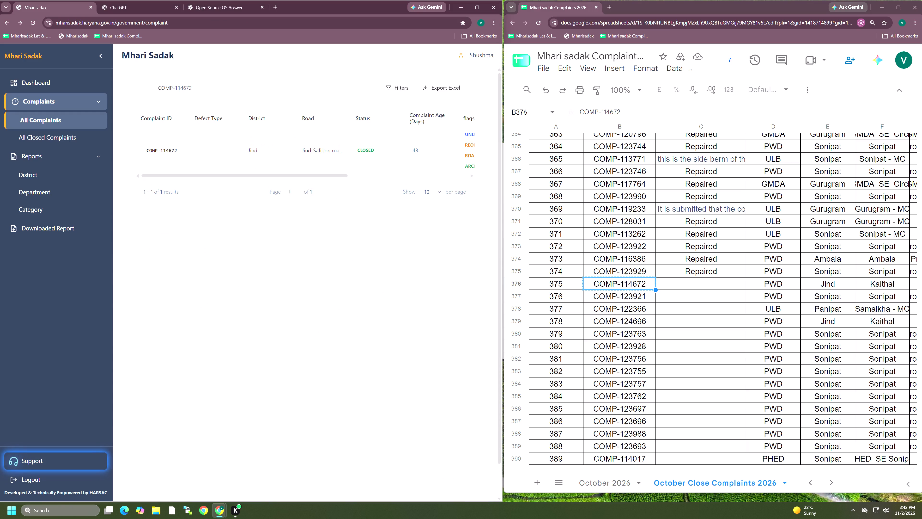
{"action": "left_click", "coordinate": [308, 150]}
{"action": "scroll", "coordinate": [278, 362], "scroll_direction": "down", "scroll_amount": 1}
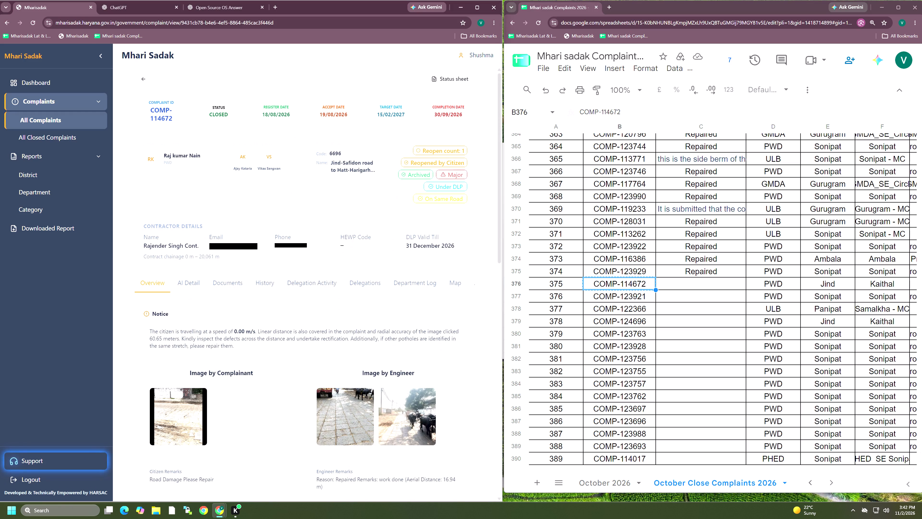
{"action": "scroll", "coordinate": [278, 362], "scroll_direction": "down", "scroll_amount": 1}
{"action": "scroll", "coordinate": [278, 362], "scroll_direction": "up", "scroll_amount": 4}
{"action": "left_click", "coordinate": [675, 282]}
{"action": "key", "text": "ctrl+d"}
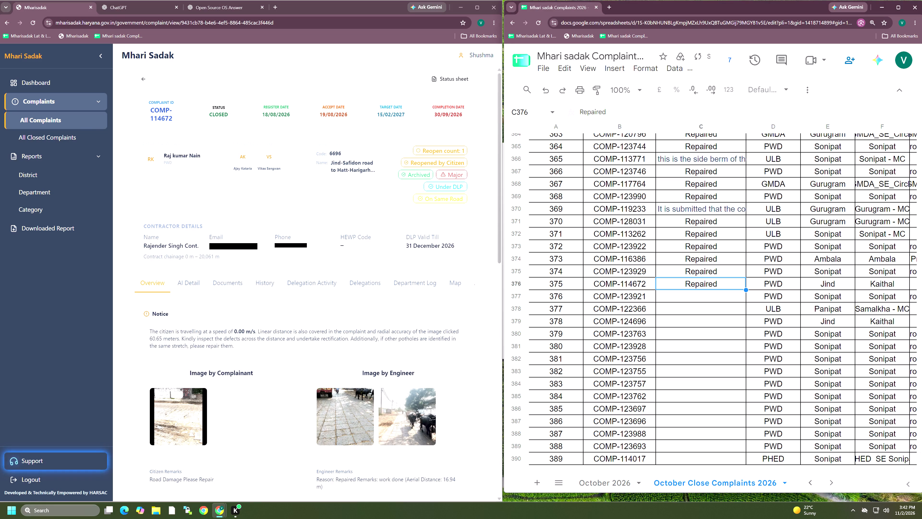
{"action": "left_click", "coordinate": [647, 296]}
{"action": "key", "text": "ctrl+c"}
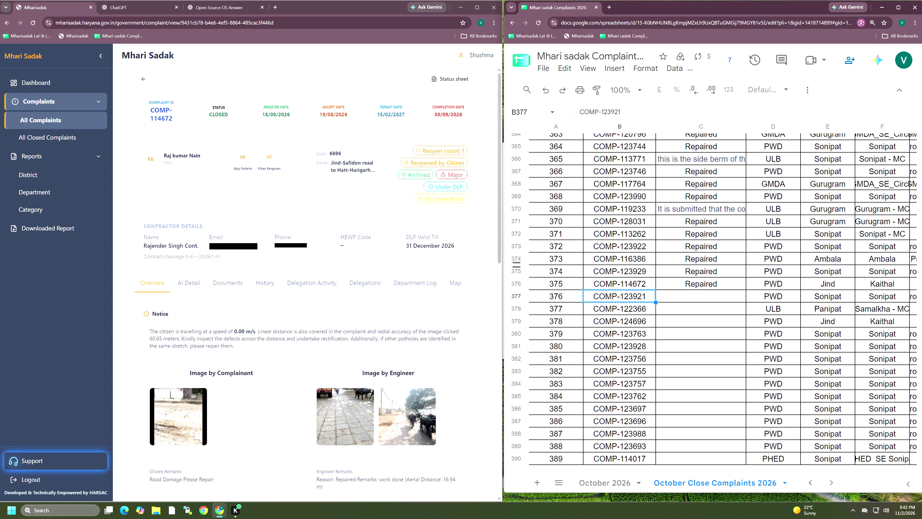
{"action": "left_click", "coordinate": [140, 79]}
{"action": "scroll", "coordinate": [659, 245], "scroll_direction": "down", "scroll_amount": 4}
{"action": "scroll", "coordinate": [659, 245], "scroll_direction": "up", "scroll_amount": 1}
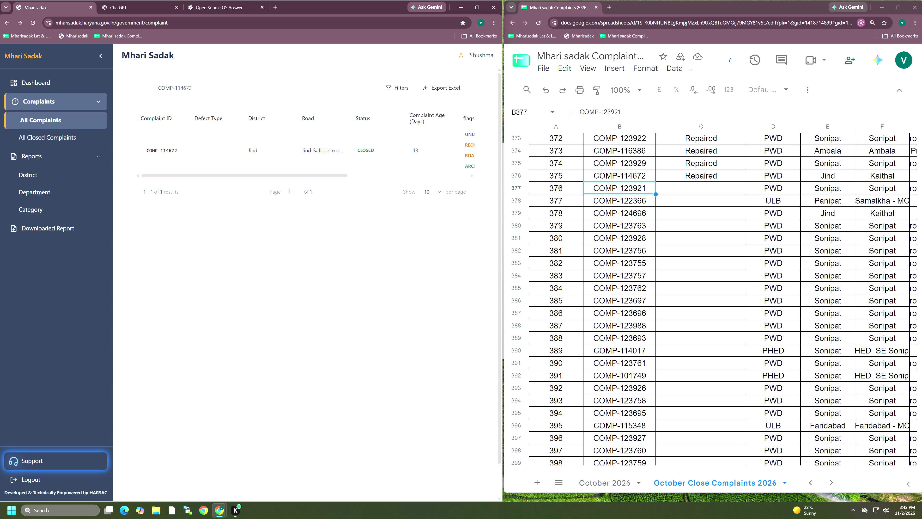
{"action": "left_click_drag", "start_coordinate": [196, 89], "coordinate": [134, 107]}
{"action": "key", "text": "ctrl+v"}
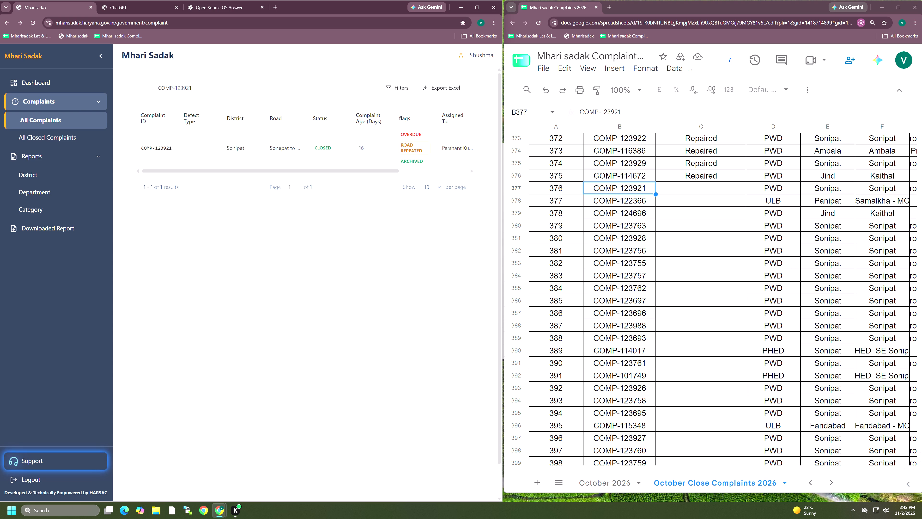
{"action": "left_click", "coordinate": [287, 153]}
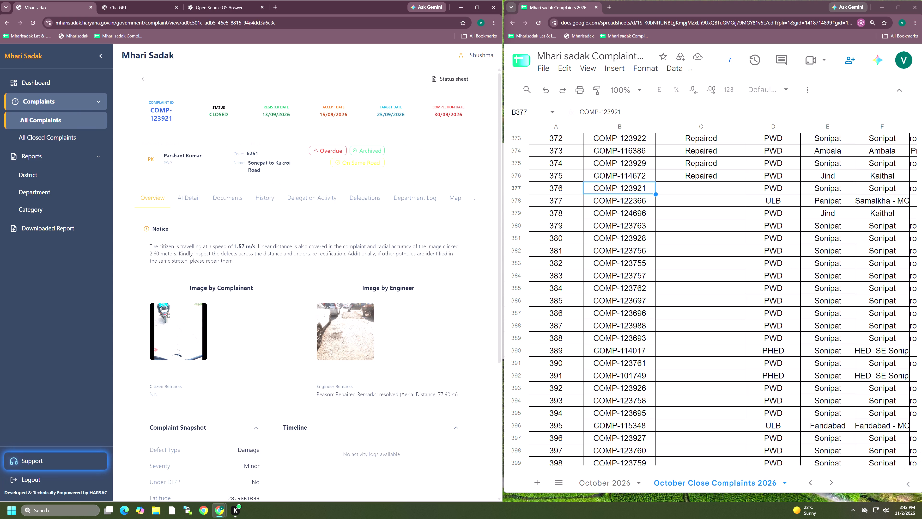
{"action": "left_click", "coordinate": [677, 189]}
{"action": "key", "text": "ctrl+d"}
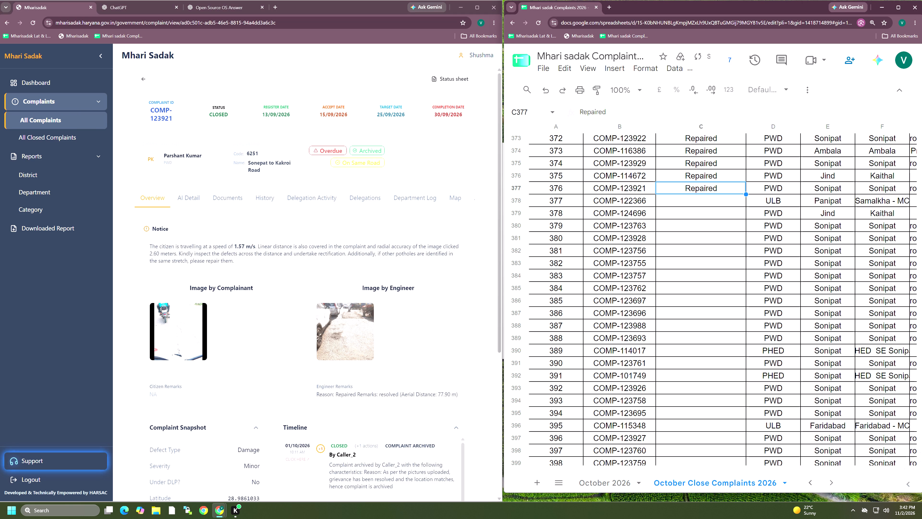
{"action": "left_click", "coordinate": [637, 206]}
{"action": "key", "text": "ctrl+c"}
{"action": "left_click", "coordinate": [146, 78]}
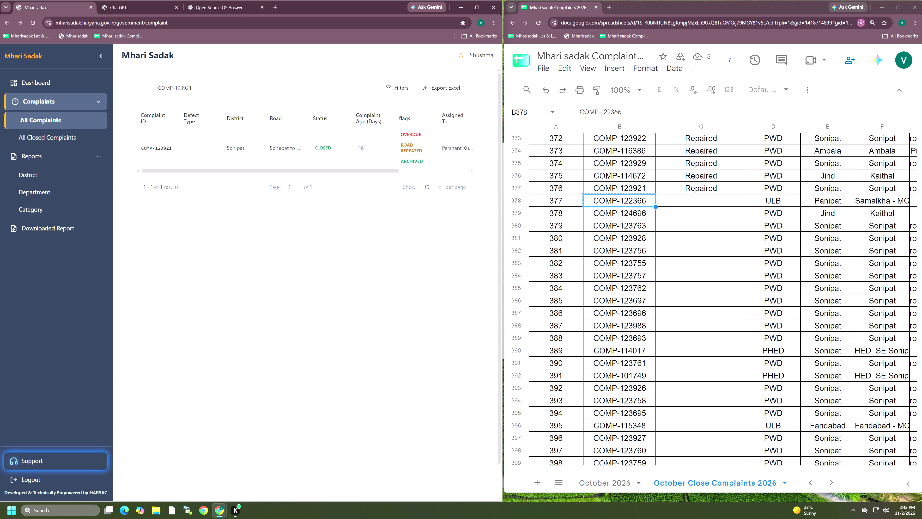
{"action": "left_click_drag", "start_coordinate": [196, 90], "coordinate": [108, 124]}
{"action": "key", "text": "ctrl+v"}
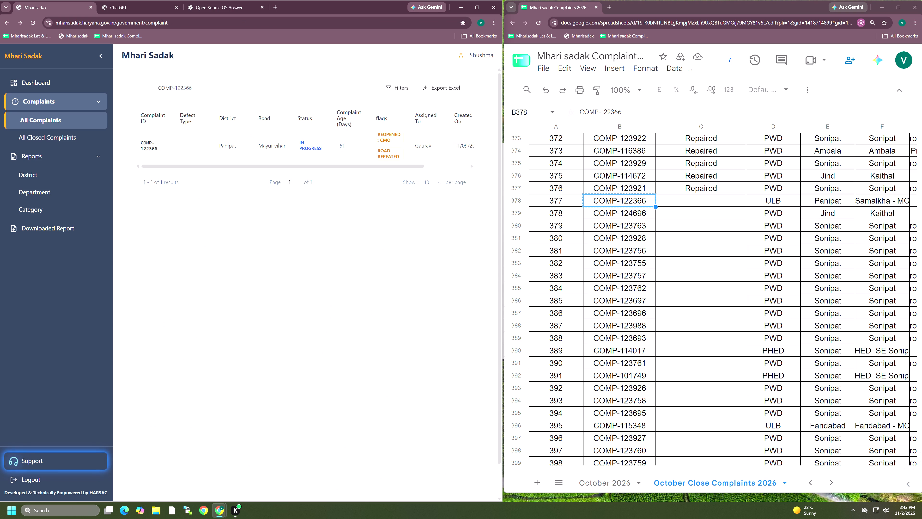
{"action": "left_click", "coordinate": [235, 153]}
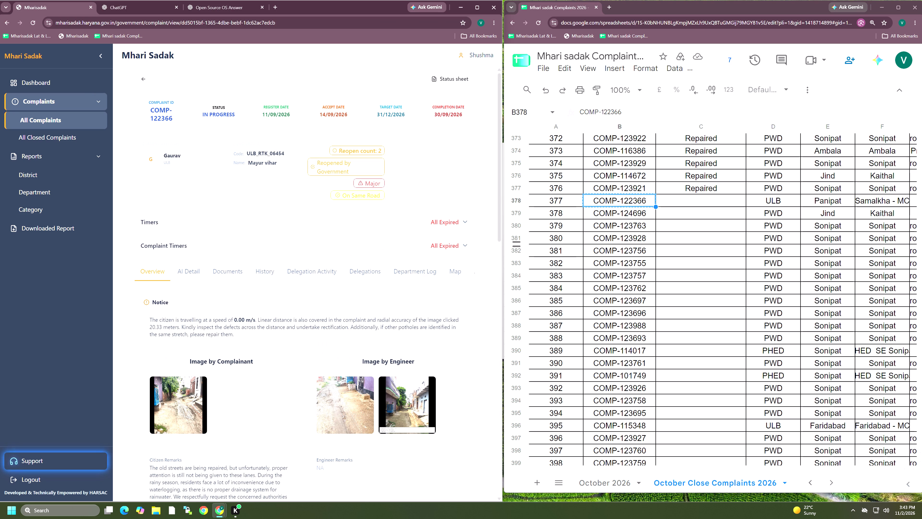
{"action": "left_click", "coordinate": [701, 203]}
{"action": "key", "text": "ctrl+d"}
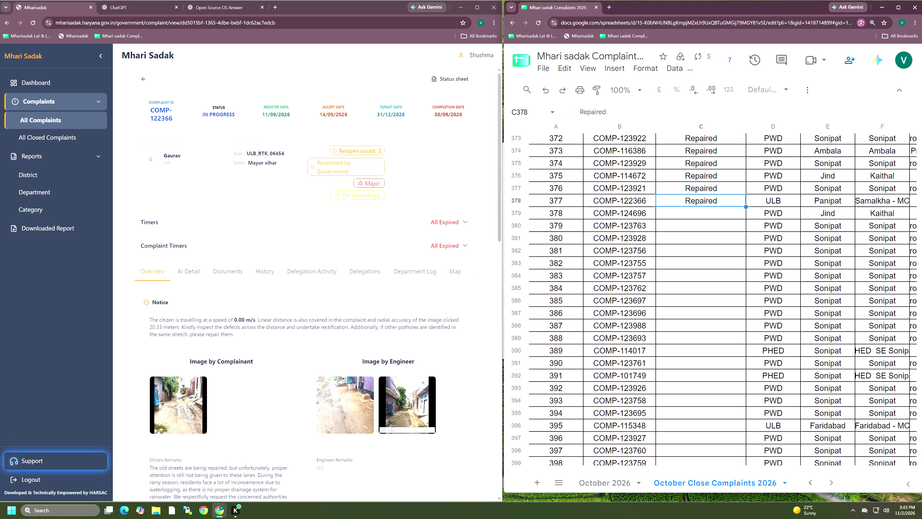
{"action": "left_click", "coordinate": [642, 215]}
{"action": "key", "text": "ctrl+c"}
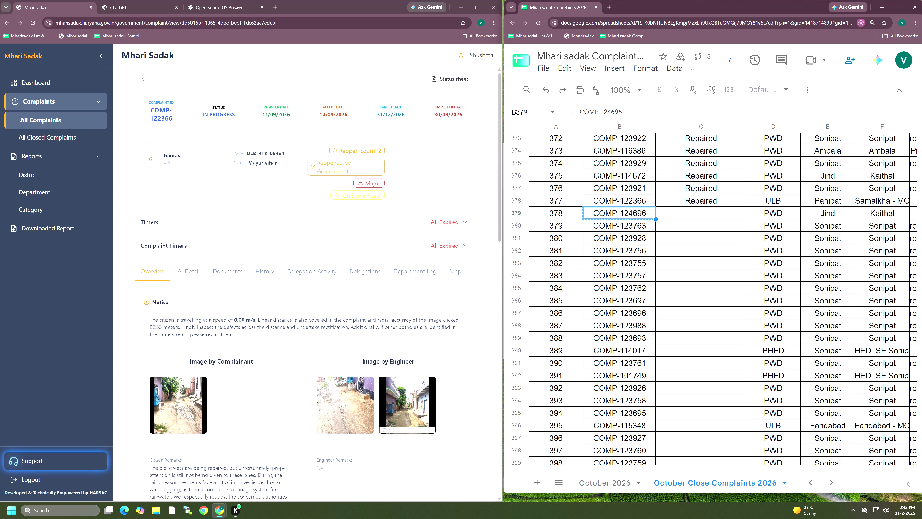
{"action": "left_click", "coordinate": [142, 78]}
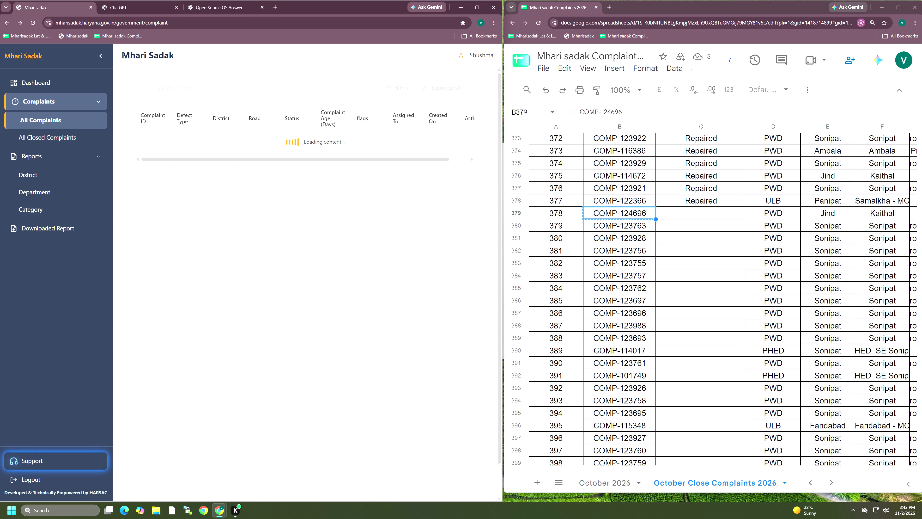
{"action": "left_click_drag", "start_coordinate": [196, 88], "coordinate": [129, 101]}
{"action": "key", "text": "ctrl+v"}
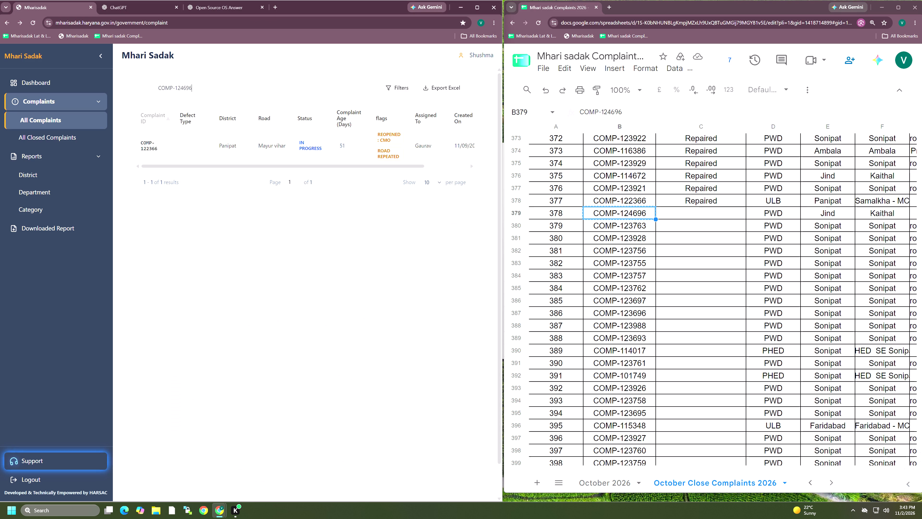
{"action": "left_click", "coordinate": [265, 146]}
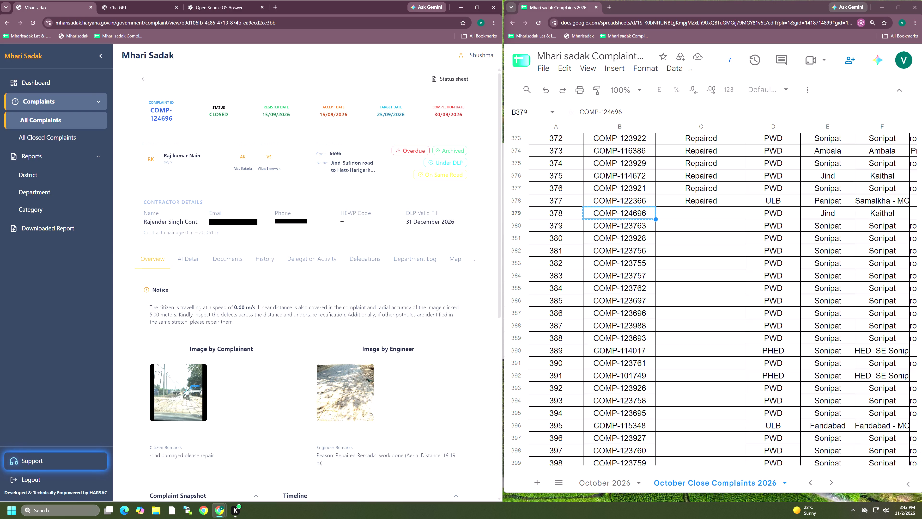
{"action": "left_click", "coordinate": [697, 213]}
{"action": "key", "text": "ctrl+d"}
Look up complaint COMP-123763 in the portal and fill its column C cell with Repaired from the row above.
{"action": "left_click", "coordinate": [636, 228]}
{"action": "key", "text": "ctrl+c"}
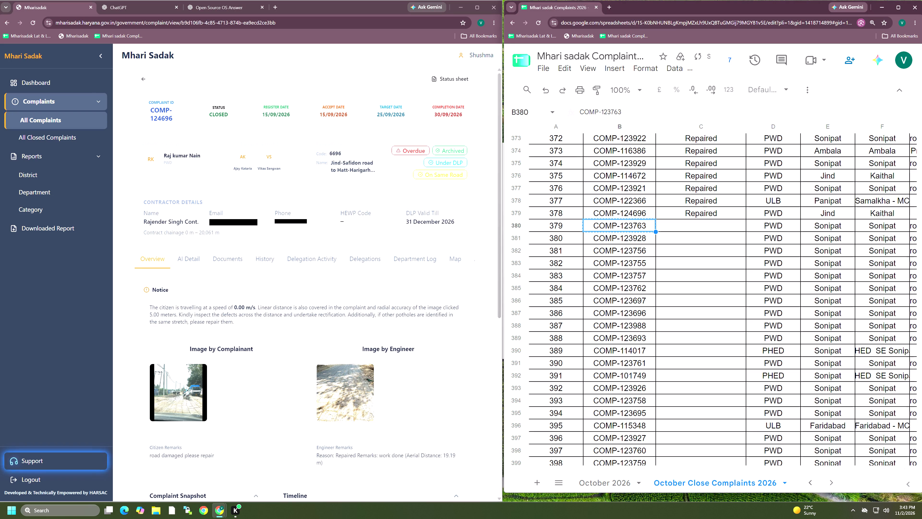
{"action": "left_click", "coordinate": [141, 77]}
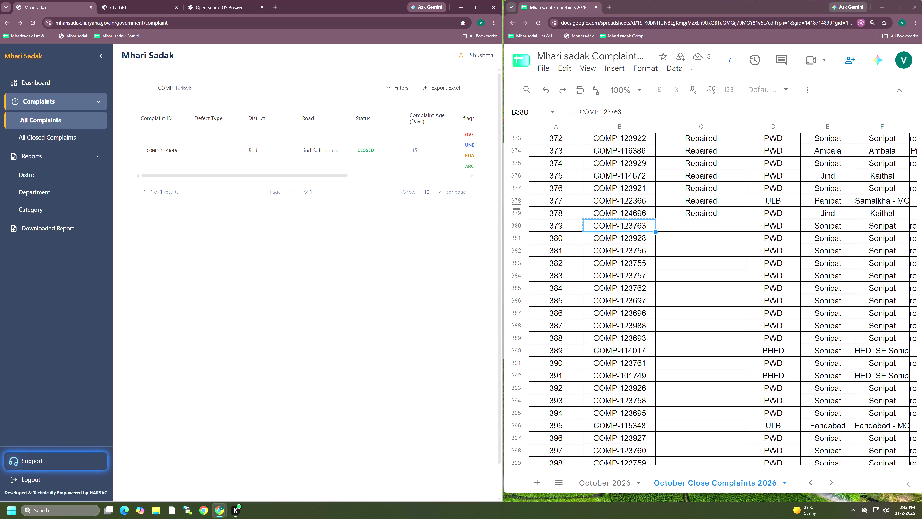
{"action": "left_click_drag", "start_coordinate": [196, 89], "coordinate": [125, 114]}
{"action": "key", "text": "ctrl+v"}
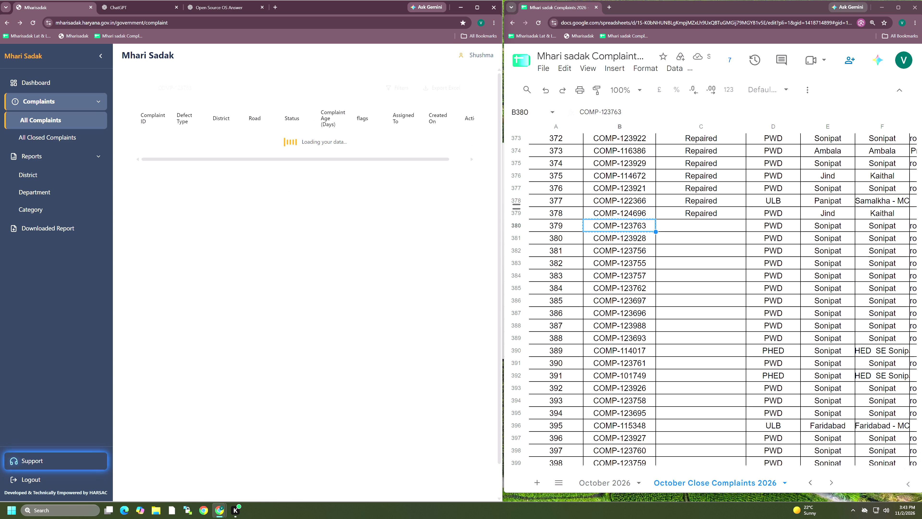
{"action": "left_click", "coordinate": [266, 140]}
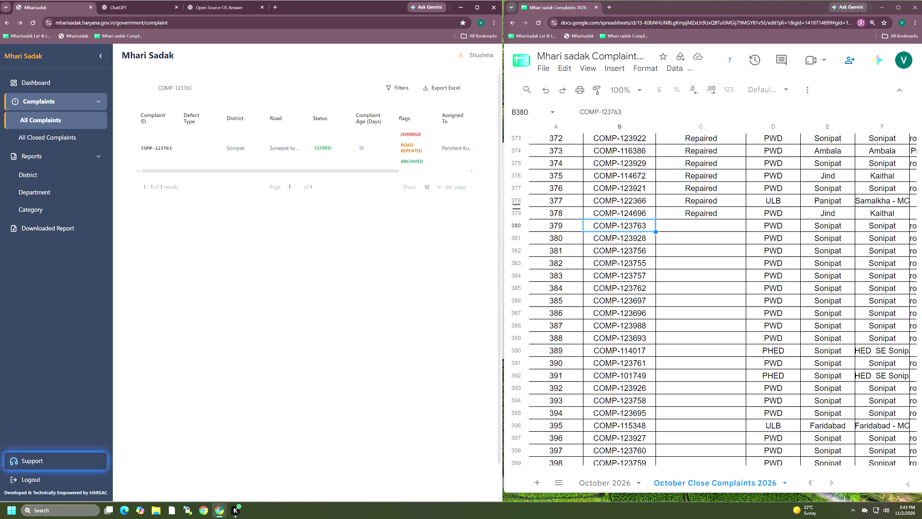
{"action": "left_click", "coordinate": [690, 225]}
{"action": "key", "text": "ctrl+d"}
Look up complaint COMP-123928 in the portal and fill its column C cell with Repaired from the row above.
{"action": "left_click", "coordinate": [639, 236]}
{"action": "key", "text": "ctrl+c"}
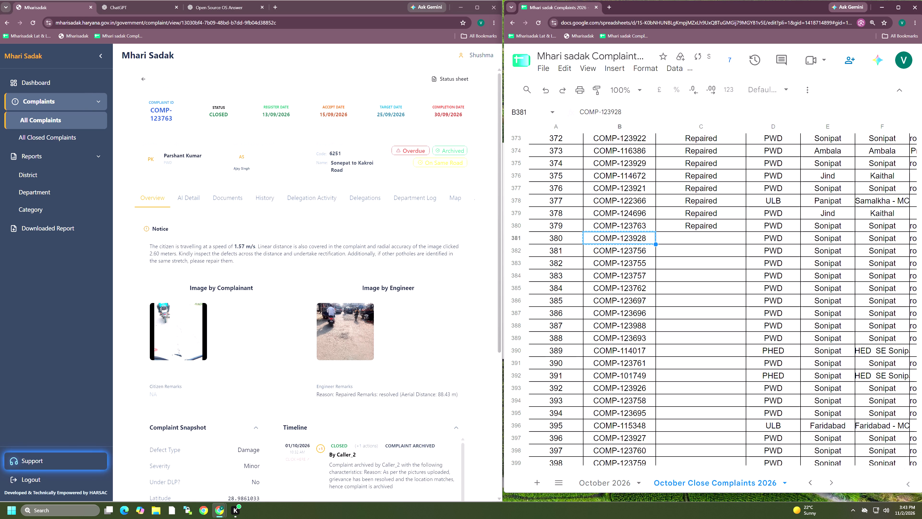
{"action": "left_click", "coordinate": [146, 78]}
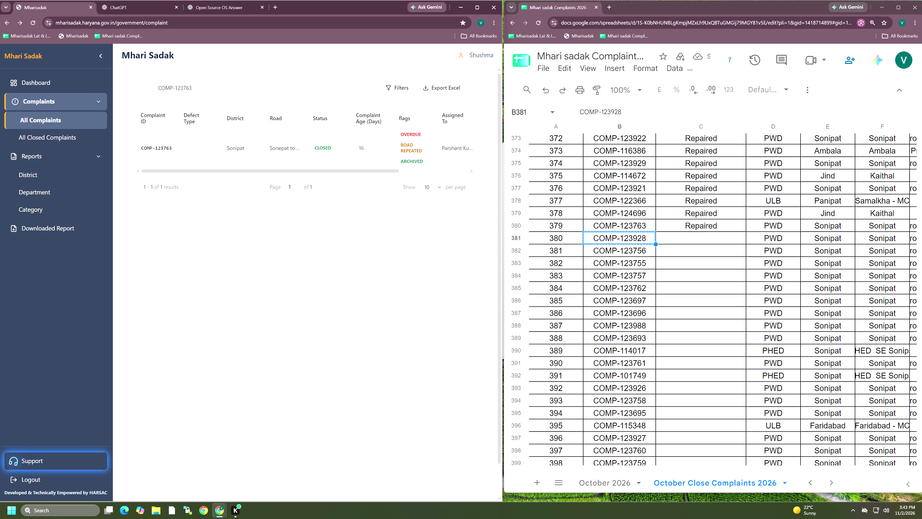
{"action": "left_click_drag", "start_coordinate": [197, 87], "coordinate": [113, 101]}
{"action": "key", "text": "ctrl+v"}
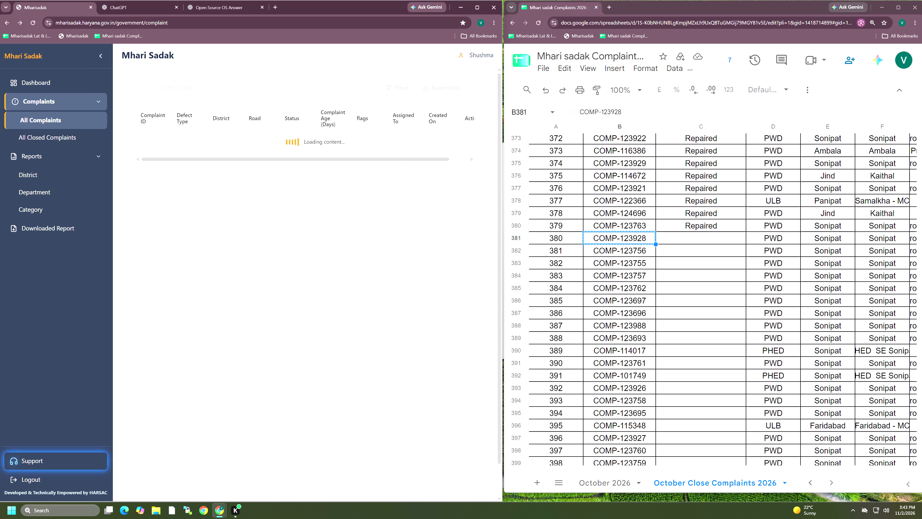
{"action": "left_click", "coordinate": [276, 152]}
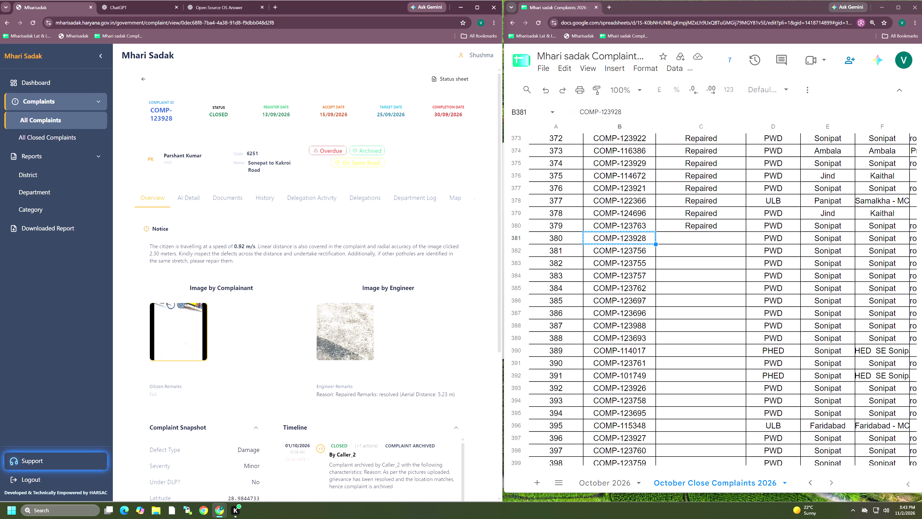
{"action": "left_click", "coordinate": [690, 238]}
{"action": "key", "text": "ctrl+d"}
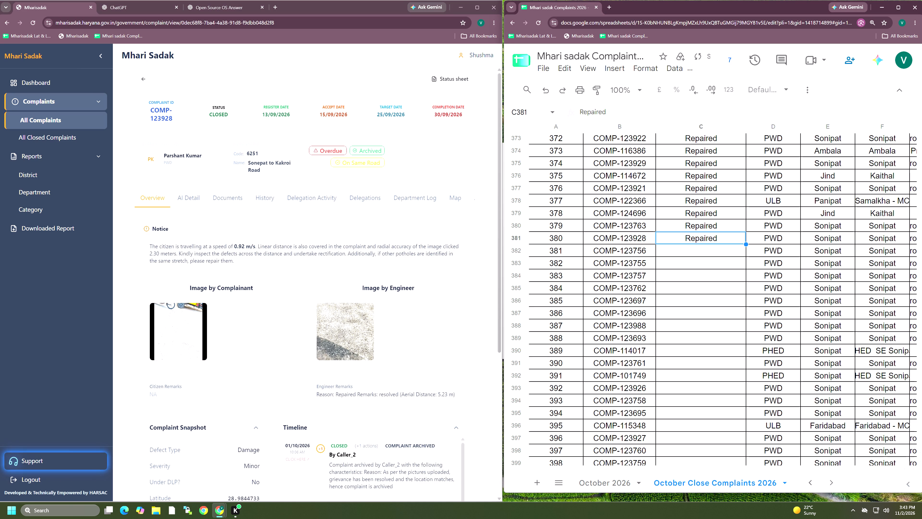
Look up complaint COMP-123756 in the portal and fill its column C cell with Repaired from the row above.
{"action": "left_click", "coordinate": [636, 253]}
{"action": "key", "text": "ctrl+c"}
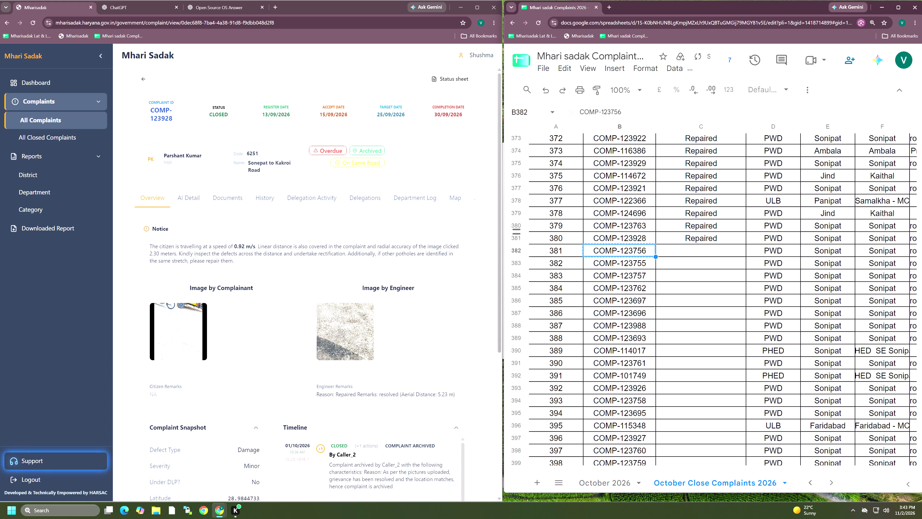
{"action": "left_click", "coordinate": [145, 77]}
{"action": "left_click_drag", "start_coordinate": [196, 86], "coordinate": [182, 90]}
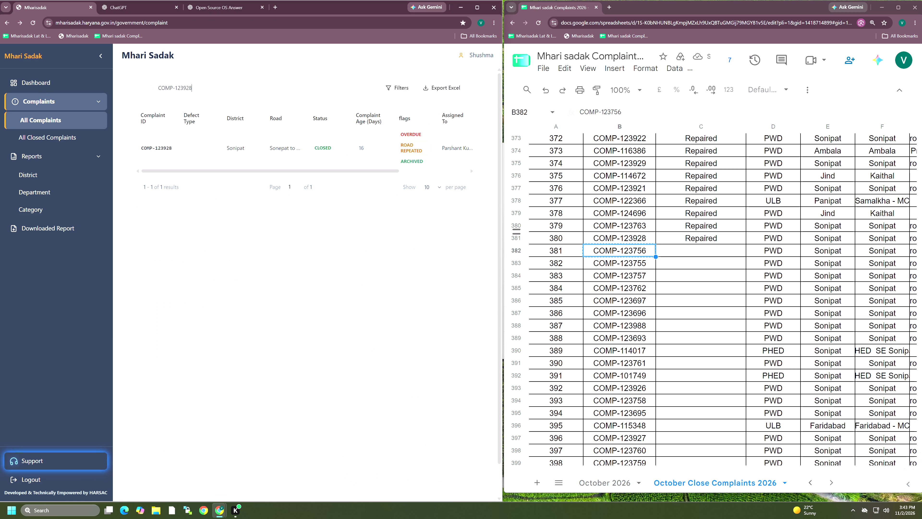
{"action": "left_click_drag", "start_coordinate": [182, 90], "coordinate": [115, 98]}
{"action": "key", "text": "ctrl+v"}
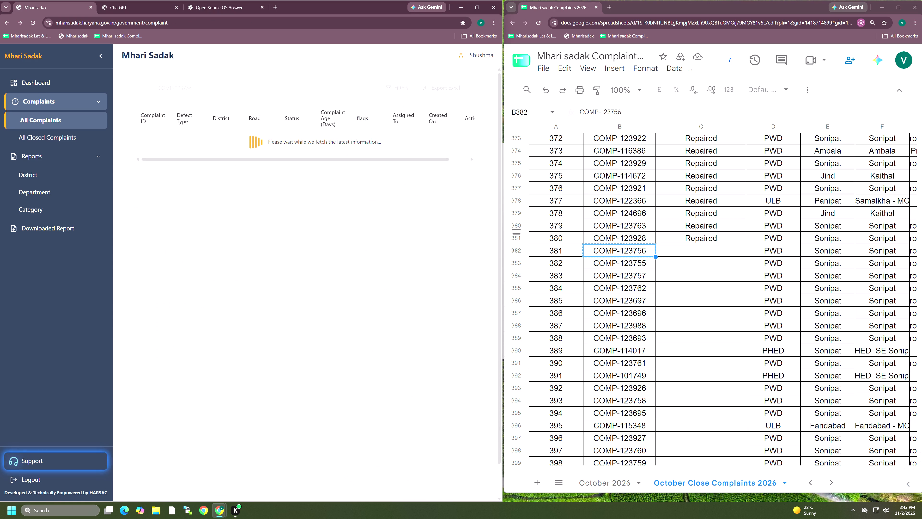
{"action": "left_click", "coordinate": [298, 151]}
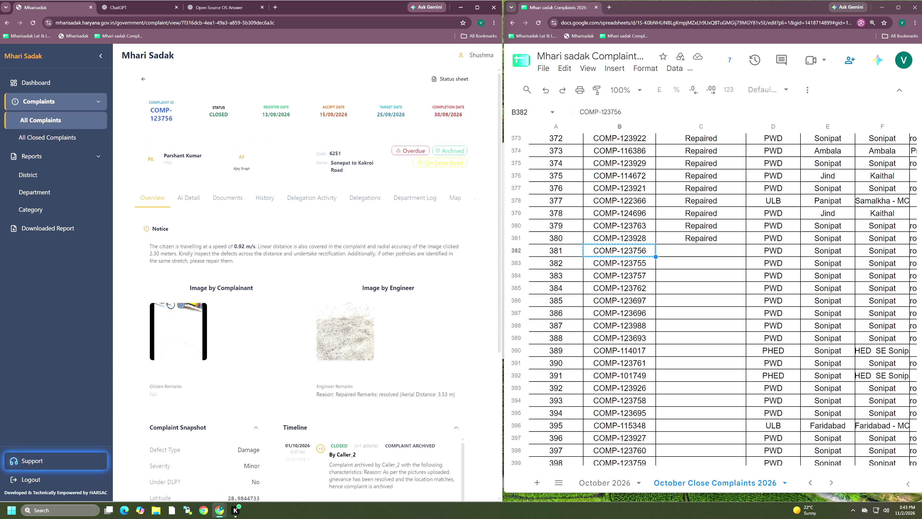
{"action": "left_click", "coordinate": [693, 253]}
{"action": "key", "text": "ctrl+d"}
Look up complaint COMP-123755 in the portal and fill its column C cell with Repaired from the row above.
{"action": "left_click", "coordinate": [638, 264]}
{"action": "key", "text": "ctrl+c"}
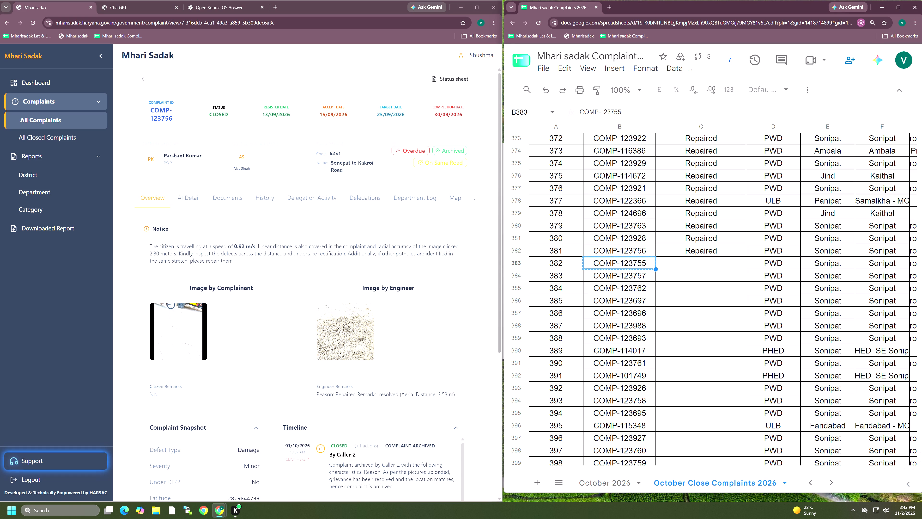
{"action": "left_click", "coordinate": [142, 80]}
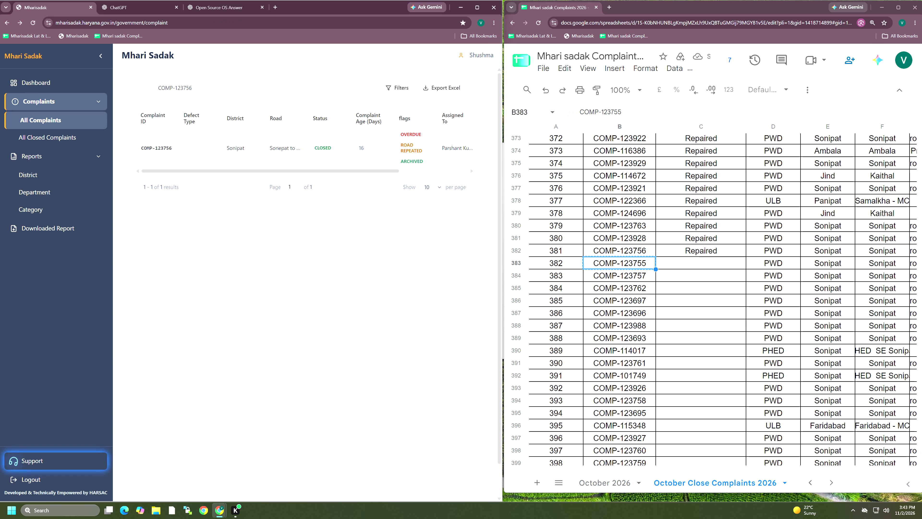
{"action": "left_click_drag", "start_coordinate": [192, 93], "coordinate": [149, 105]}
{"action": "key", "text": "ctrl+v"}
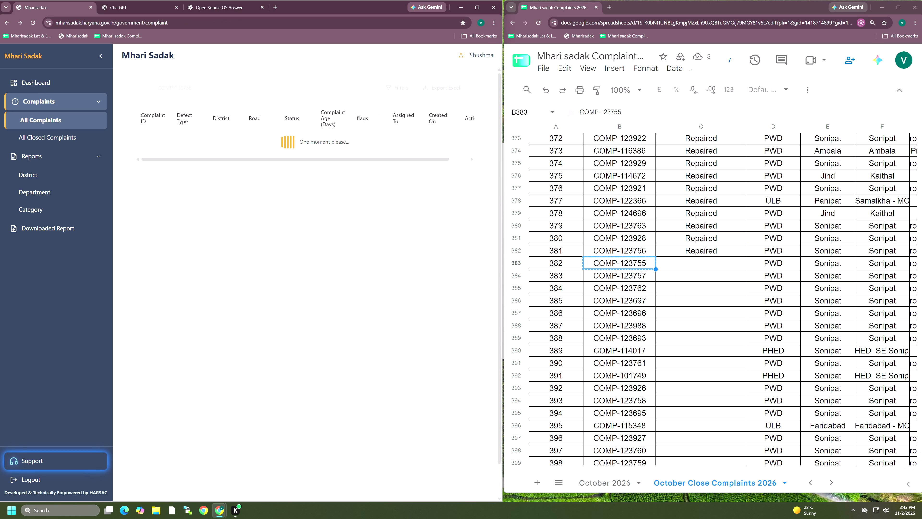
{"action": "left_click", "coordinate": [229, 139]}
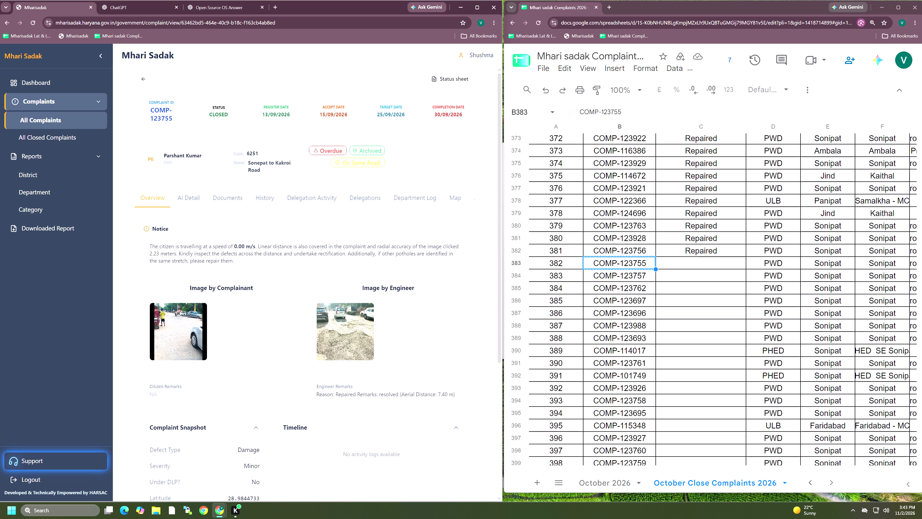
{"action": "left_click", "coordinate": [710, 262]}
{"action": "key", "text": "ctrl+d"}
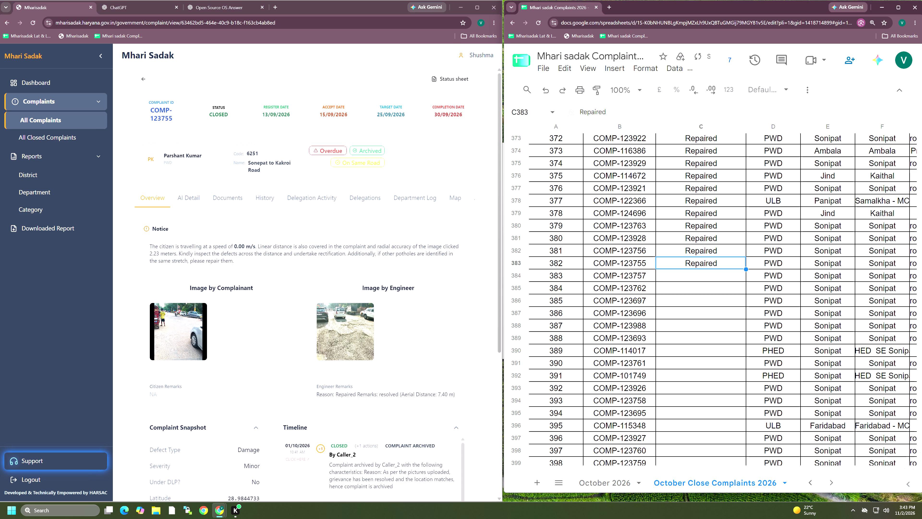
Look up complaint COMP-123757 in the portal and fill its column C cell with Repaired from the row above.
{"action": "left_click", "coordinate": [643, 275]}
{"action": "key", "text": "ctrl+c"}
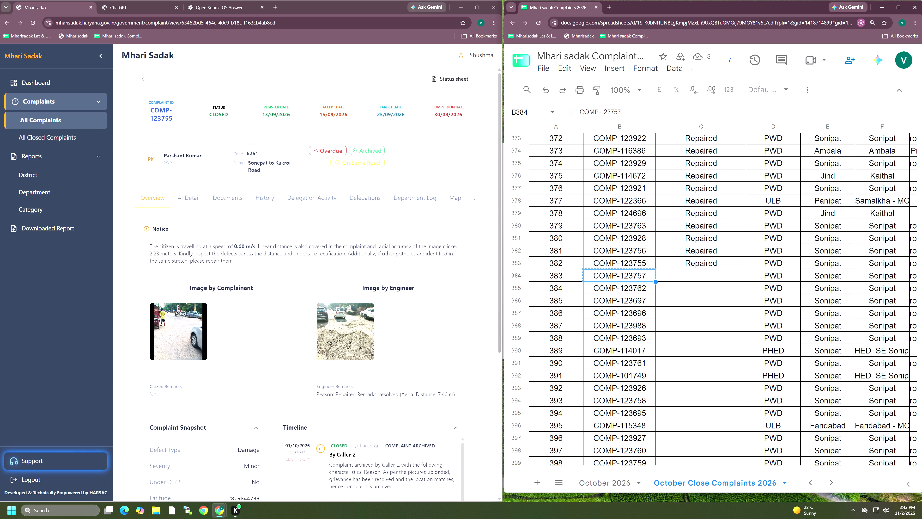
{"action": "left_click", "coordinate": [142, 79]}
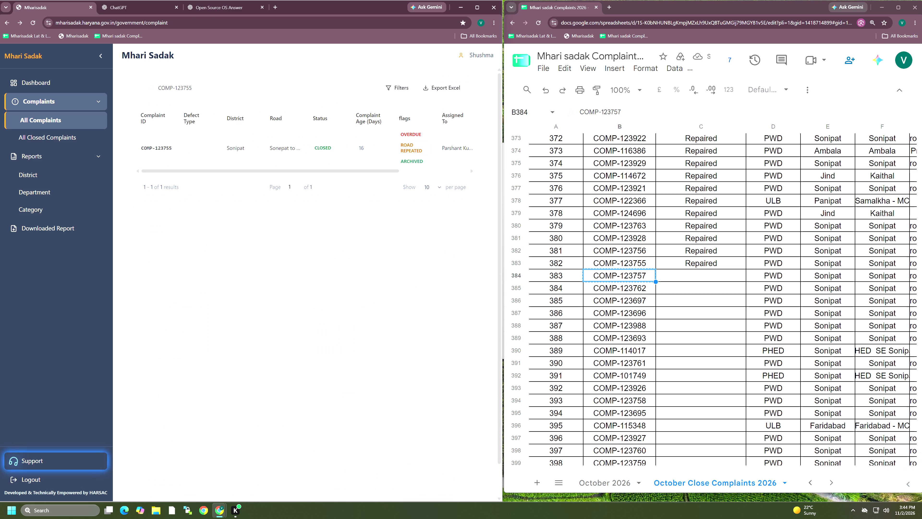
{"action": "left_click_drag", "start_coordinate": [192, 92], "coordinate": [144, 107]}
{"action": "key", "text": "ctrl+v"}
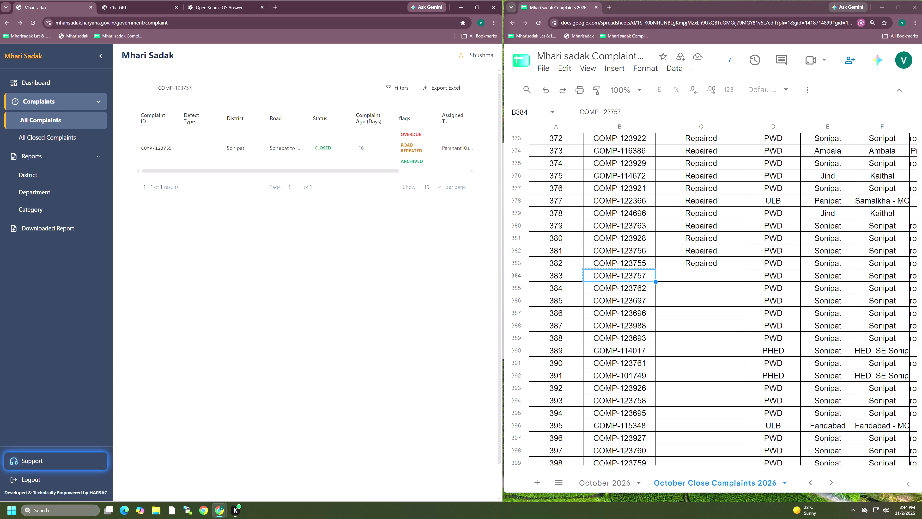
{"action": "left_click", "coordinate": [241, 145]}
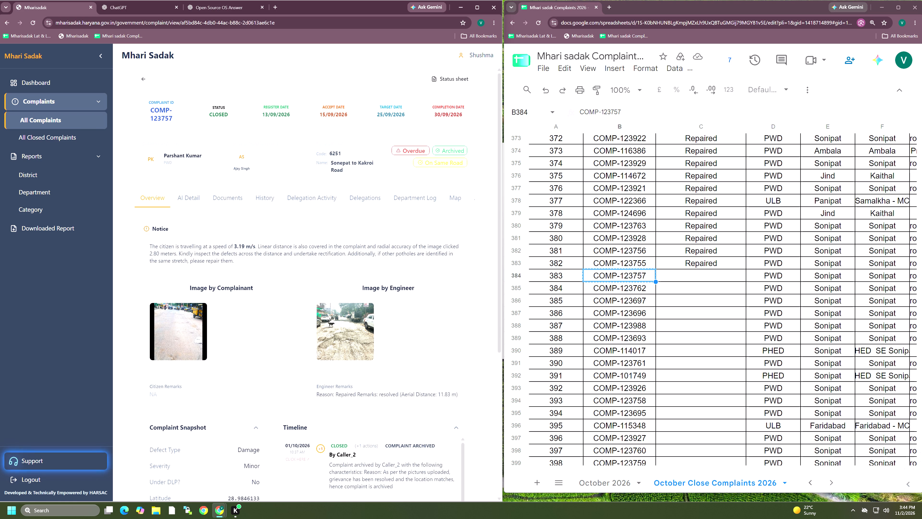
{"action": "left_click", "coordinate": [692, 276]}
{"action": "key", "text": "ctrl+d"}
Look up complaint COMP-123762 in the portal and fill its column C cell with Repaired from the row above.
{"action": "left_click", "coordinate": [637, 292]}
{"action": "key", "text": "ctrl+c"}
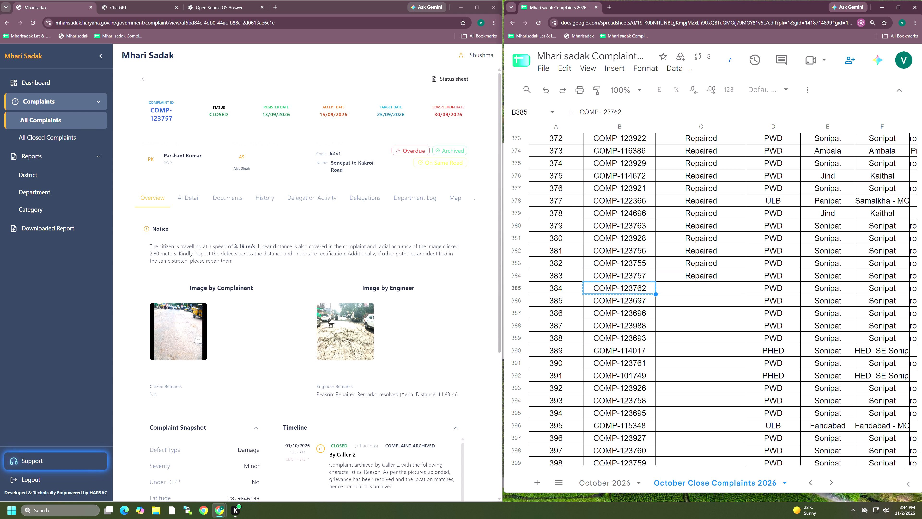
{"action": "left_click", "coordinate": [145, 80]}
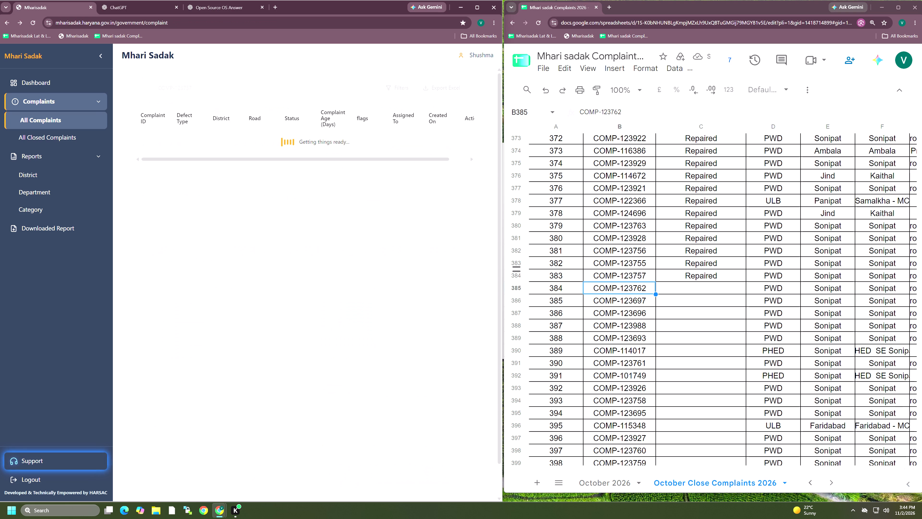
{"action": "left_click_drag", "start_coordinate": [198, 87], "coordinate": [135, 108]}
{"action": "key", "text": "ctrl+v"}
{"action": "left_click", "coordinate": [271, 151]}
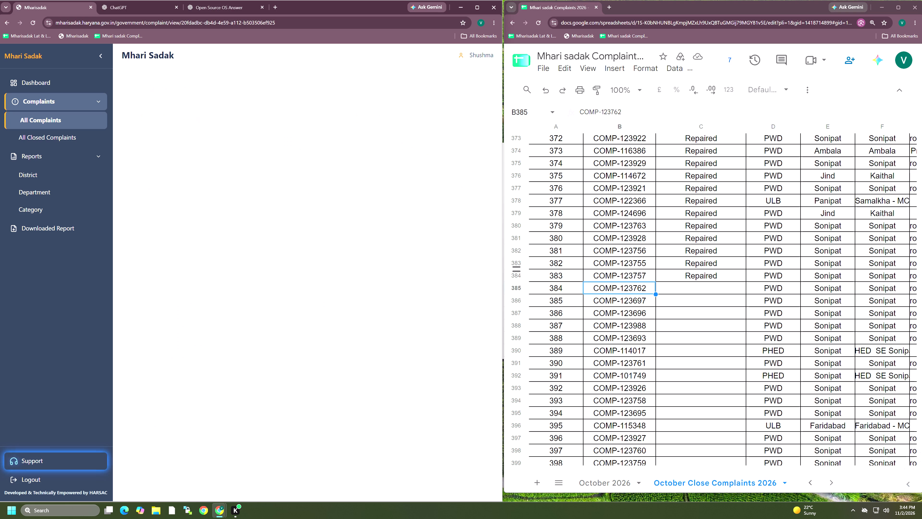
{"action": "left_click", "coordinate": [710, 290]}
{"action": "key", "text": "ctrl+d"}
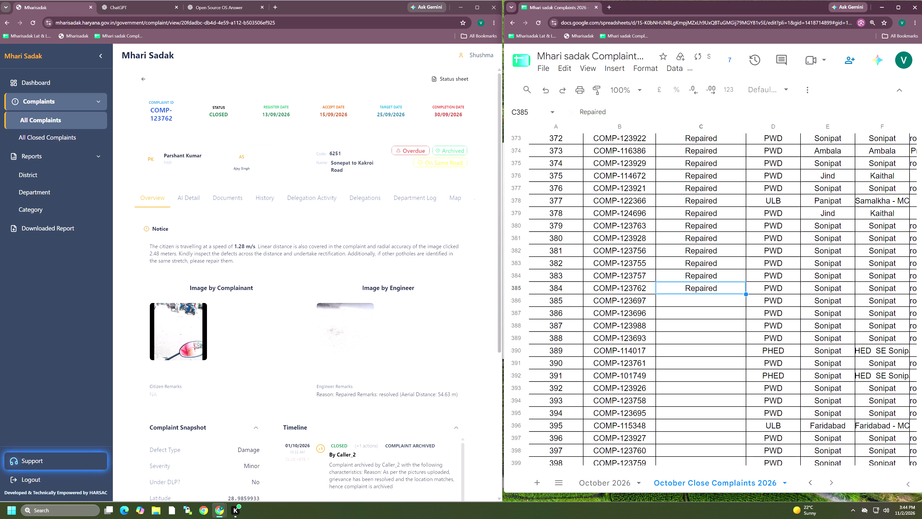
Look up complaint COMP-123697 in the portal and fill its column C cell with Repaired from the row above.
{"action": "left_click", "coordinate": [647, 299]}
{"action": "key", "text": "ctrl+c"}
{"action": "left_click", "coordinate": [144, 75]}
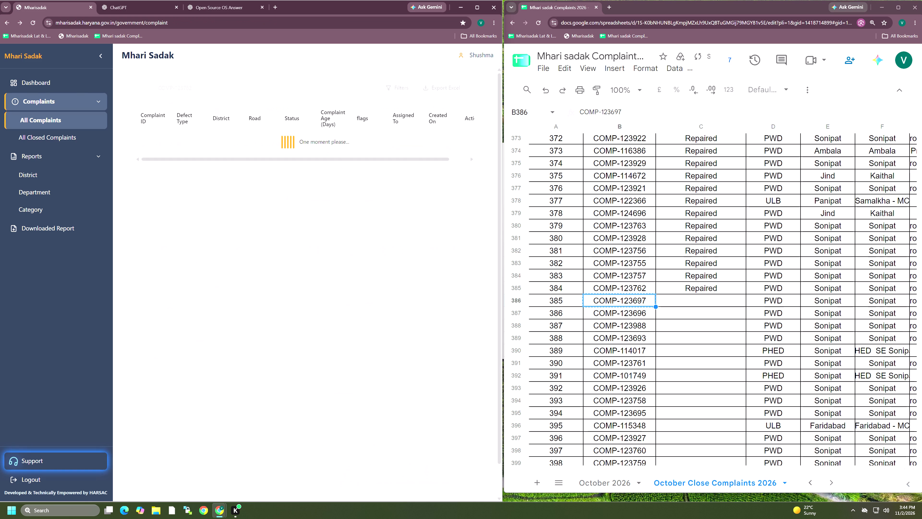
{"action": "left_click_drag", "start_coordinate": [195, 85], "coordinate": [140, 105]}
{"action": "key", "text": "ctrl+v"}
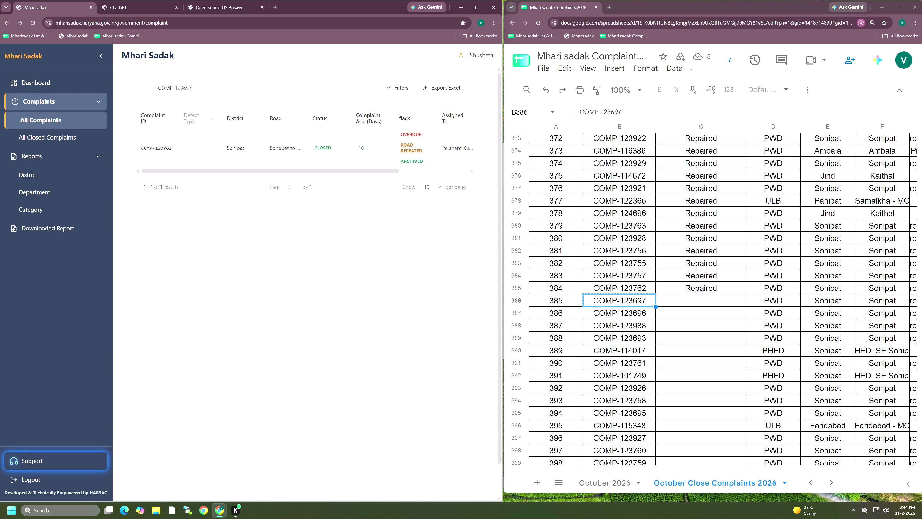
{"action": "left_click", "coordinate": [260, 155]}
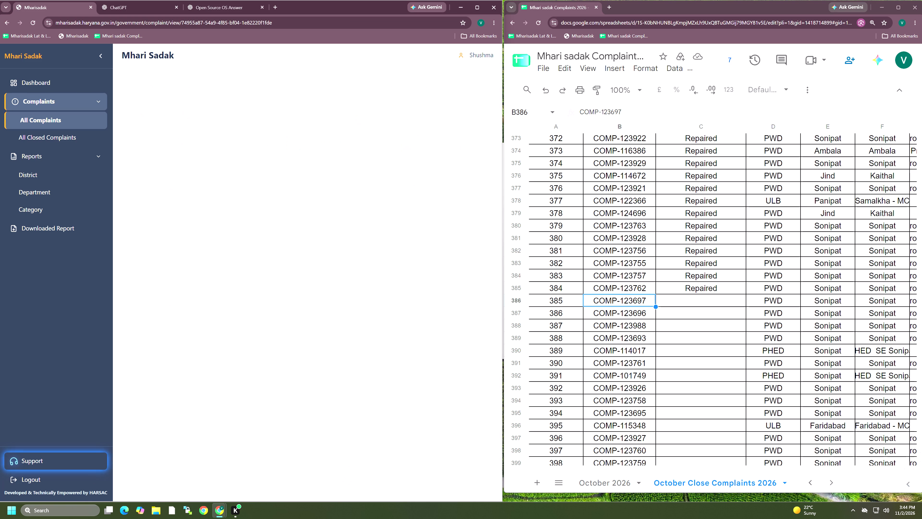
{"action": "left_click", "coordinate": [690, 303]}
{"action": "key", "text": "ctrl+d"}
{"action": "left_click", "coordinate": [641, 315]}
{"action": "key", "text": "ctrl+c"}
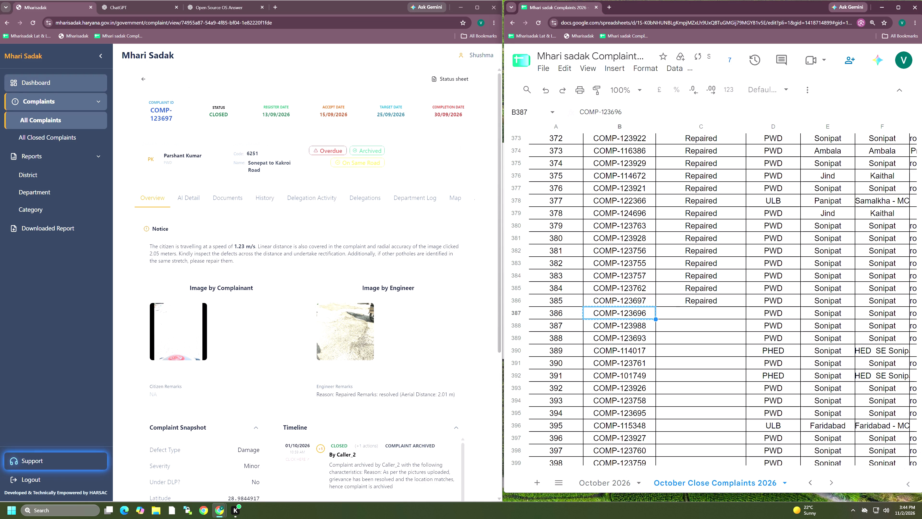
{"action": "left_click", "coordinate": [145, 80]}
{"action": "scroll", "coordinate": [626, 215], "scroll_direction": "down", "scroll_amount": 4}
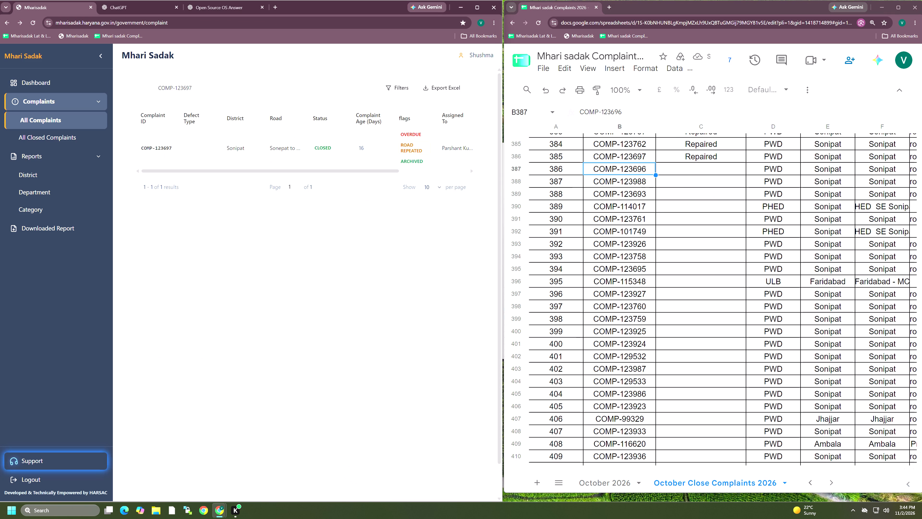
{"action": "left_click_drag", "start_coordinate": [194, 87], "coordinate": [138, 108]}
{"action": "key", "text": "ctrl+v"}
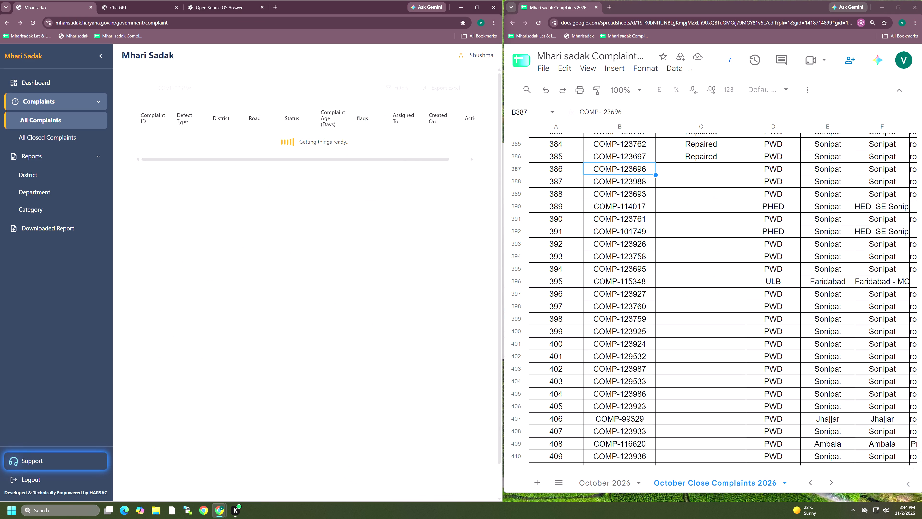
{"action": "left_click", "coordinate": [262, 155]}
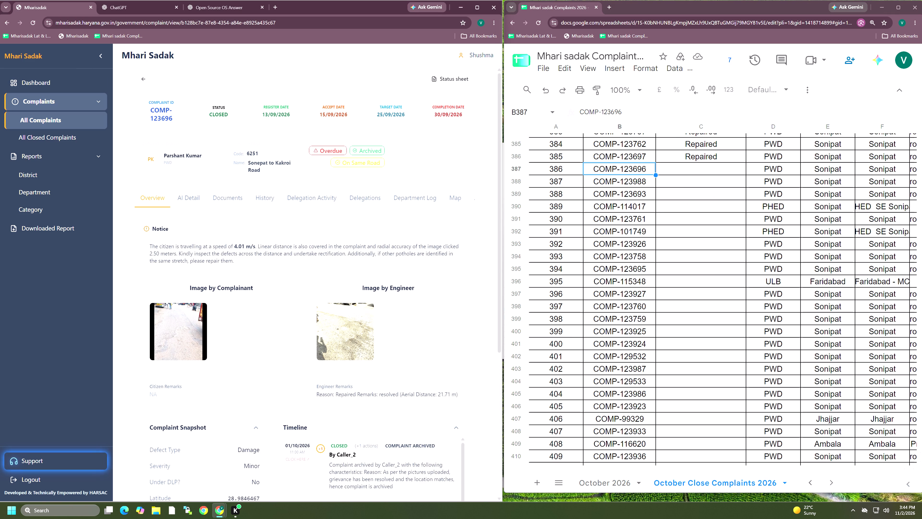
{"action": "left_click", "coordinate": [687, 173]}
{"action": "key", "text": "ctrl+d"}
{"action": "left_click", "coordinate": [642, 180]}
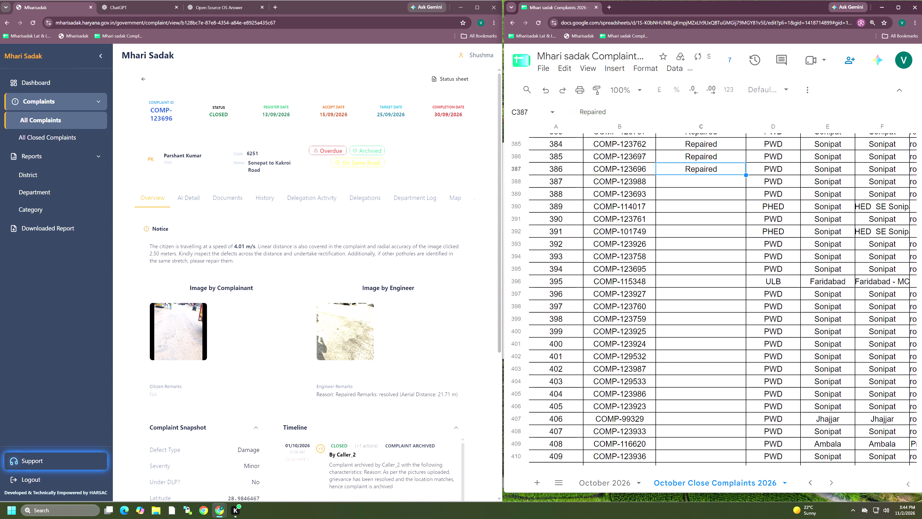
{"action": "key", "text": "ctrl+c"}
{"action": "left_click", "coordinate": [145, 80]}
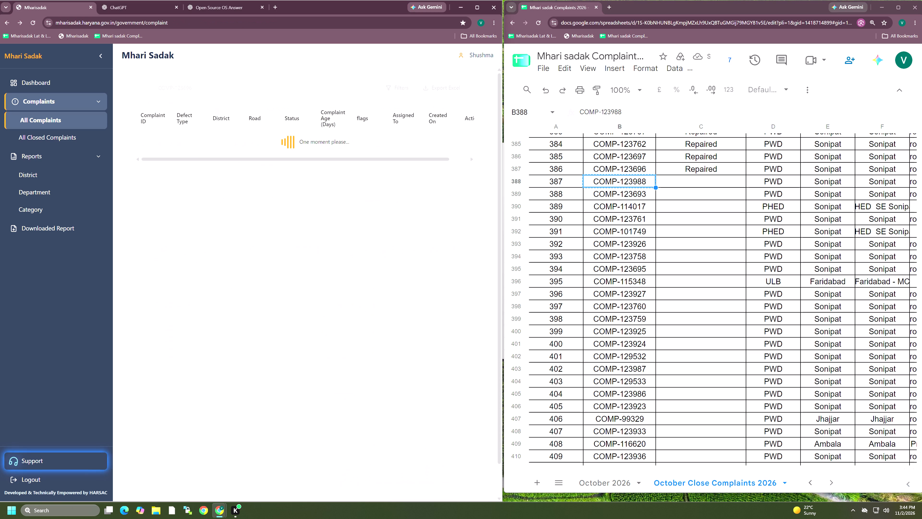
{"action": "left_click_drag", "start_coordinate": [196, 87], "coordinate": [142, 100]}
{"action": "key", "text": "ctrl+v"}
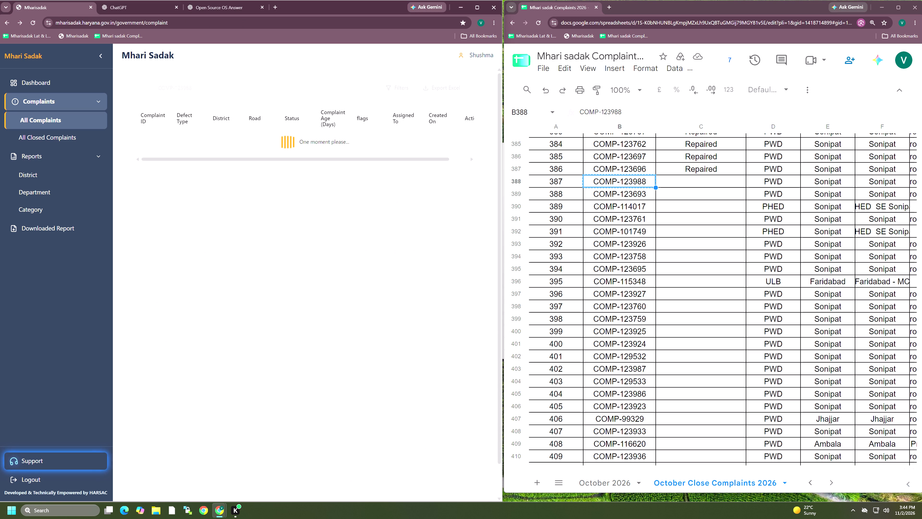
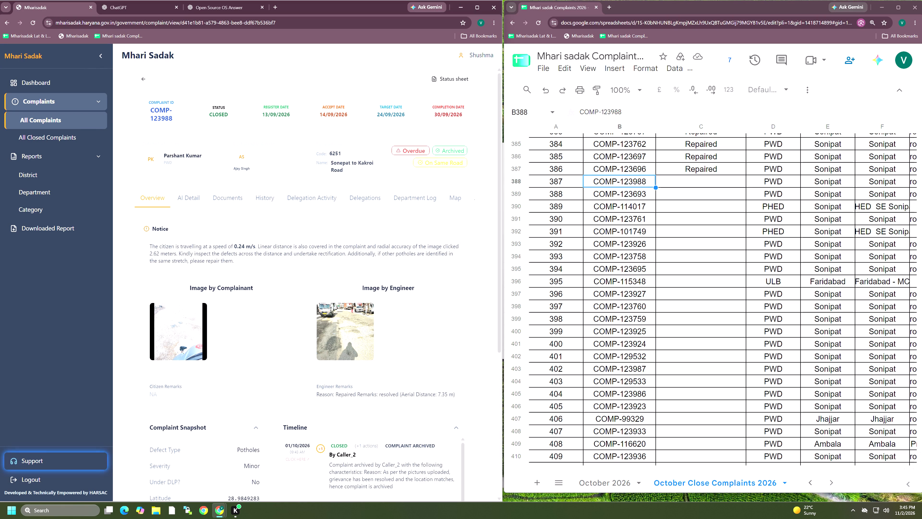
Fill the column C cell for complaint COMP-123988 with Repaired from the row above.
{"action": "left_click", "coordinate": [679, 179]}
{"action": "key", "text": "ctrl+d"}
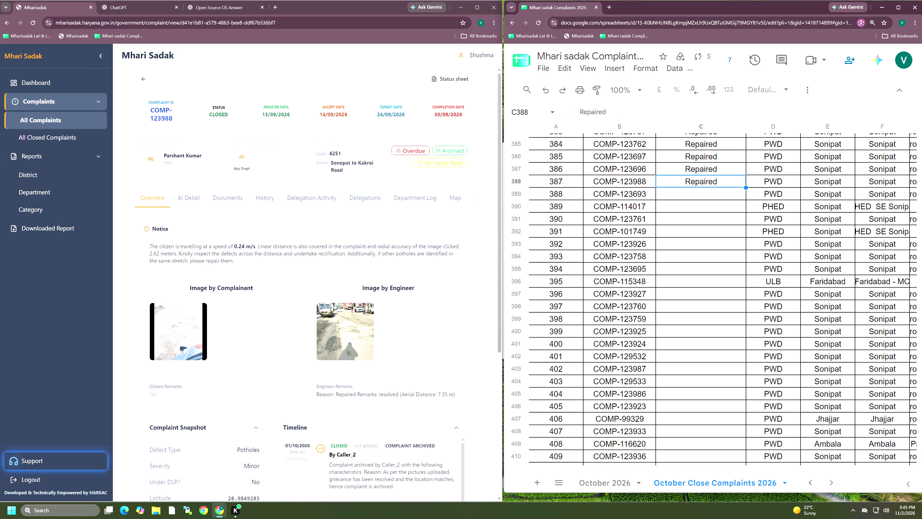
{"action": "left_click", "coordinate": [632, 196]}
{"action": "key", "text": "ctrl+c"}
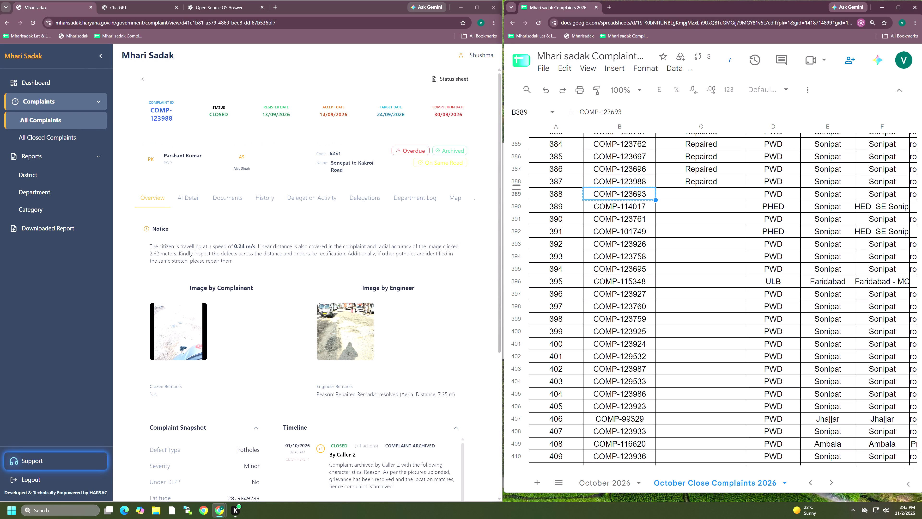
{"action": "left_click", "coordinate": [144, 81]}
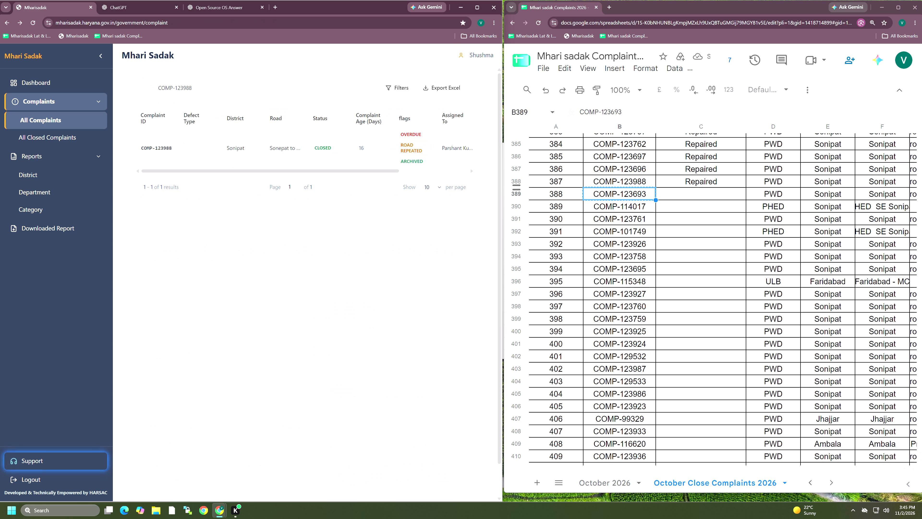
{"action": "left_click_drag", "start_coordinate": [197, 87], "coordinate": [144, 104]}
{"action": "key", "text": "ctrl+v"}
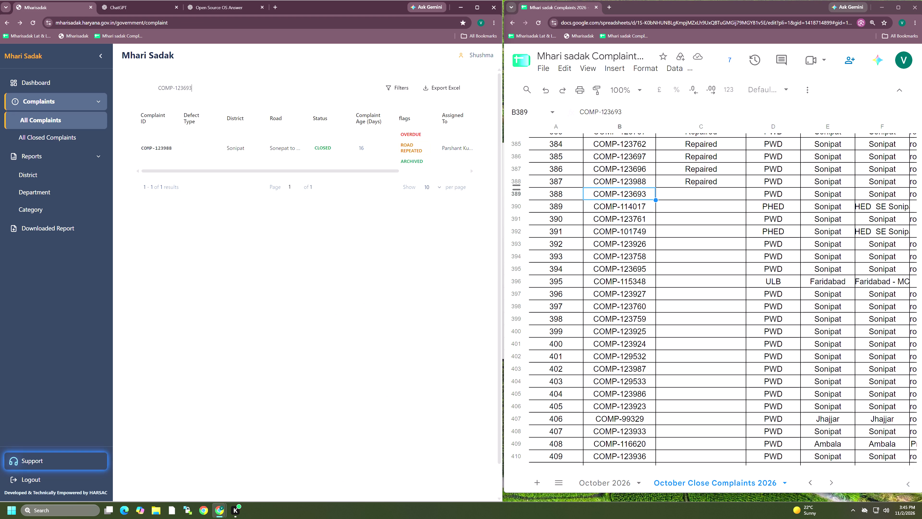
{"action": "left_click", "coordinate": [254, 148]}
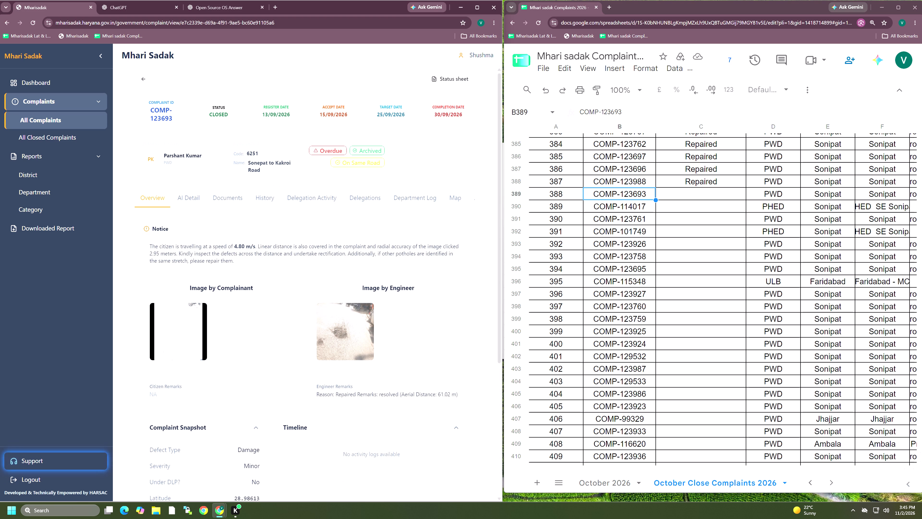
{"action": "left_click", "coordinate": [681, 197]}
{"action": "key", "text": "ctrl+d"}
{"action": "left_click", "coordinate": [645, 206]}
{"action": "key", "text": "ctrl+c"}
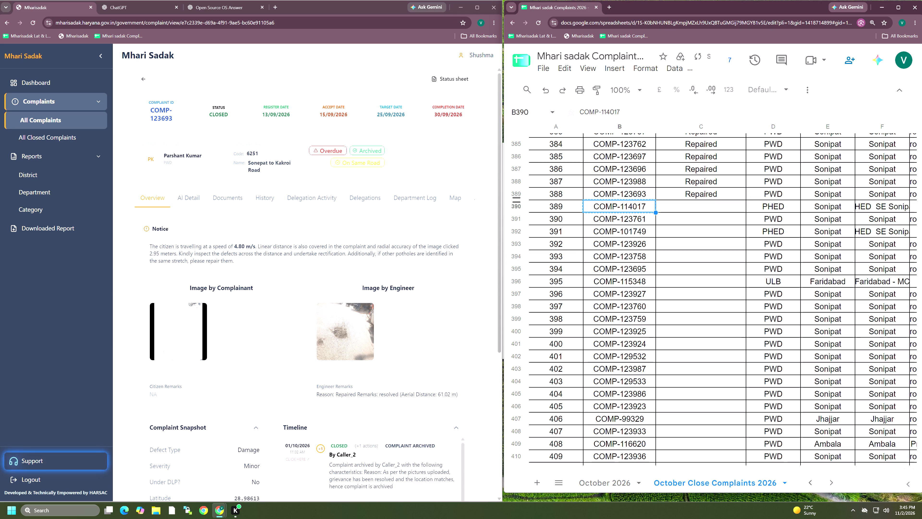
{"action": "left_click", "coordinate": [145, 80]}
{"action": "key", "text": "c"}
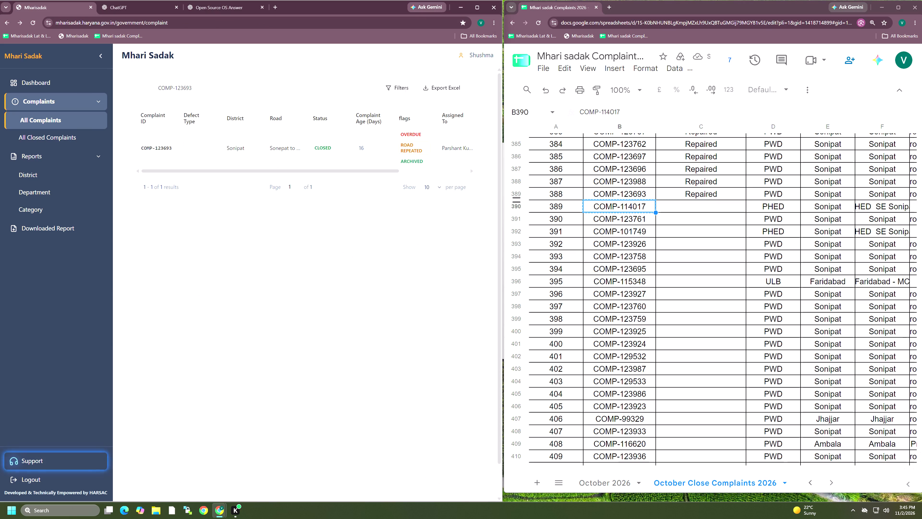
{"action": "left_click_drag", "start_coordinate": [198, 89], "coordinate": [129, 104]}
{"action": "key", "text": "ctrl+v"}
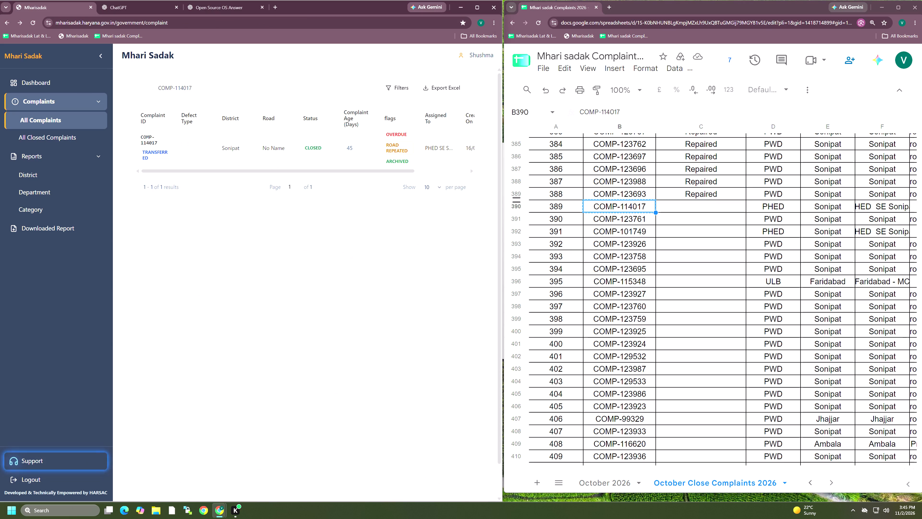
{"action": "left_click", "coordinate": [264, 147]}
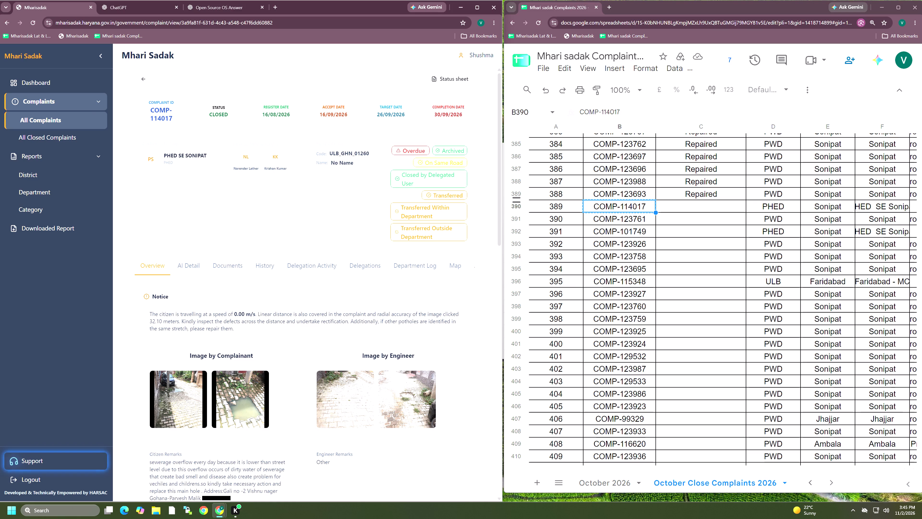
{"action": "left_click_drag", "start_coordinate": [315, 463], "coordinate": [326, 461]}
{"action": "left_click_drag", "start_coordinate": [326, 461], "coordinate": [333, 461]}
{"action": "key", "text": "ctrl+c"}
{"action": "left_click", "coordinate": [692, 205]}
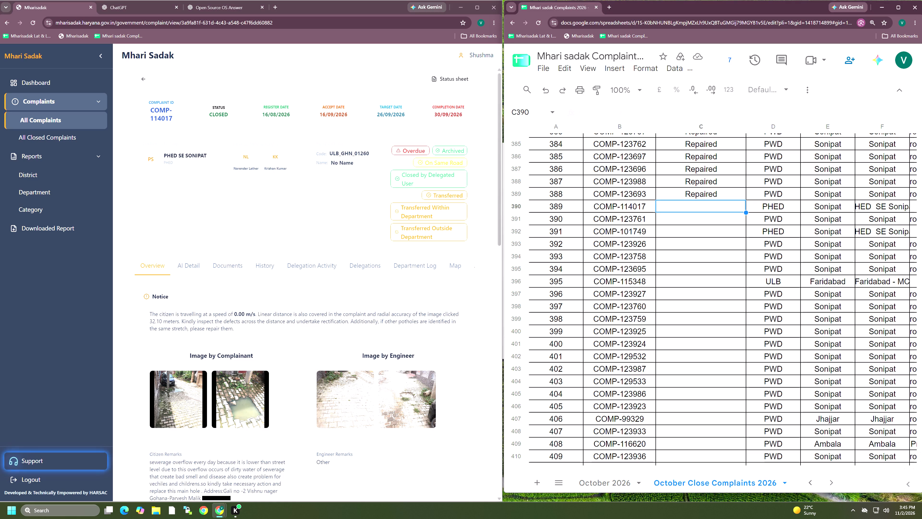
{"action": "key", "text": "ctrl+v"}
{"action": "left_click", "coordinate": [648, 217]}
{"action": "key", "text": "ctrl+c"}
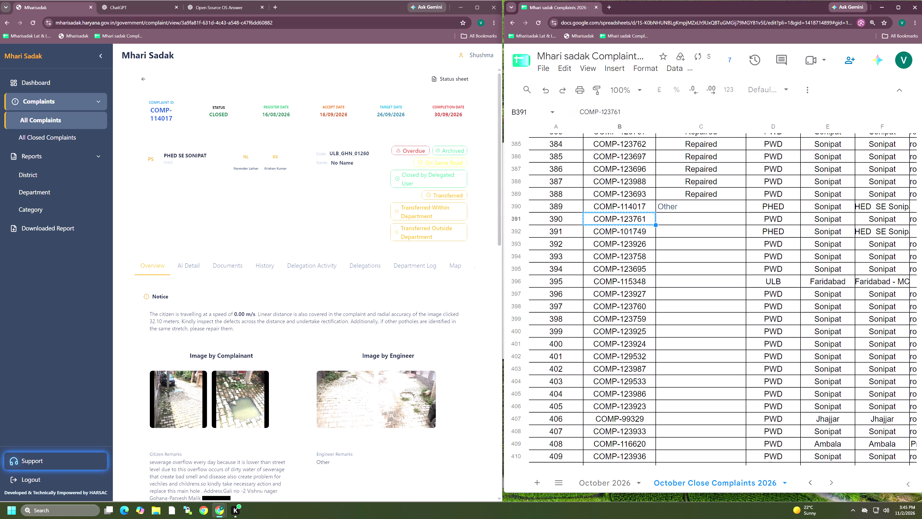
{"action": "left_click", "coordinate": [145, 75]}
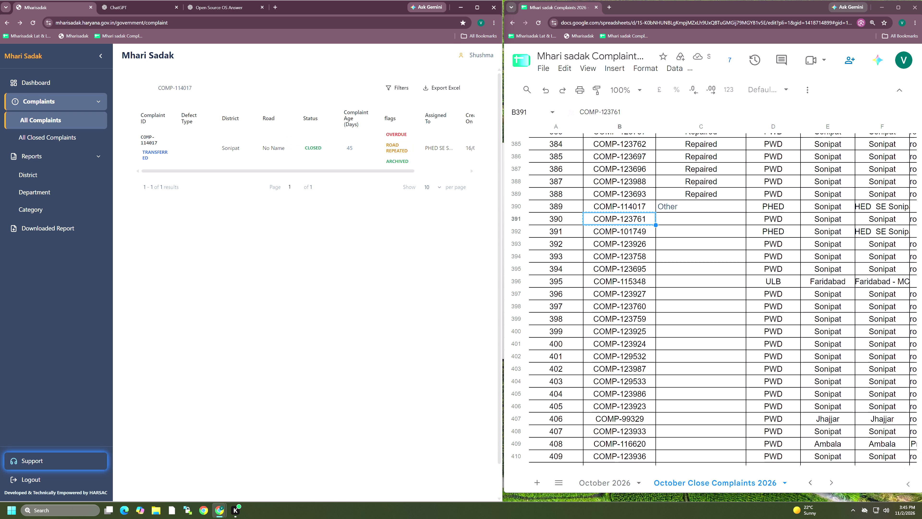
{"action": "left_click_drag", "start_coordinate": [194, 87], "coordinate": [154, 102]}
{"action": "key", "text": "ctrl+v"}
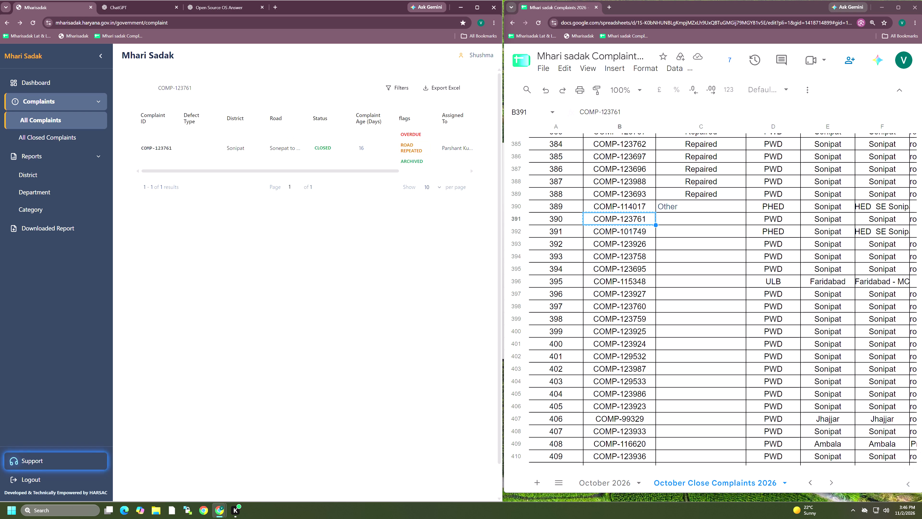
{"action": "left_click", "coordinate": [258, 142]}
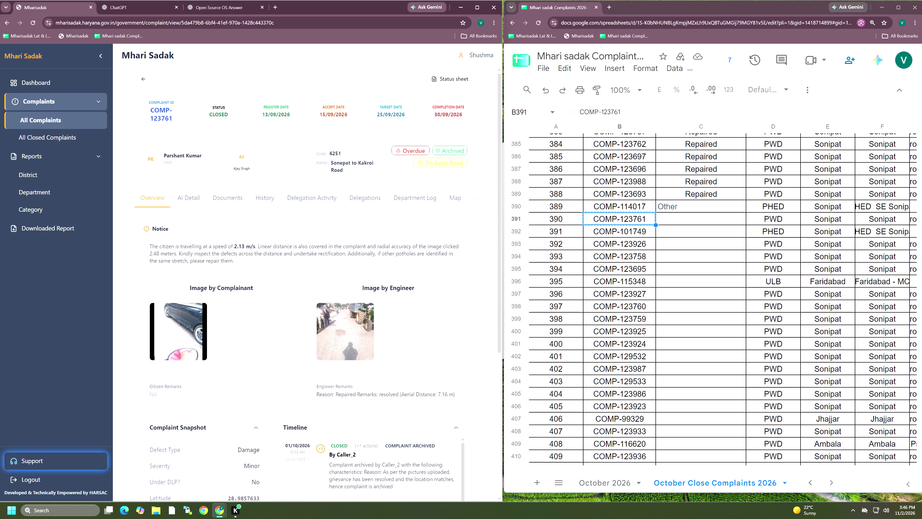
{"action": "left_click", "coordinate": [675, 220]}
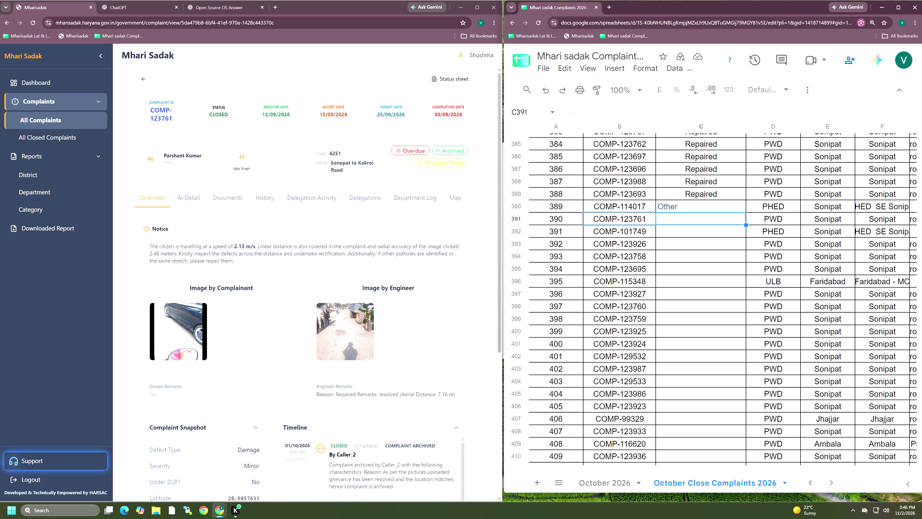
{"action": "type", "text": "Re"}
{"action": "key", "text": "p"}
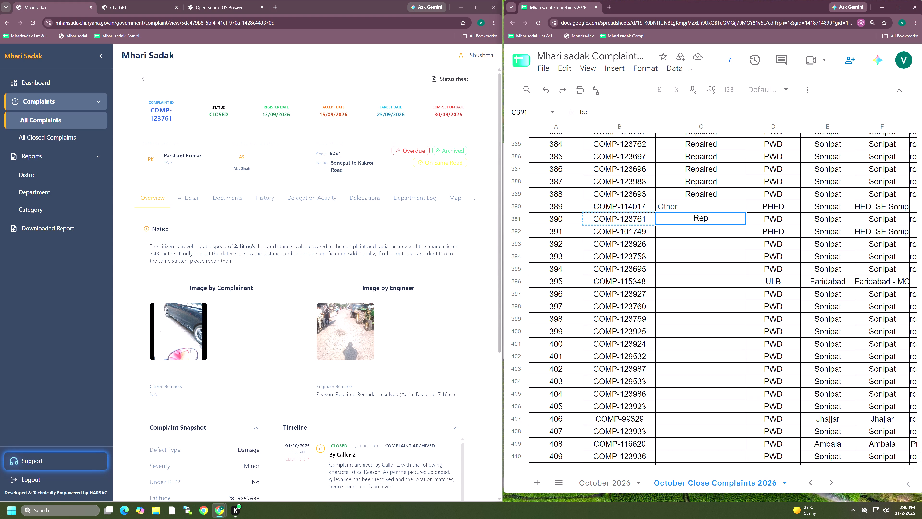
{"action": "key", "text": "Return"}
{"action": "left_click", "coordinate": [633, 245]}
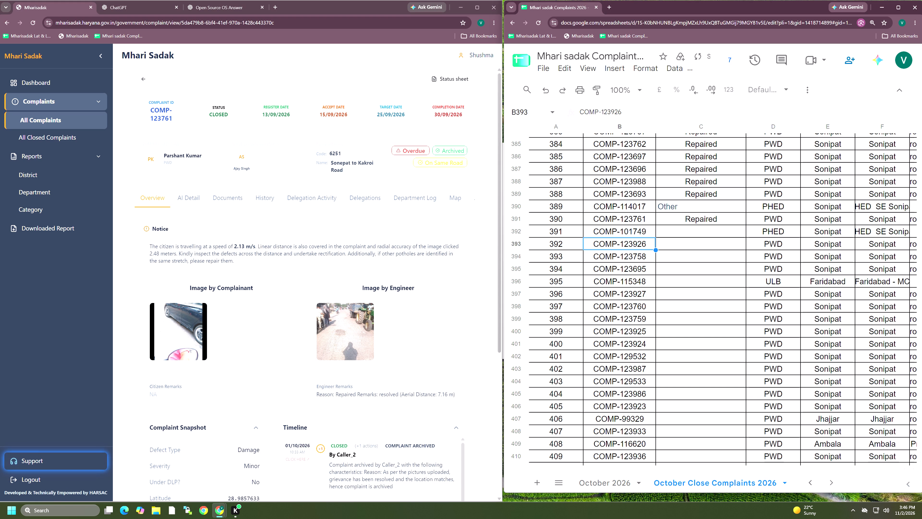
{"action": "left_click", "coordinate": [632, 233]}
{"action": "key", "text": "ctrl+c"}
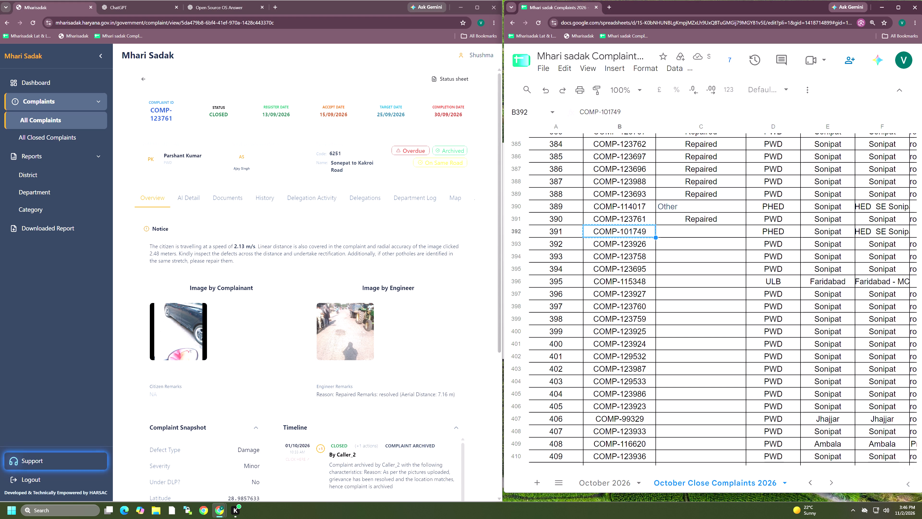
{"action": "left_click", "coordinate": [139, 81]}
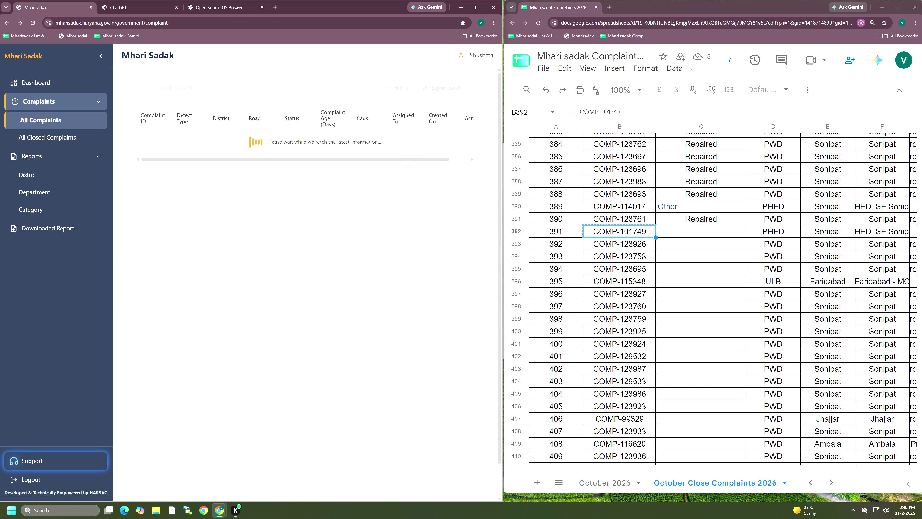
{"action": "left_click_drag", "start_coordinate": [196, 88], "coordinate": [131, 110]}
{"action": "key", "text": "ctrl+v"}
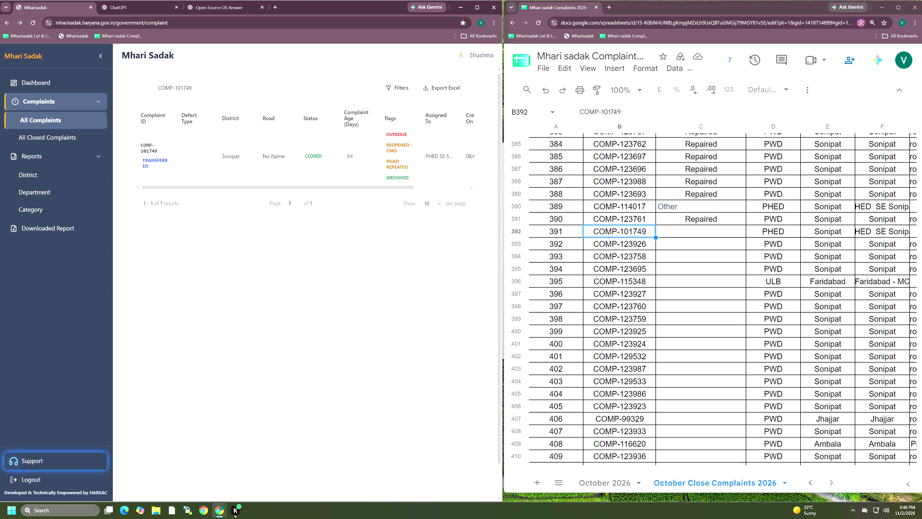
{"action": "left_click_drag", "start_coordinate": [260, 146], "coordinate": [259, 148]}
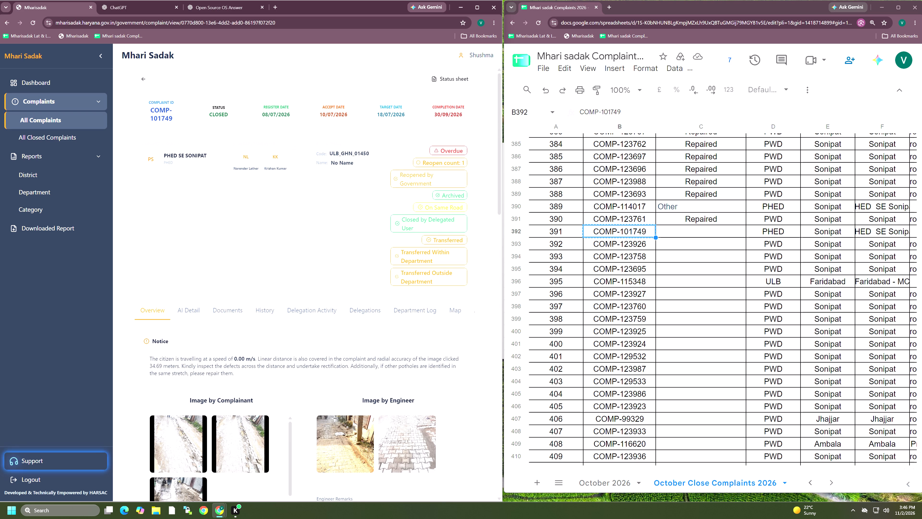
{"action": "scroll", "coordinate": [330, 355], "scroll_direction": "down", "scroll_amount": 3}
{"action": "scroll", "coordinate": [312, 352], "scroll_direction": "up", "scroll_amount": 5}
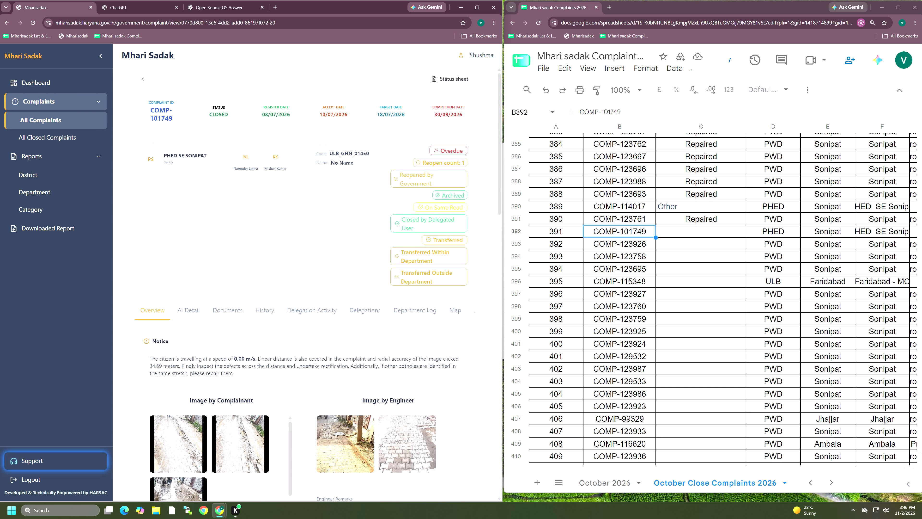
{"action": "left_click", "coordinate": [678, 206]}
{"action": "key", "text": "ctrl+c"}
{"action": "left_click", "coordinate": [676, 233]}
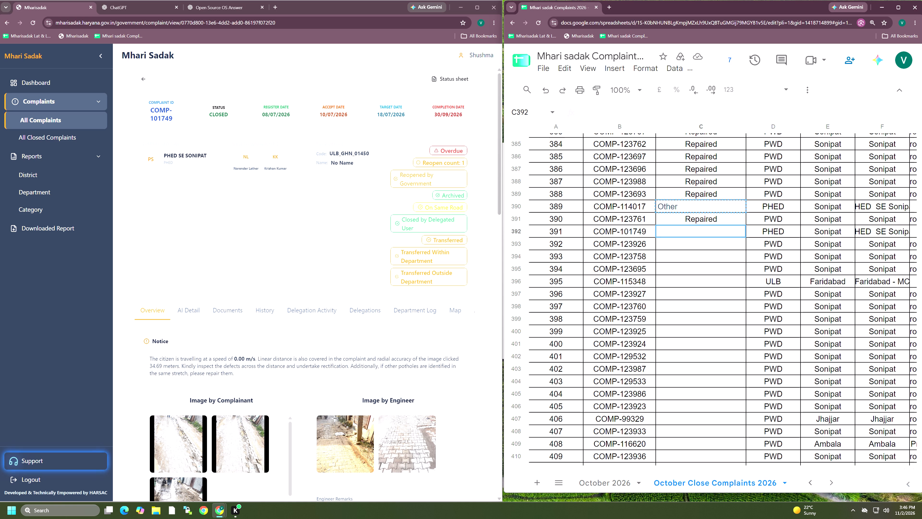
{"action": "key", "text": "ctrl+v"}
Look up complaint COMP-123926 in the portal and copy Repaired from COMP-123761's column C cell into its own.
{"action": "left_click", "coordinate": [629, 247]}
{"action": "key", "text": "ctrl+c"}
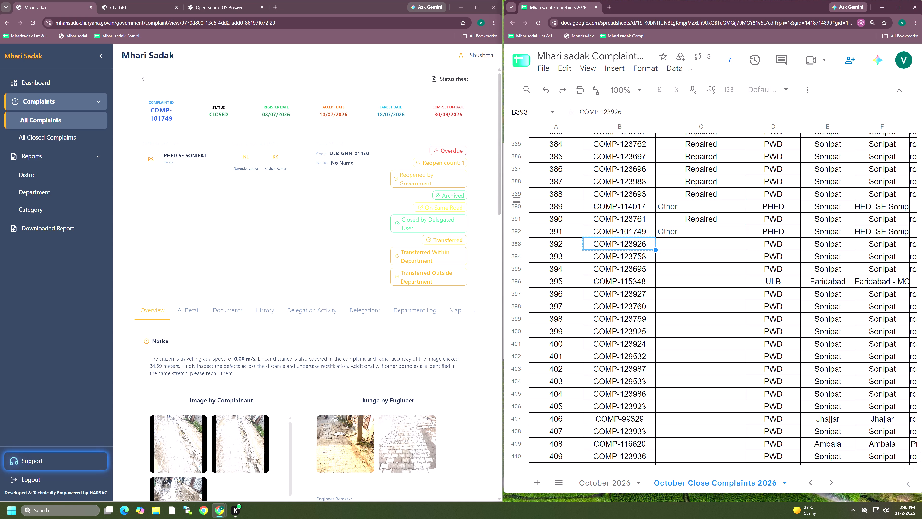
{"action": "left_click", "coordinate": [141, 78]}
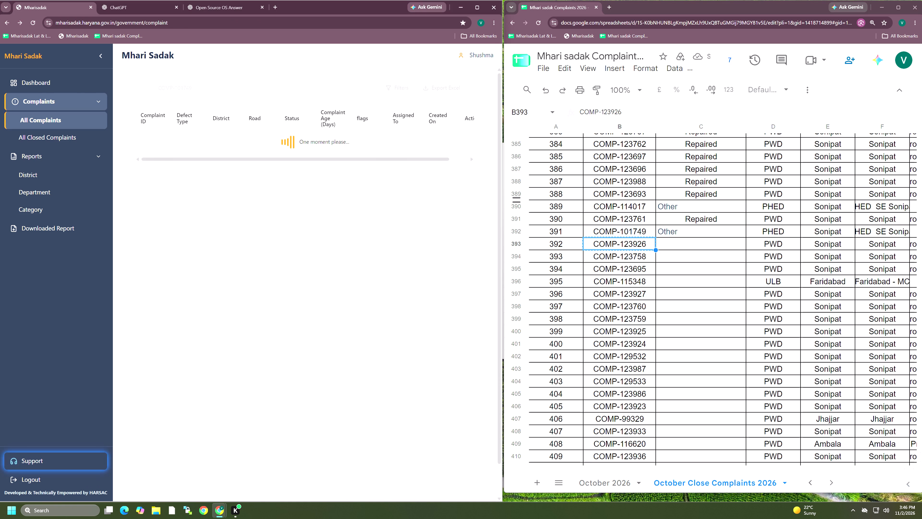
{"action": "left_click_drag", "start_coordinate": [195, 87], "coordinate": [117, 107]}
{"action": "key", "text": "ctrl+v"}
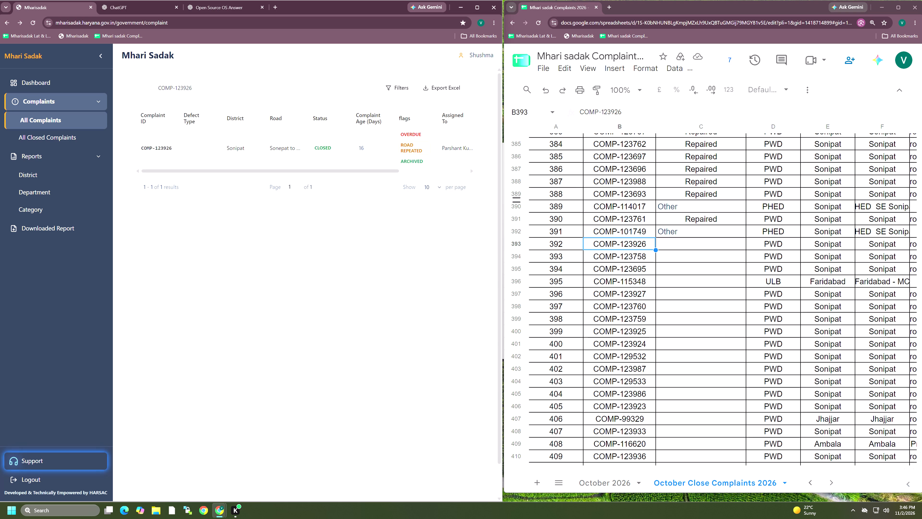
{"action": "left_click", "coordinate": [260, 151]}
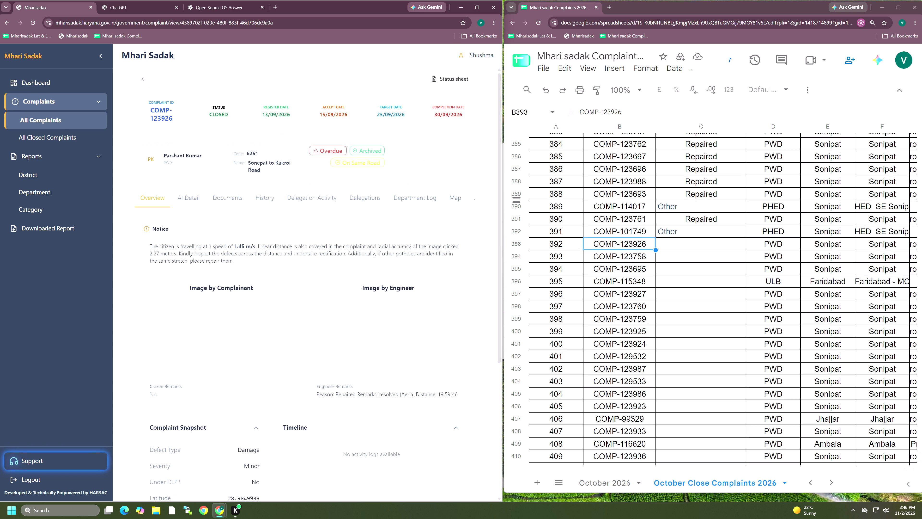
{"action": "left_click", "coordinate": [698, 219]}
{"action": "key", "text": "ctrl+c"}
{"action": "left_click", "coordinate": [679, 245]}
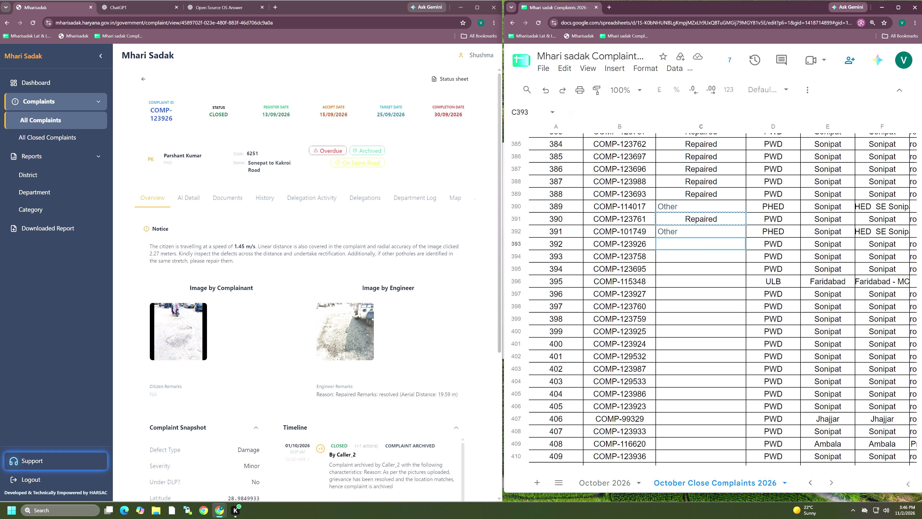
{"action": "key", "text": "ctrl+v"}
{"action": "left_click", "coordinate": [638, 258]}
{"action": "key", "text": "ctrl+c"}
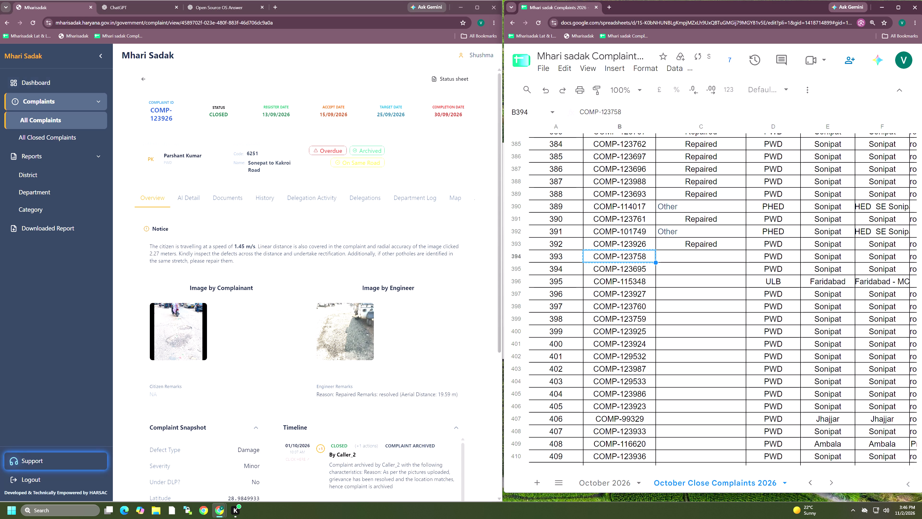
{"action": "left_click", "coordinate": [140, 78]}
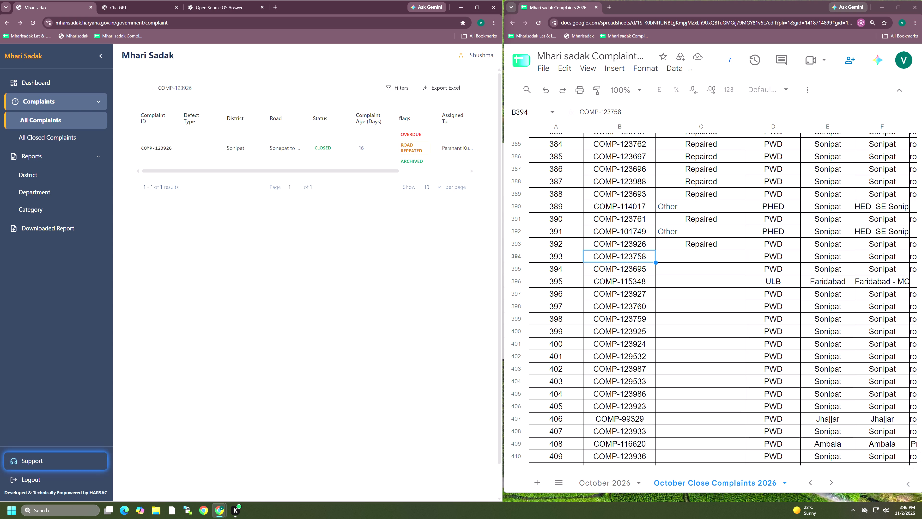
{"action": "left_click_drag", "start_coordinate": [196, 88], "coordinate": [158, 101]}
{"action": "left_click_drag", "start_coordinate": [158, 101], "coordinate": [133, 108]}
{"action": "key", "text": "ctrl+v"}
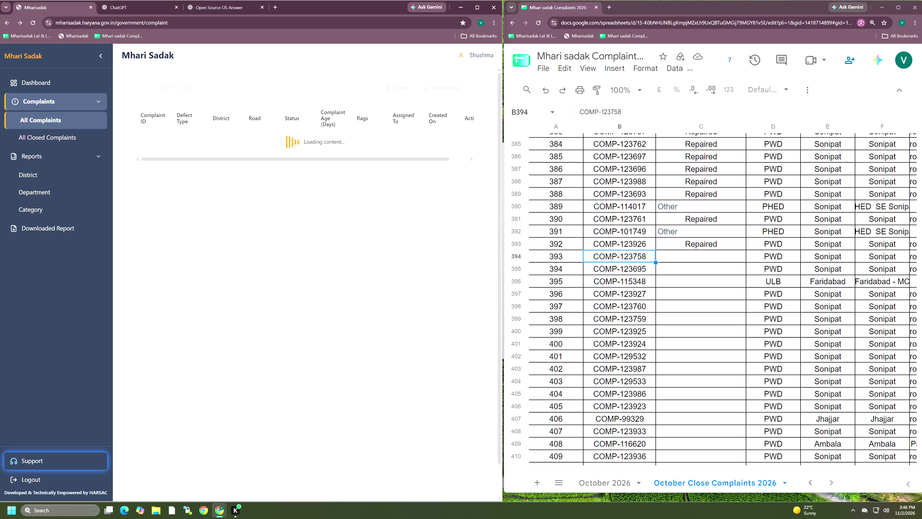
{"action": "left_click", "coordinate": [222, 159]}
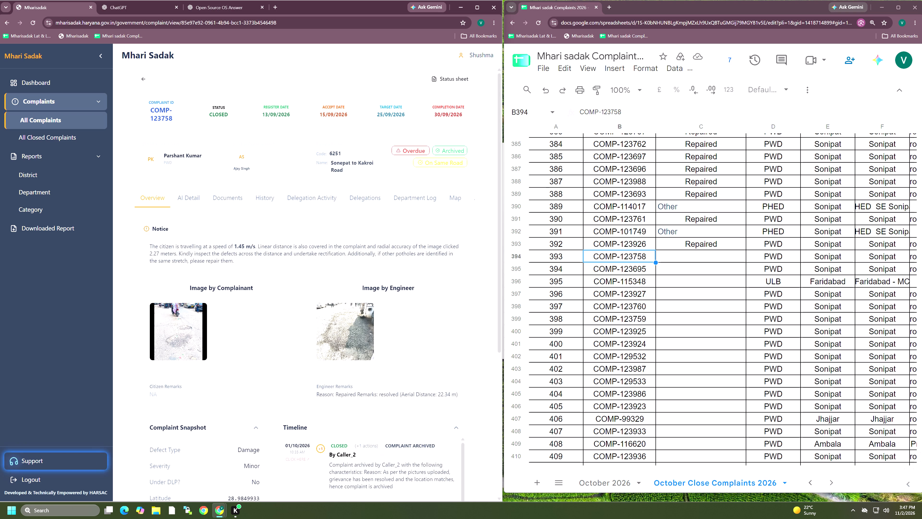
{"action": "left_click", "coordinate": [673, 258]}
{"action": "key", "text": "ctrl+d"}
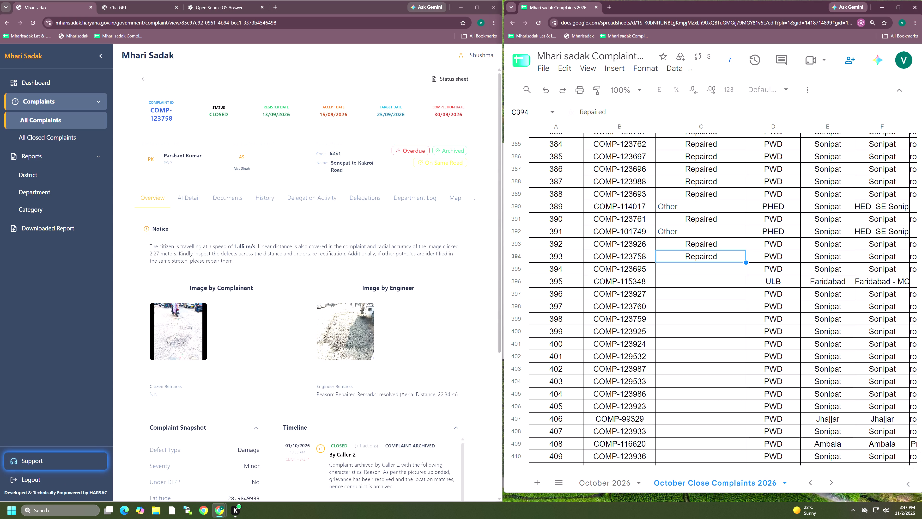
{"action": "left_click", "coordinate": [644, 269]}
{"action": "key", "text": "ctrl+c"}
{"action": "left_click", "coordinate": [144, 79]}
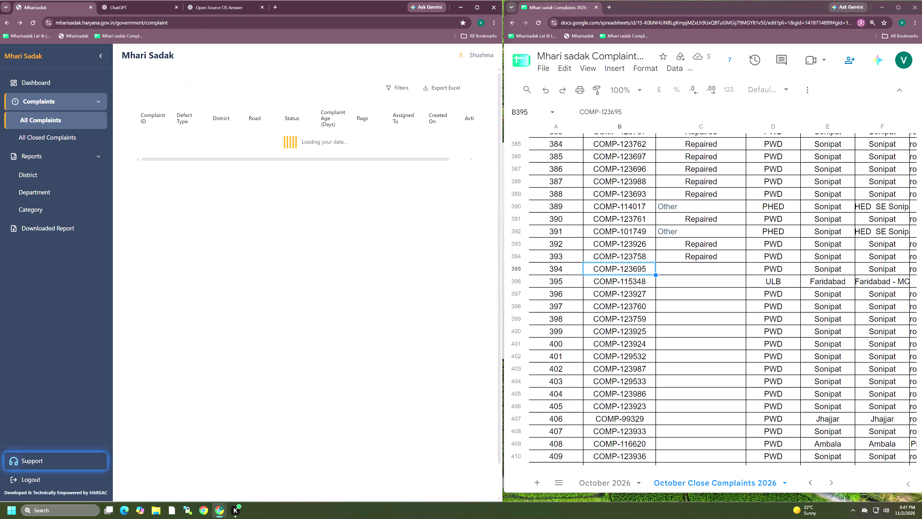
{"action": "left_click_drag", "start_coordinate": [195, 89], "coordinate": [135, 108]}
{"action": "key", "text": "ctrl+v"}
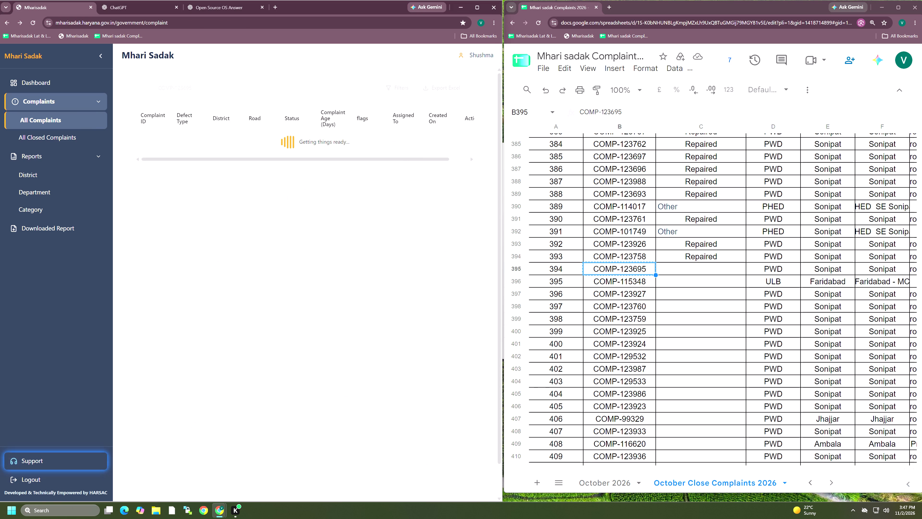
{"action": "left_click", "coordinate": [253, 151]}
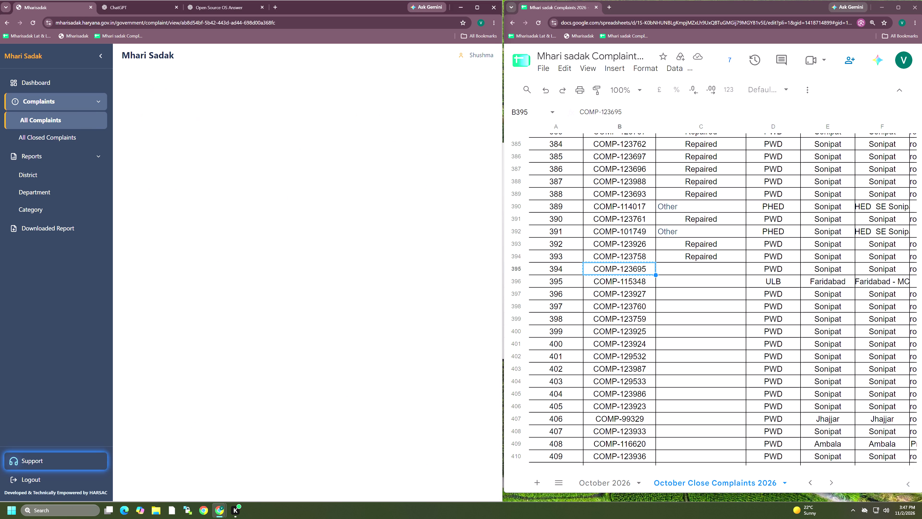
{"action": "left_click", "coordinate": [692, 272]}
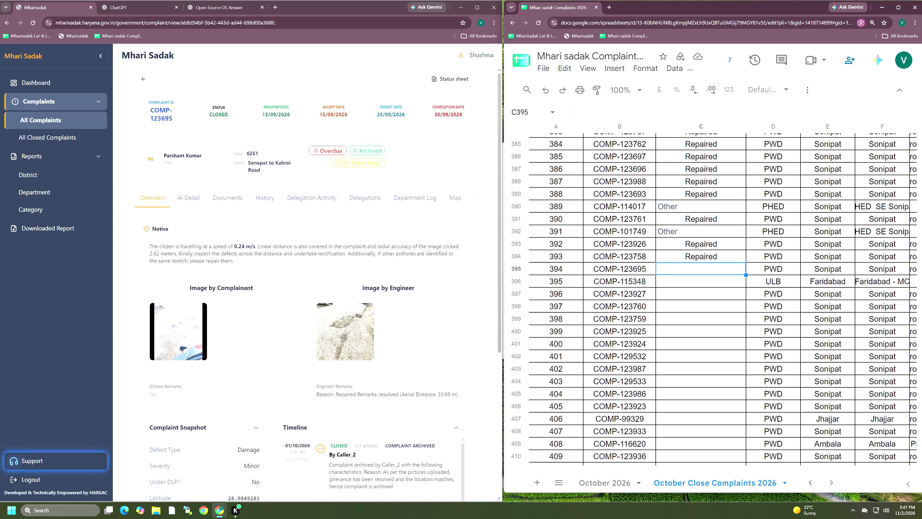
{"action": "key", "text": "ctrl+d"}
Look up complaint COMP-115348 in the portal and fill its column C cell with Repaired from the row above.
{"action": "left_click", "coordinate": [626, 280]}
{"action": "key", "text": "ctrl+c"}
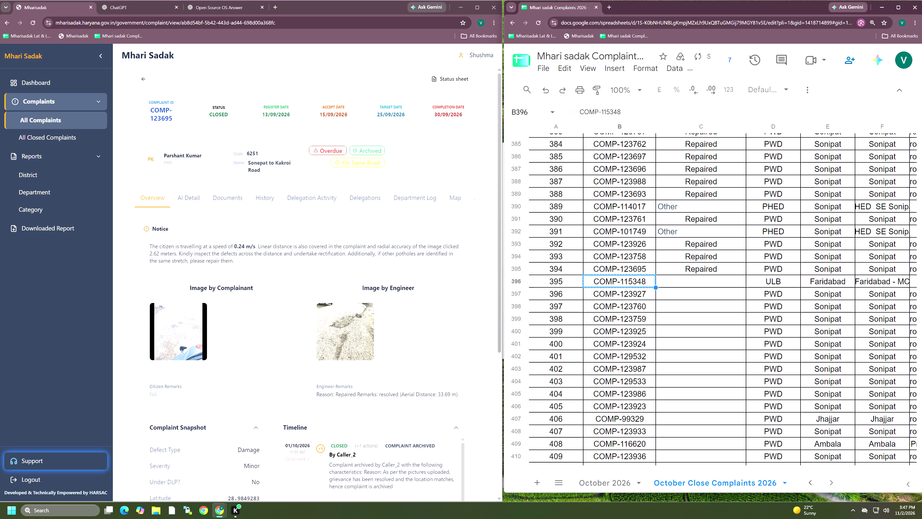
{"action": "left_click", "coordinate": [145, 81]}
{"action": "scroll", "coordinate": [626, 242], "scroll_direction": "down", "scroll_amount": 2}
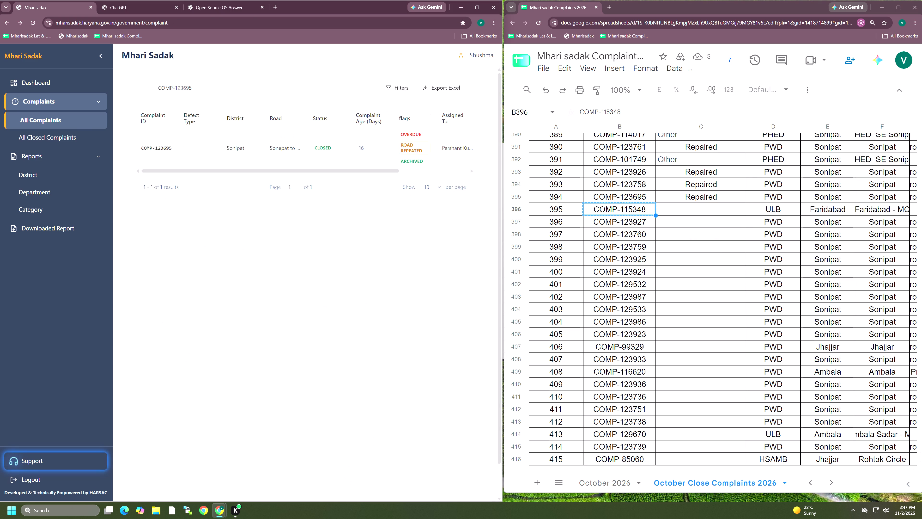
{"action": "left_click_drag", "start_coordinate": [198, 87], "coordinate": [127, 110]}
{"action": "key", "text": "ctrl+v"}
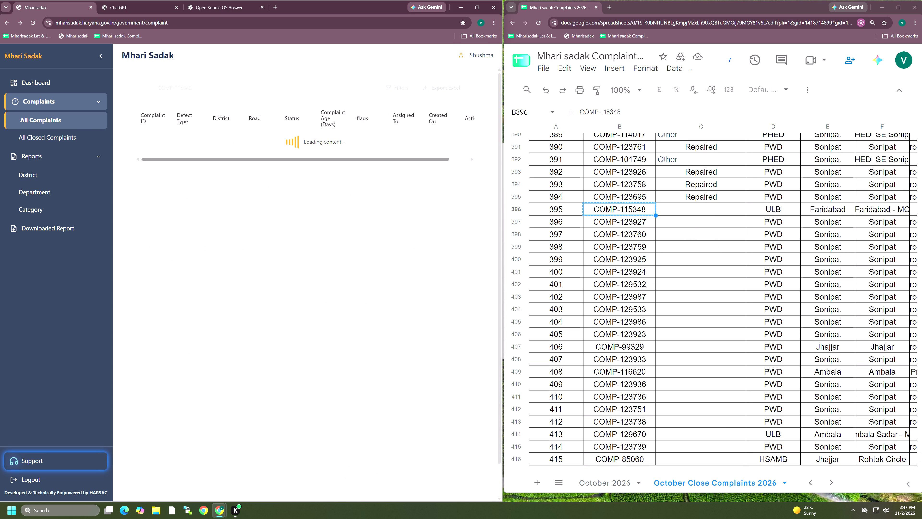
{"action": "left_click", "coordinate": [249, 144]}
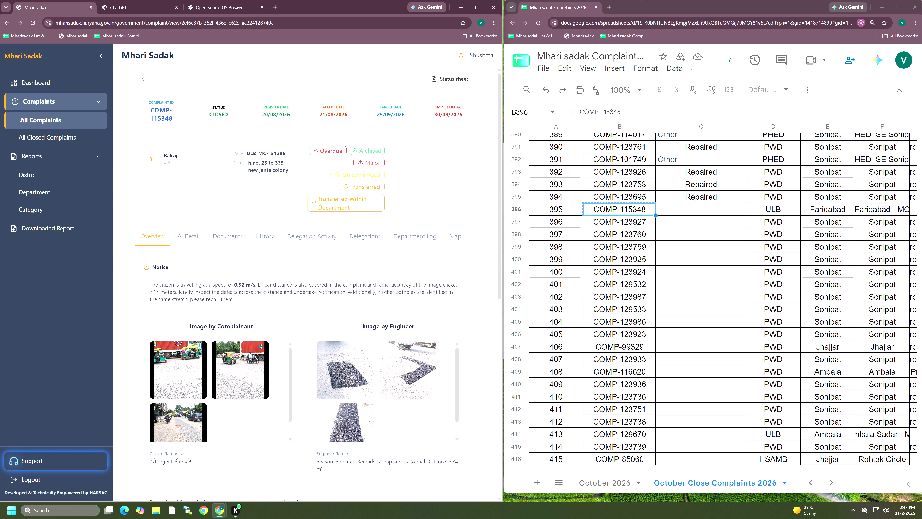
{"action": "left_click", "coordinate": [691, 210]}
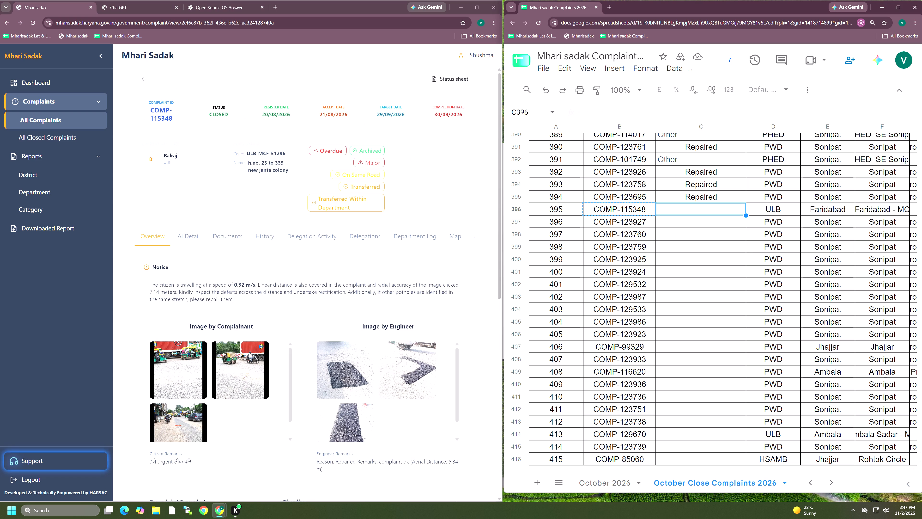
{"action": "key", "text": "ctrl+d"}
Look up complaint COMP-123927 in the portal and fill its column C cell with Repaired from the row above.
{"action": "left_click", "coordinate": [641, 226]}
{"action": "key", "text": "ctrl+c"}
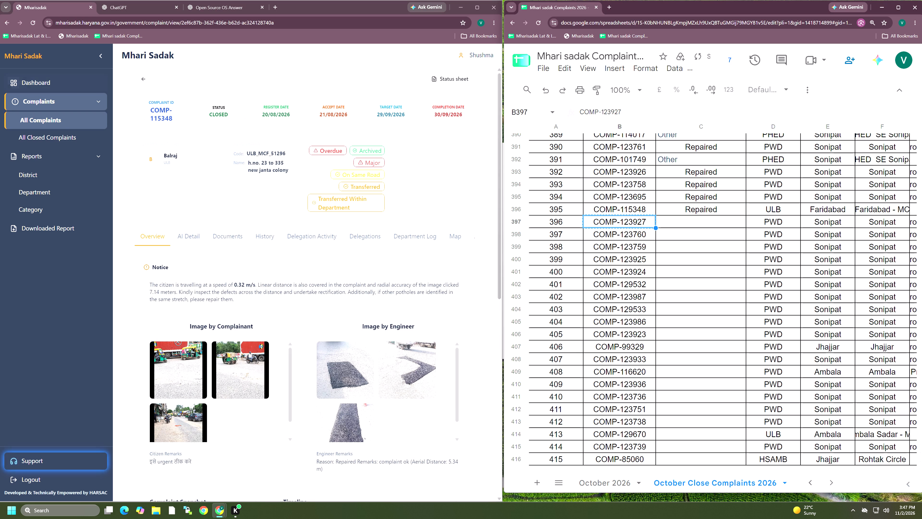
{"action": "left_click", "coordinate": [138, 80]}
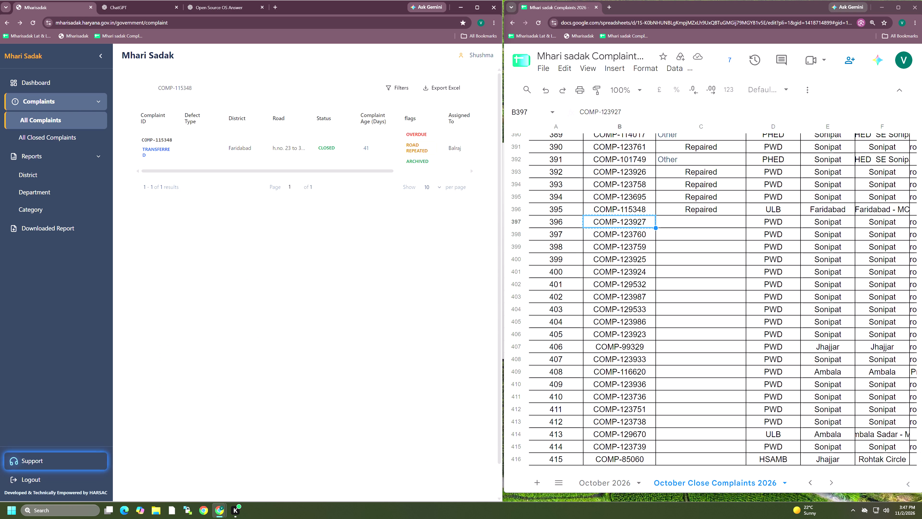
{"action": "left_click", "coordinate": [268, 156]}
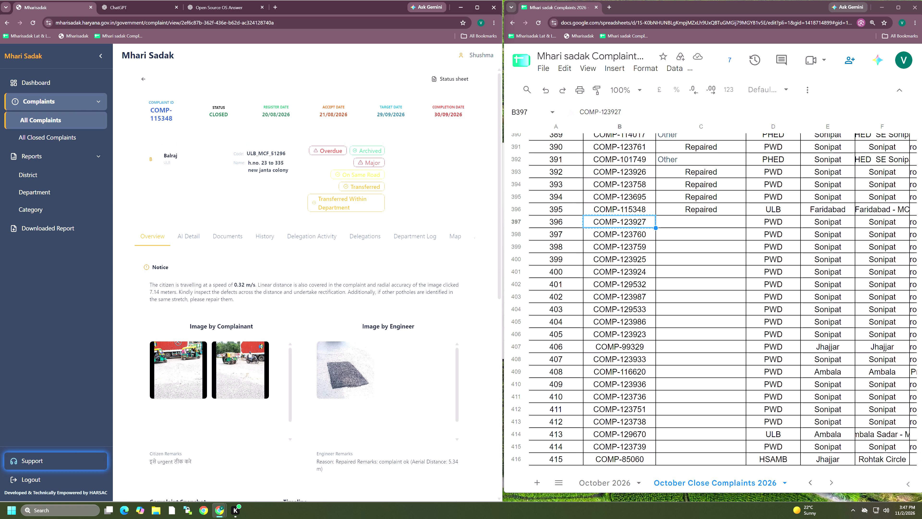
{"action": "left_click", "coordinate": [139, 78]}
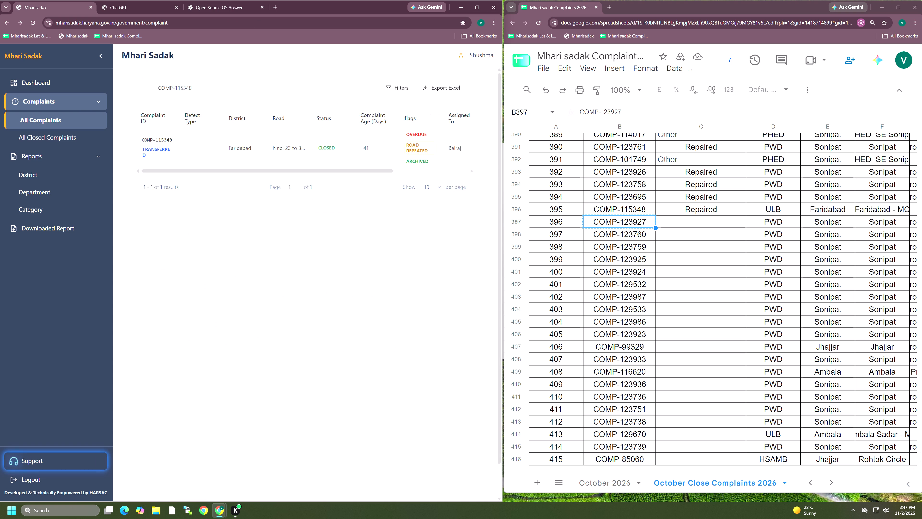
{"action": "left_click_drag", "start_coordinate": [196, 86], "coordinate": [145, 105]}
{"action": "key", "text": "ctrl+v"}
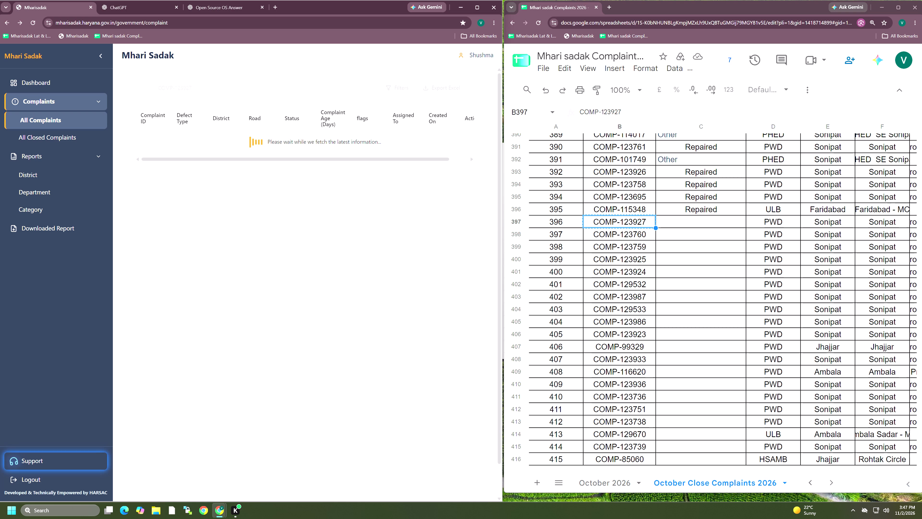
{"action": "left_click", "coordinate": [279, 155]}
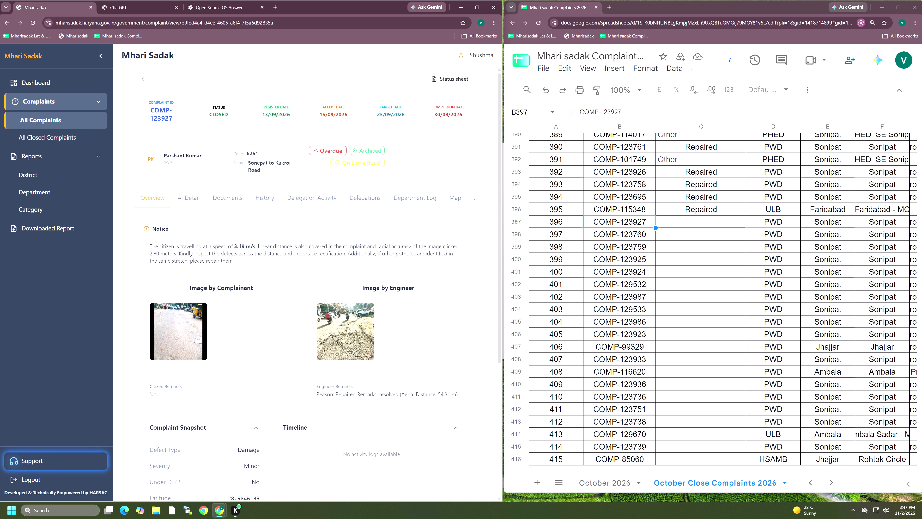
{"action": "left_click", "coordinate": [687, 220]}
{"action": "key", "text": "ctrl+d"}
{"action": "left_click", "coordinate": [636, 237]}
{"action": "key", "text": "ctrl+c"}
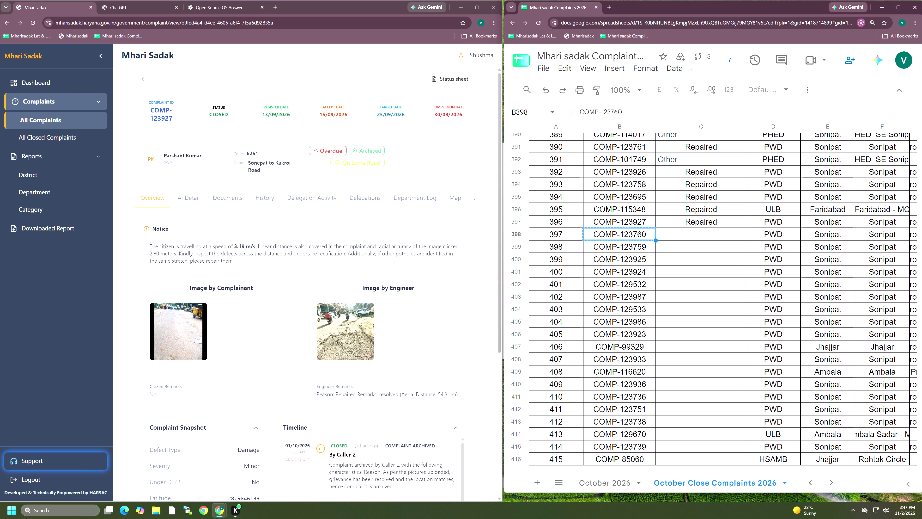
{"action": "left_click", "coordinate": [145, 80]}
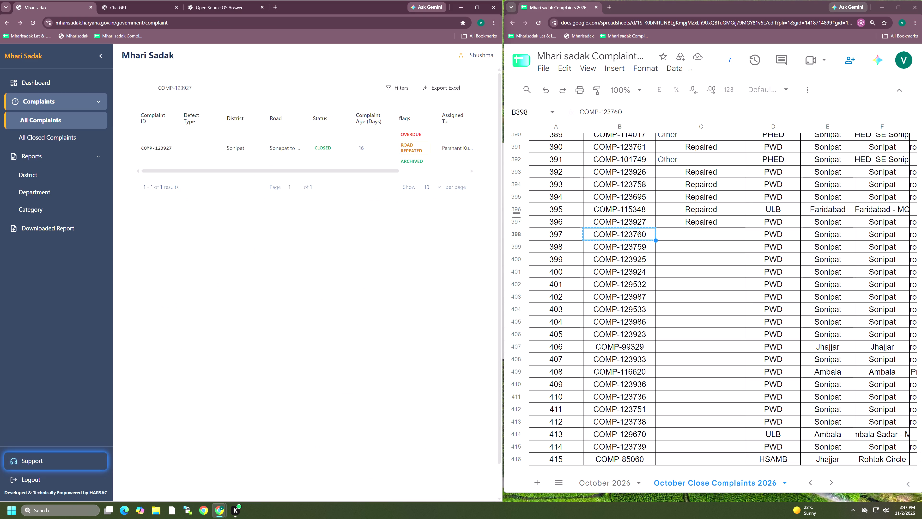
{"action": "left_click_drag", "start_coordinate": [194, 89], "coordinate": [127, 103]}
{"action": "key", "text": "ctrl+v"}
{"action": "left_click", "coordinate": [249, 152]}
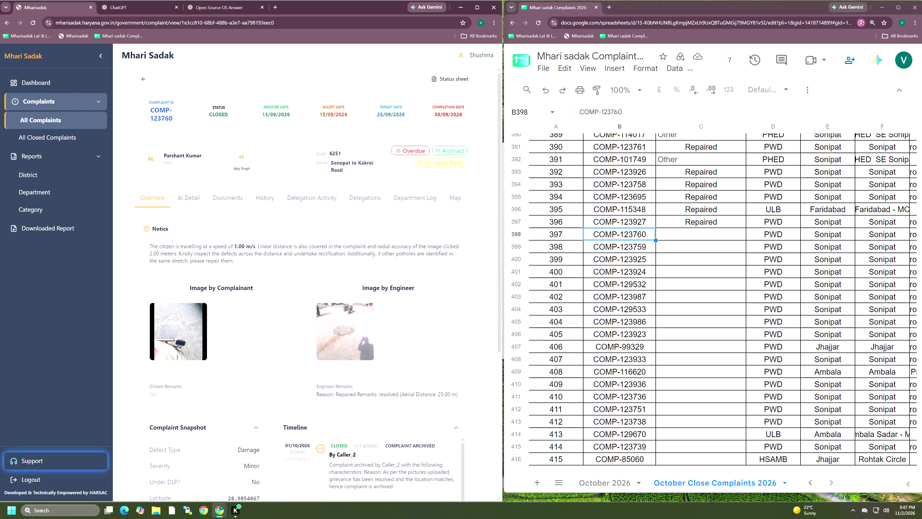
{"action": "left_click", "coordinate": [694, 237]}
{"action": "key", "text": "ctrl+d"}
{"action": "left_click", "coordinate": [636, 247]}
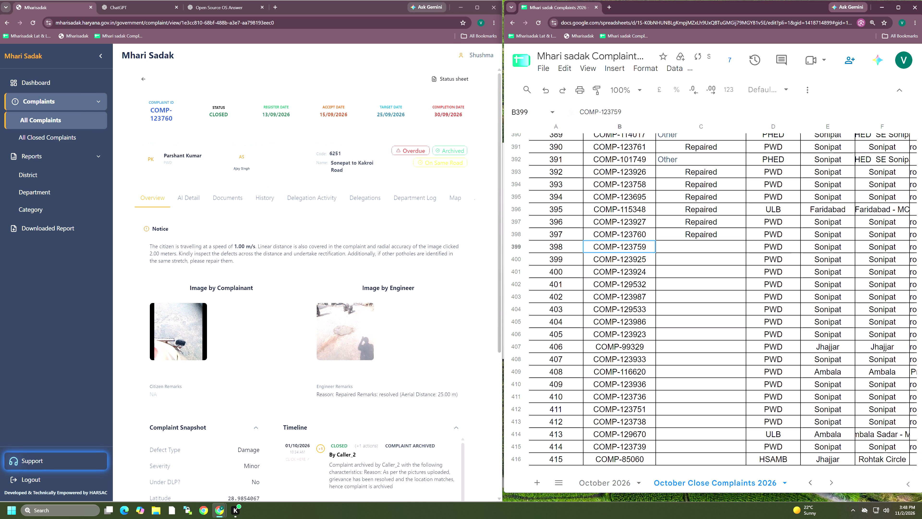
{"action": "key", "text": "ctrl+c"}
{"action": "left_click", "coordinate": [142, 82]}
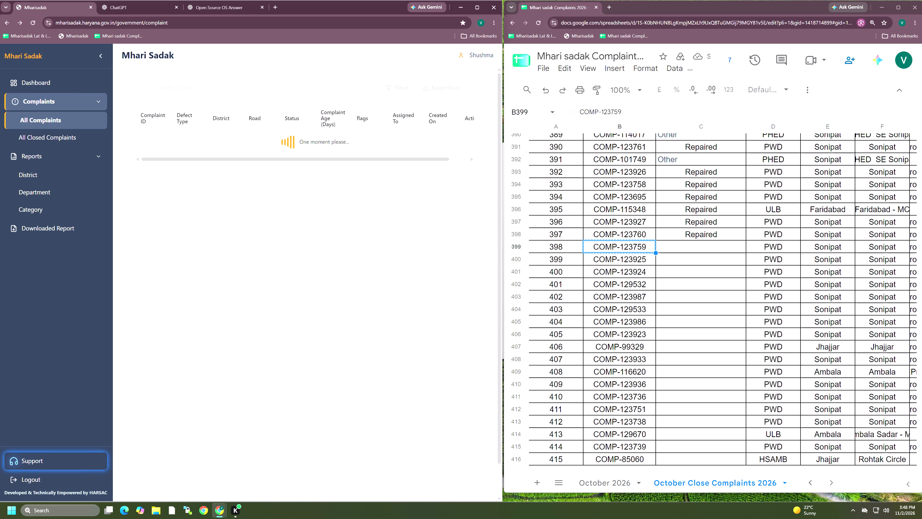
{"action": "left_click_drag", "start_coordinate": [192, 90], "coordinate": [140, 91]}
{"action": "key", "text": "ctrl+v"}
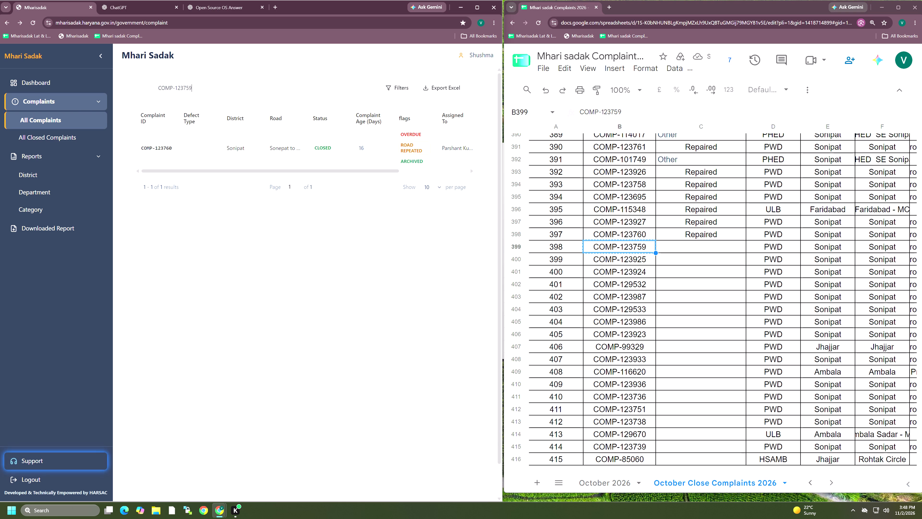
{"action": "left_click", "coordinate": [245, 152]}
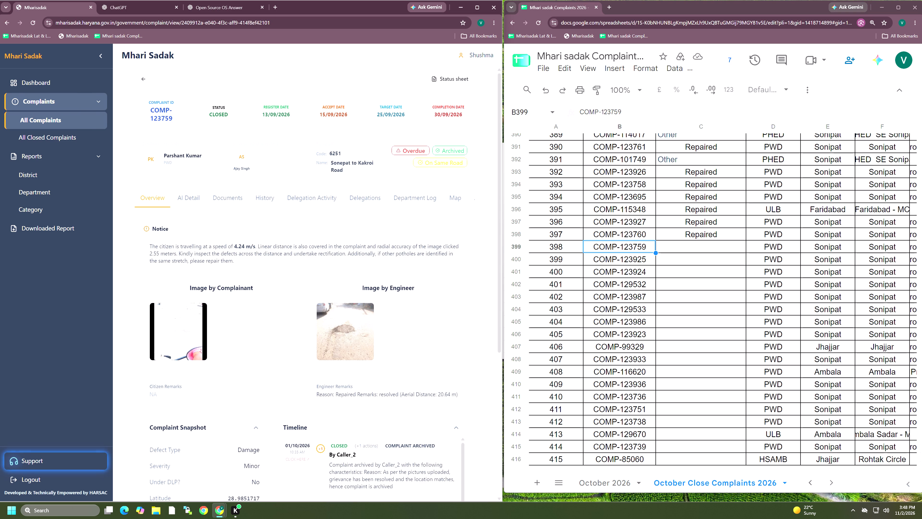
{"action": "left_click", "coordinate": [690, 248]}
{"action": "key", "text": "ctrl+d"}
Look up complaint COMP-123925 in the portal and fill its column C cell with Repaired from the row above.
{"action": "left_click", "coordinate": [626, 261]}
{"action": "key", "text": "ctrl+c"}
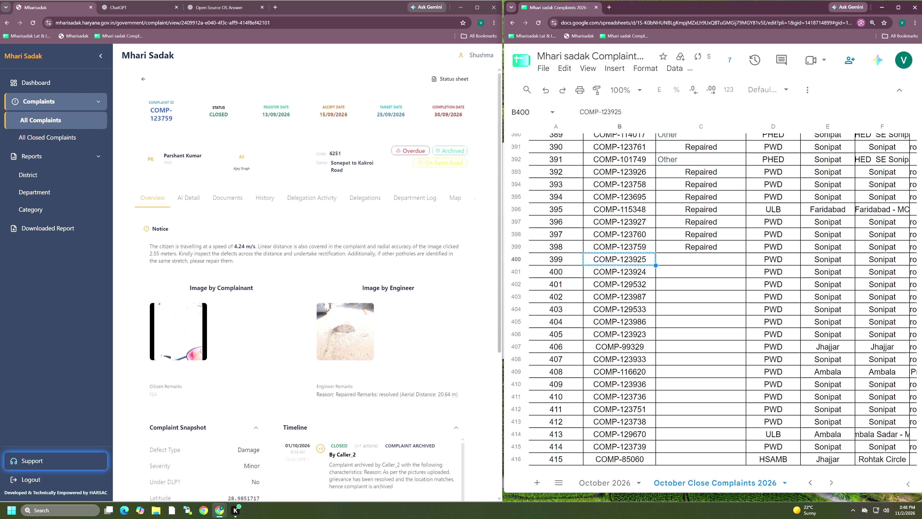
{"action": "left_click", "coordinate": [141, 81]}
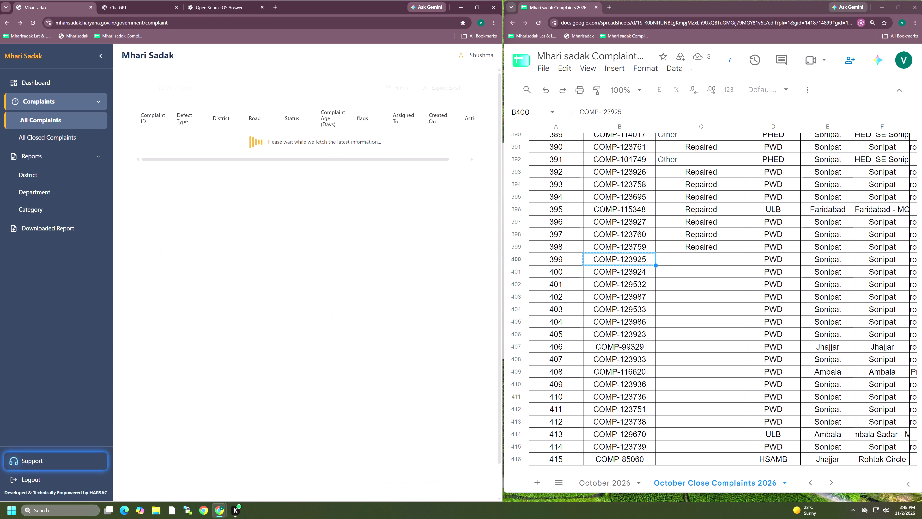
{"action": "left_click_drag", "start_coordinate": [195, 90], "coordinate": [146, 99]}
{"action": "key", "text": "ctrl+v"}
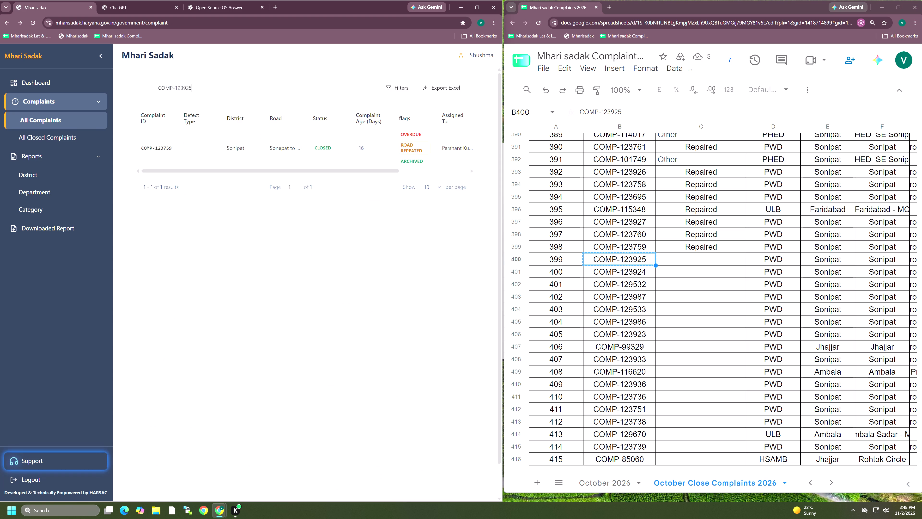
{"action": "left_click", "coordinate": [253, 149]}
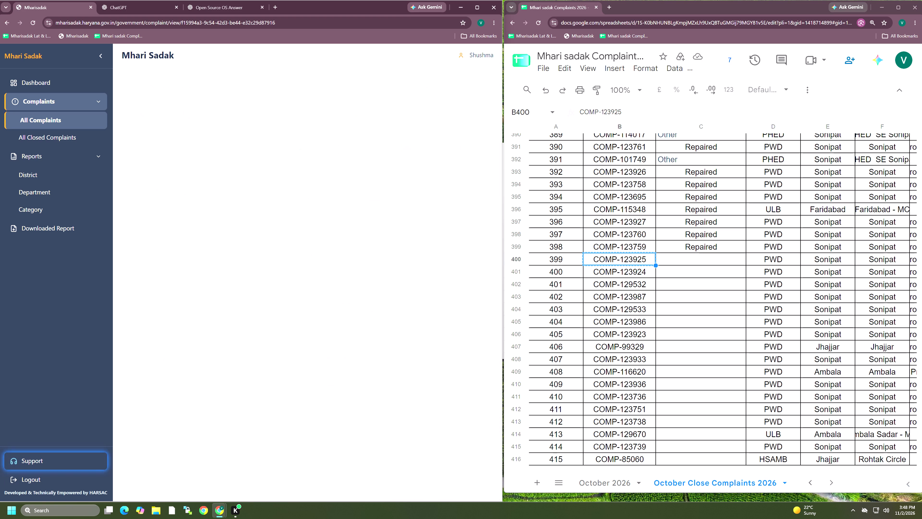
{"action": "left_click", "coordinate": [683, 259]}
{"action": "key", "text": "ctrl+d"}
{"action": "left_click", "coordinate": [640, 270]}
{"action": "key", "text": "ctrl+c"}
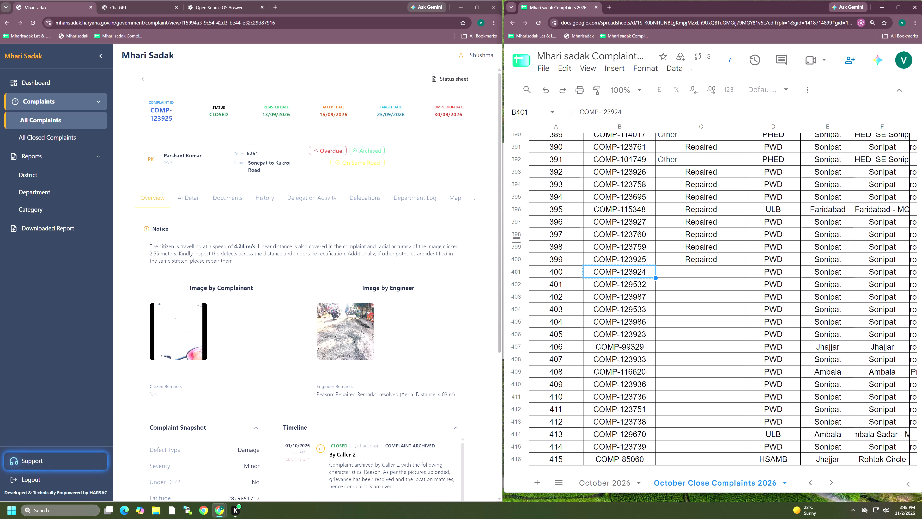
{"action": "left_click", "coordinate": [145, 79]}
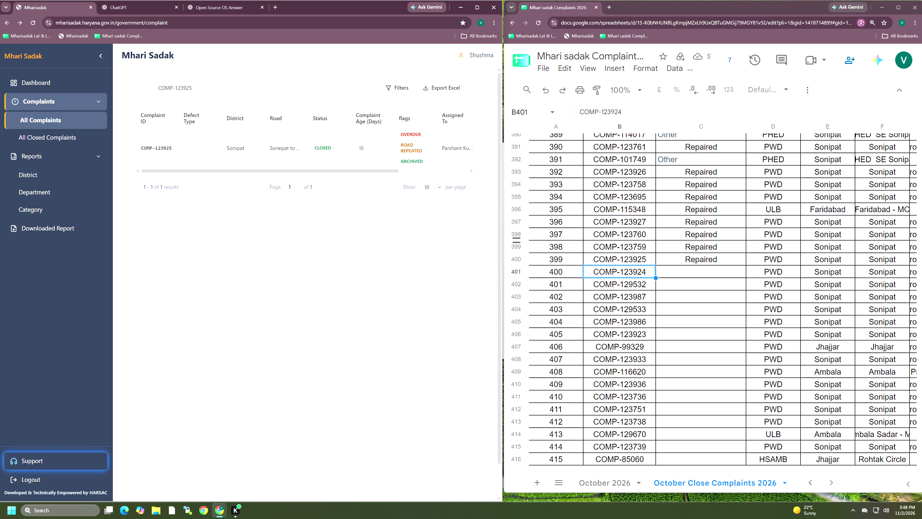
{"action": "left_click_drag", "start_coordinate": [195, 89], "coordinate": [131, 99]}
{"action": "key", "text": "ctrl+v"}
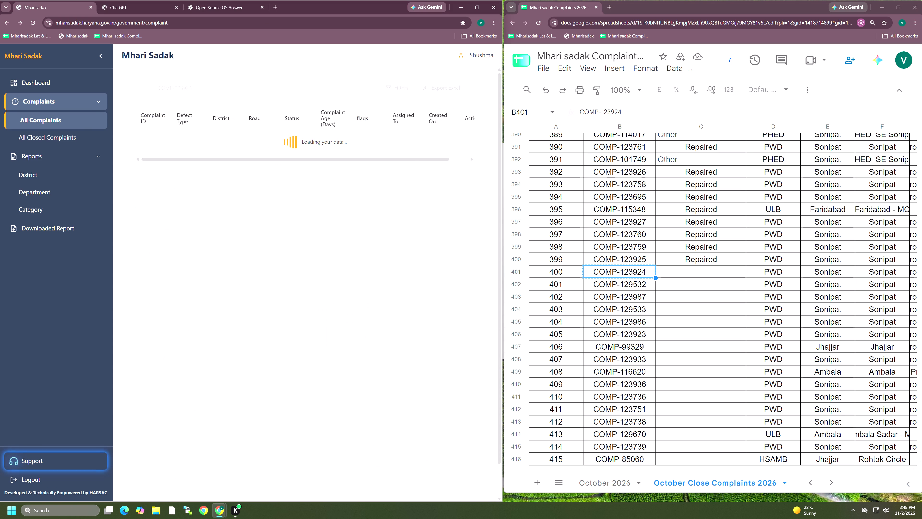
{"action": "scroll", "coordinate": [673, 280], "scroll_direction": "down", "scroll_amount": 3}
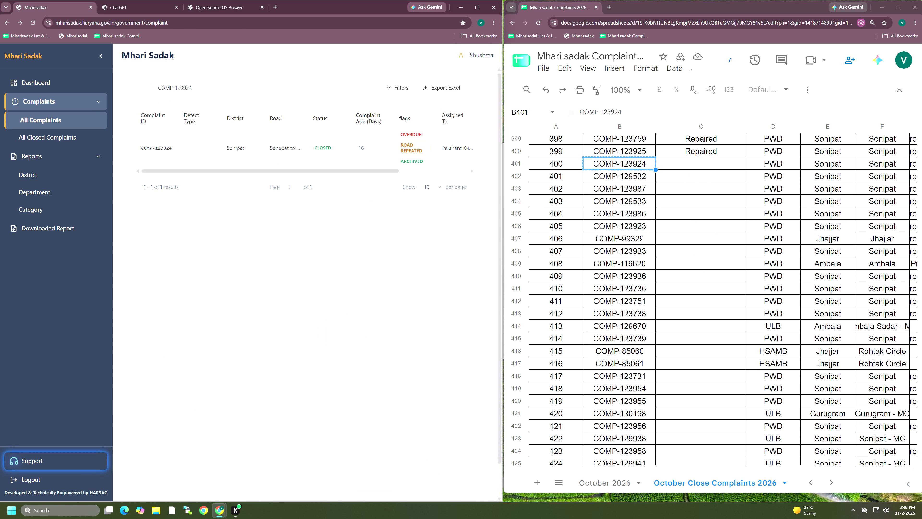
{"action": "left_click_drag", "start_coordinate": [199, 90], "coordinate": [135, 106]}
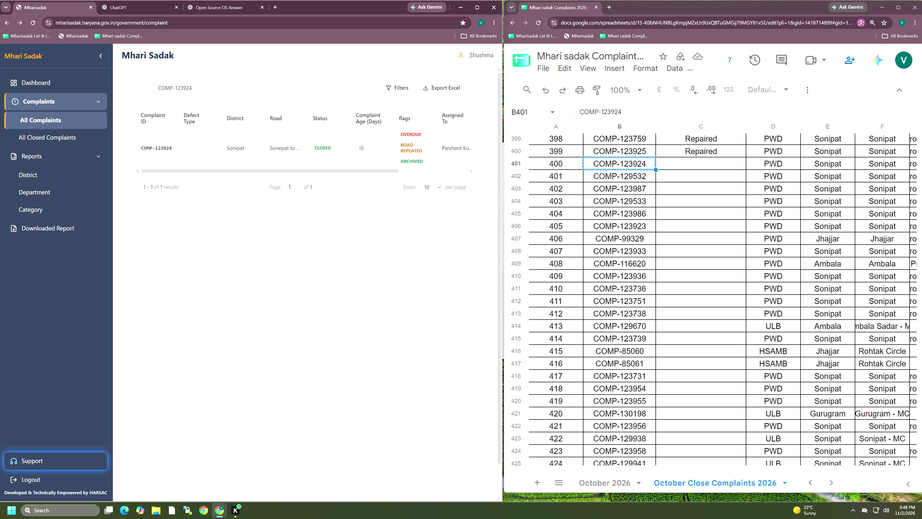
{"action": "left_click", "coordinate": [237, 153]}
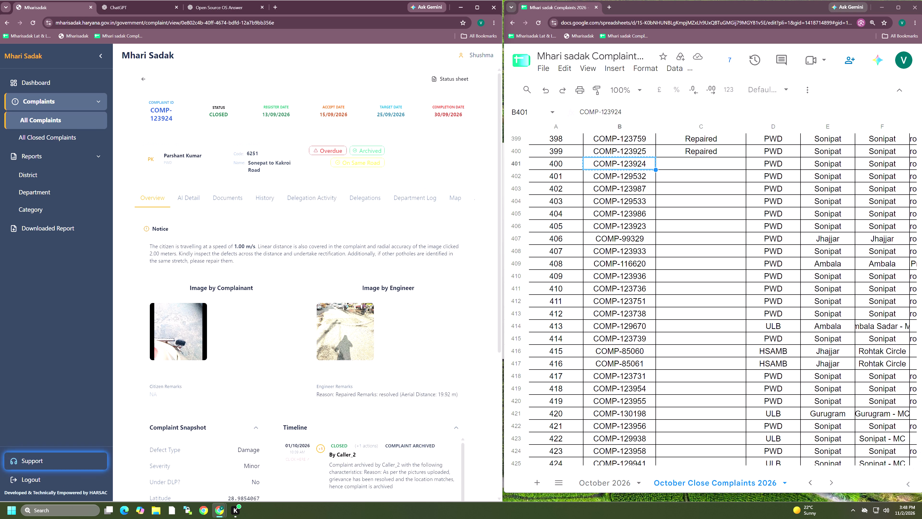
{"action": "left_click", "coordinate": [699, 166]}
{"action": "key", "text": "ctrl+d"}
{"action": "left_click", "coordinate": [622, 180]}
{"action": "key", "text": "ctrl+c"}
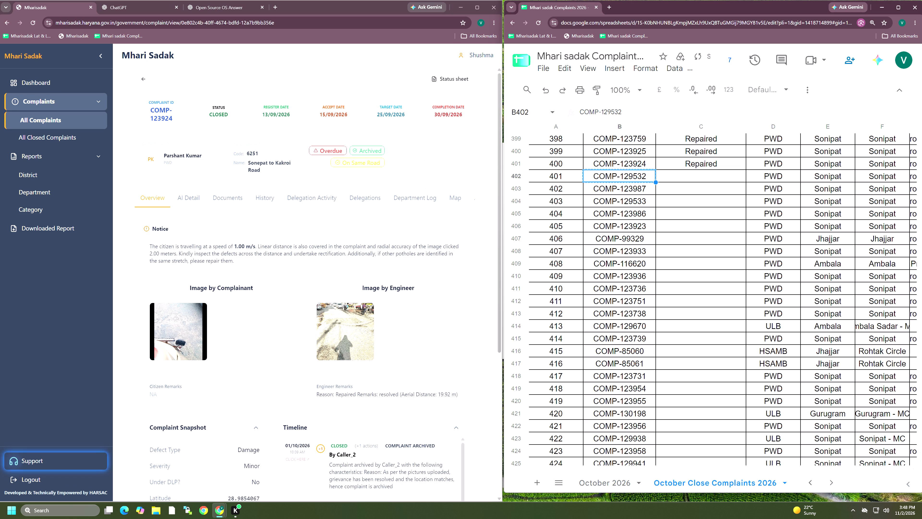
{"action": "left_click", "coordinate": [143, 80]}
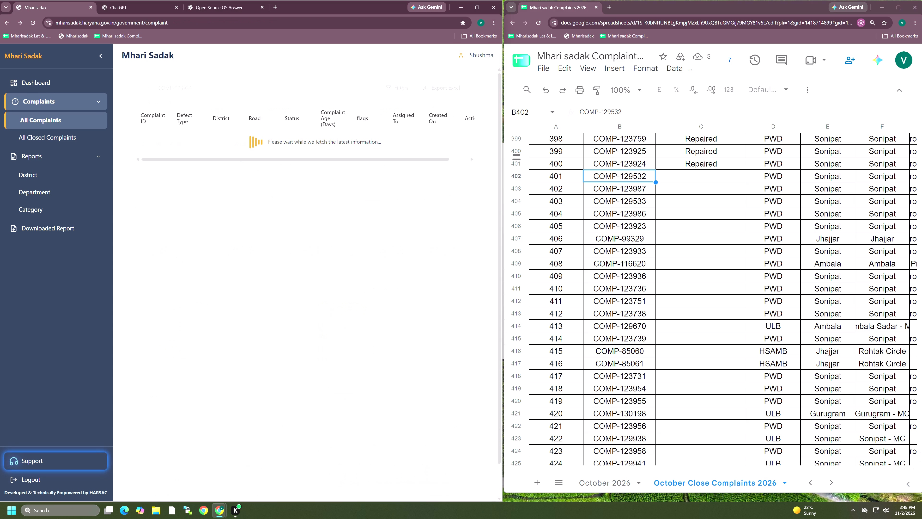
{"action": "left_click_drag", "start_coordinate": [196, 90], "coordinate": [131, 111]}
{"action": "key", "text": "ctrl+v"}
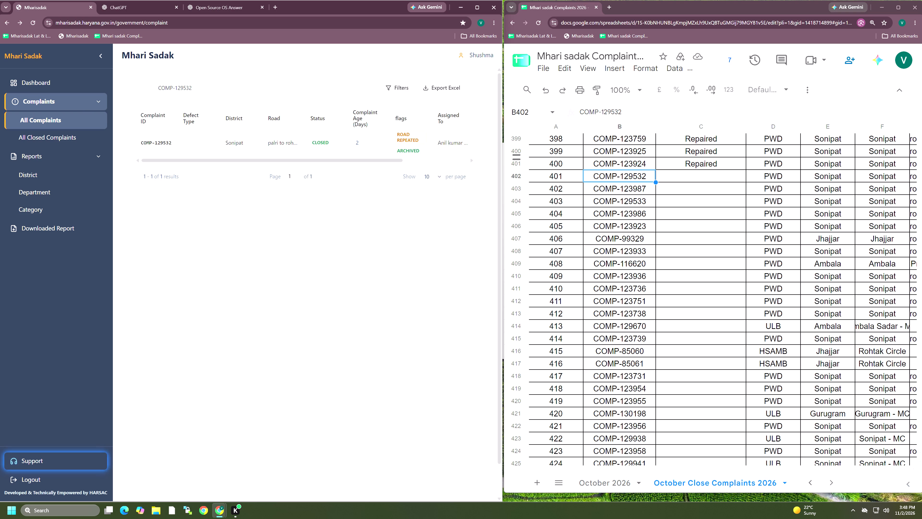
{"action": "left_click", "coordinate": [276, 150]}
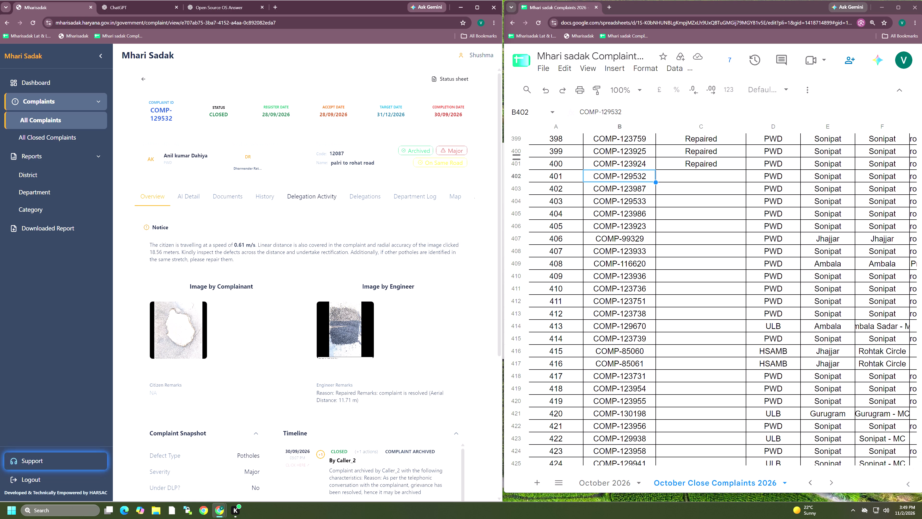
{"action": "scroll", "coordinate": [443, 274], "scroll_direction": "up", "scroll_amount": 2}
{"action": "left_click", "coordinate": [706, 177]}
{"action": "key", "text": "ctrl+d"}
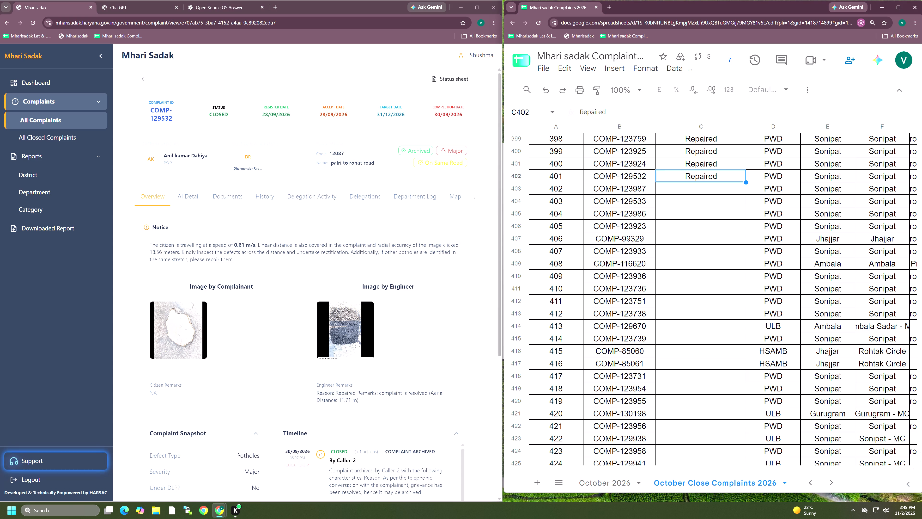
Look up complaint COMP-123987 in the portal and fill its column C cell with Repaired from the row above.
{"action": "left_click", "coordinate": [633, 189]}
{"action": "key", "text": "ctrl+c"}
{"action": "left_click", "coordinate": [142, 77]}
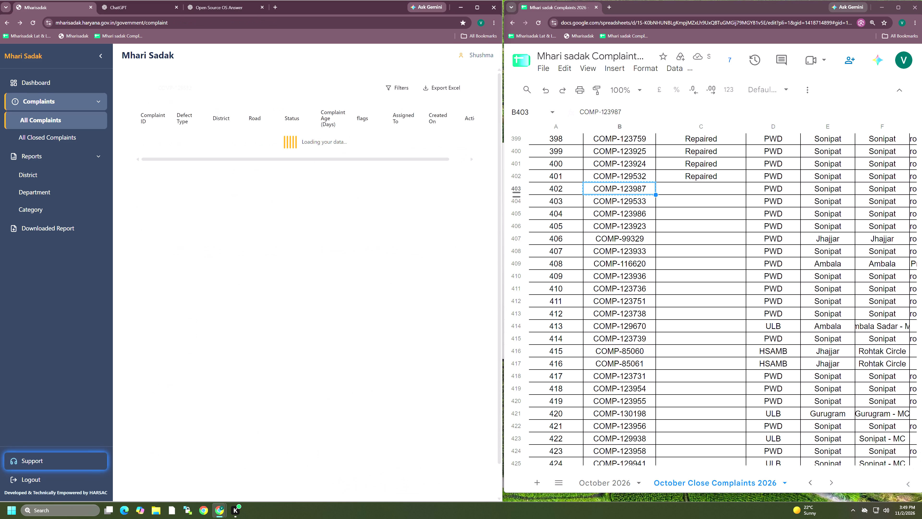
{"action": "left_click_drag", "start_coordinate": [195, 88], "coordinate": [124, 117]}
{"action": "key", "text": "ctrl+v"}
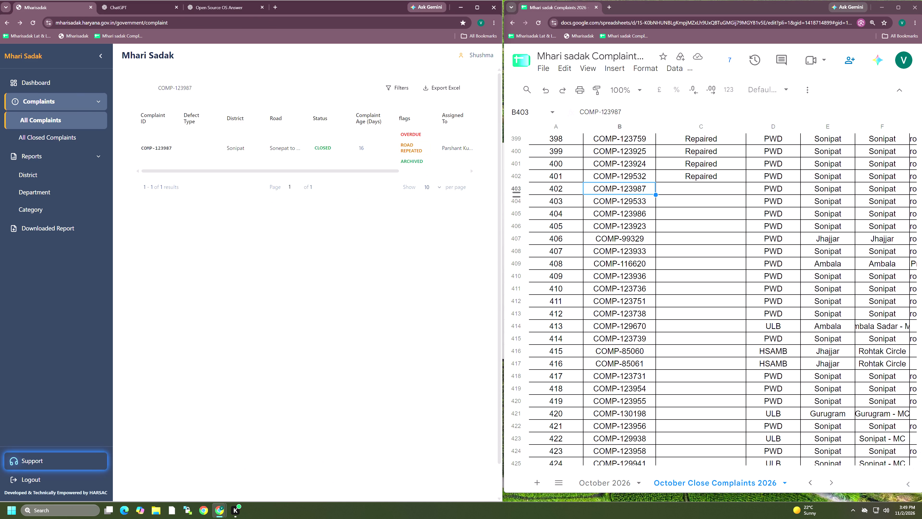
{"action": "left_click", "coordinate": [256, 151]}
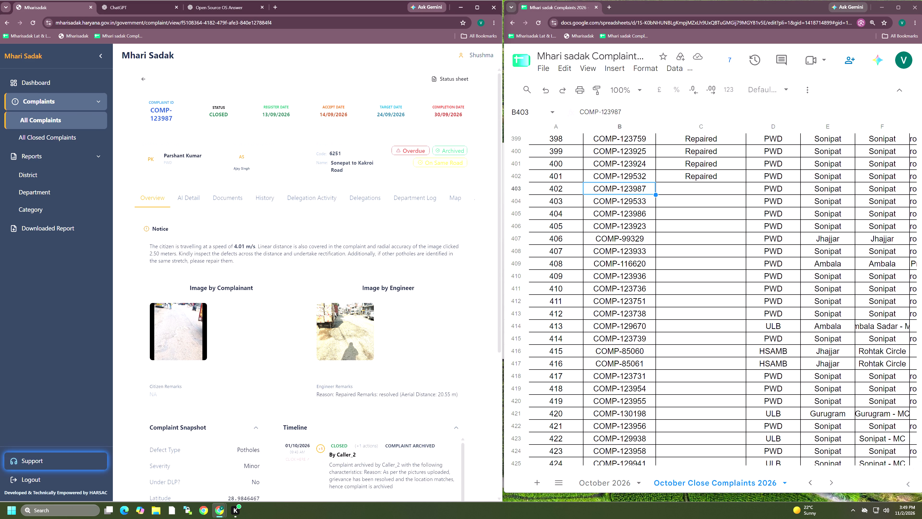
{"action": "left_click", "coordinate": [693, 192]}
{"action": "key", "text": "ctrl+d"}
{"action": "left_click", "coordinate": [635, 204]}
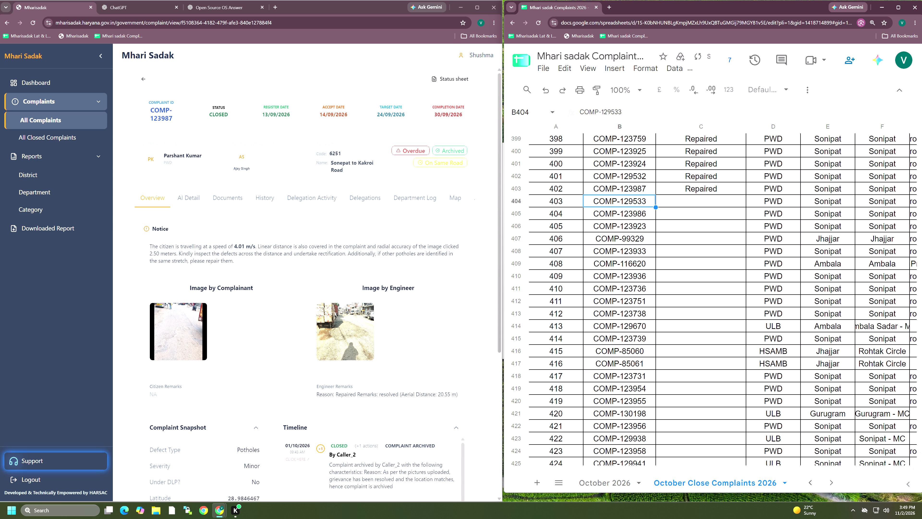
{"action": "key", "text": "ctrl+c"}
{"action": "left_click", "coordinate": [142, 77]}
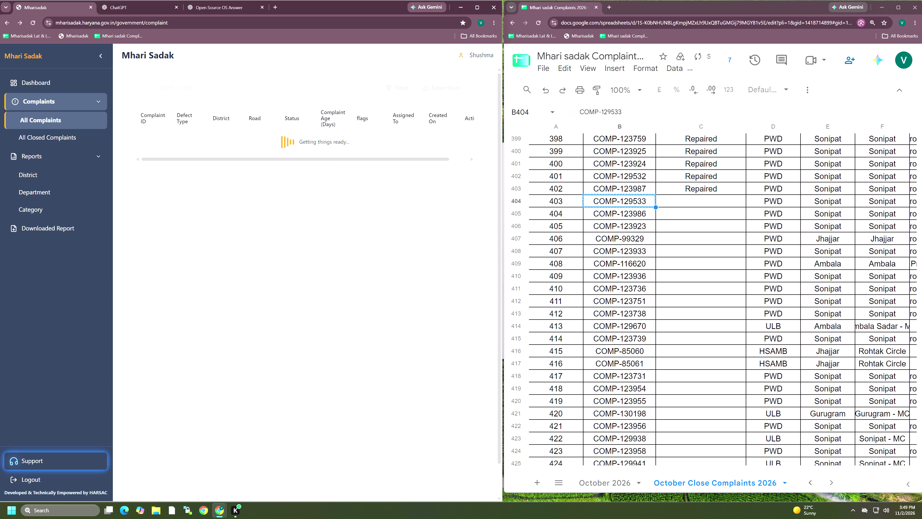
{"action": "left_click_drag", "start_coordinate": [199, 85], "coordinate": [133, 110]}
{"action": "key", "text": "ctrl+v"}
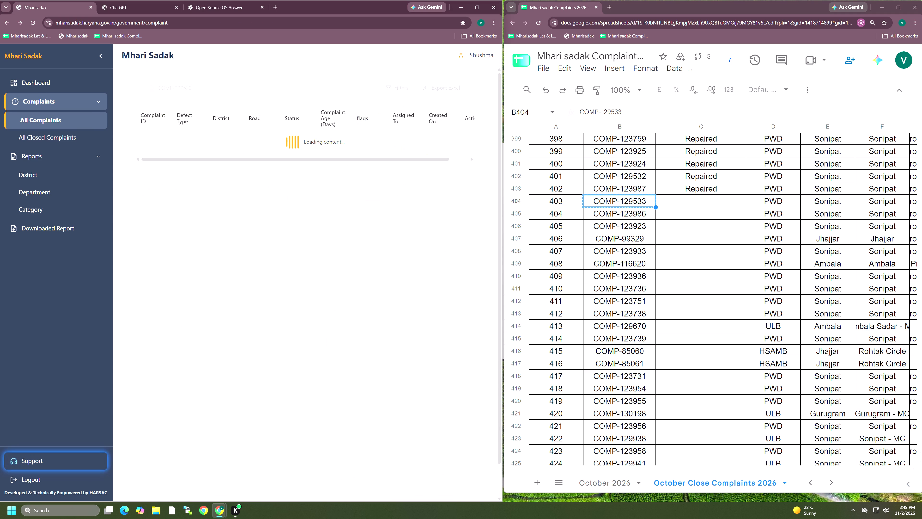
{"action": "left_click", "coordinate": [267, 146]}
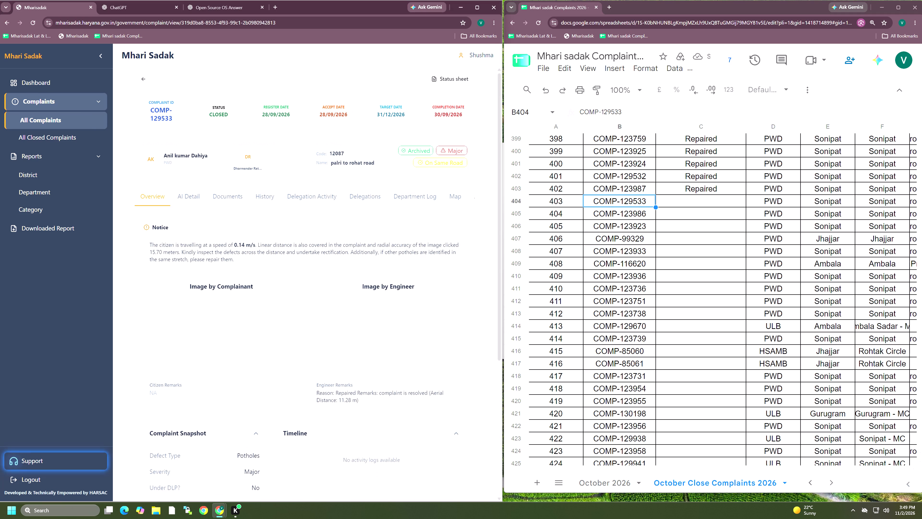
{"action": "left_click", "coordinate": [686, 201]}
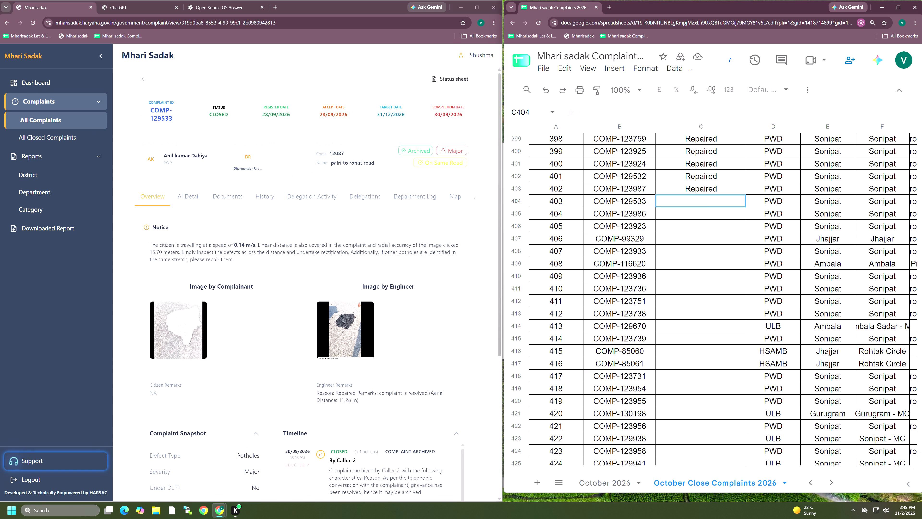
{"action": "key", "text": "ctrl+d"}
Look up complaint COMP-123986 in the portal and fill its column C cell with Repaired from the row above.
{"action": "left_click", "coordinate": [637, 216]}
{"action": "key", "text": "ctrl+c"}
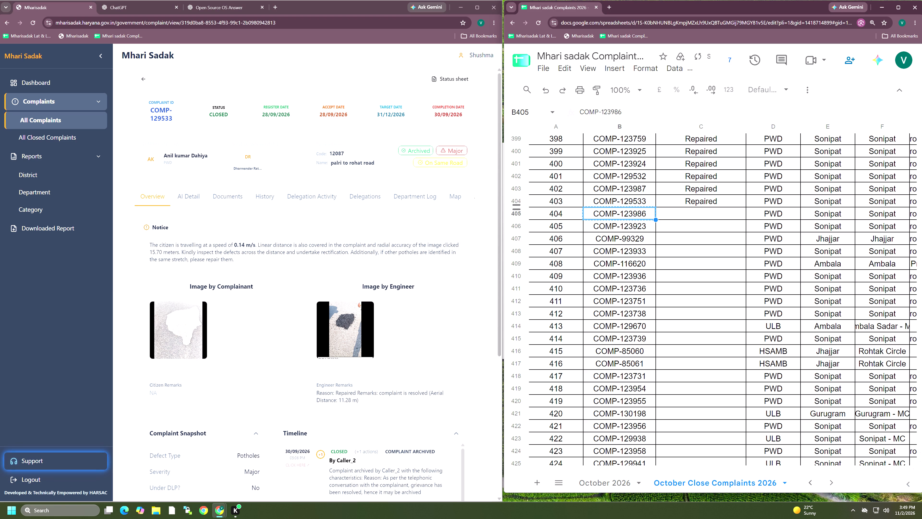
{"action": "left_click", "coordinate": [143, 79]}
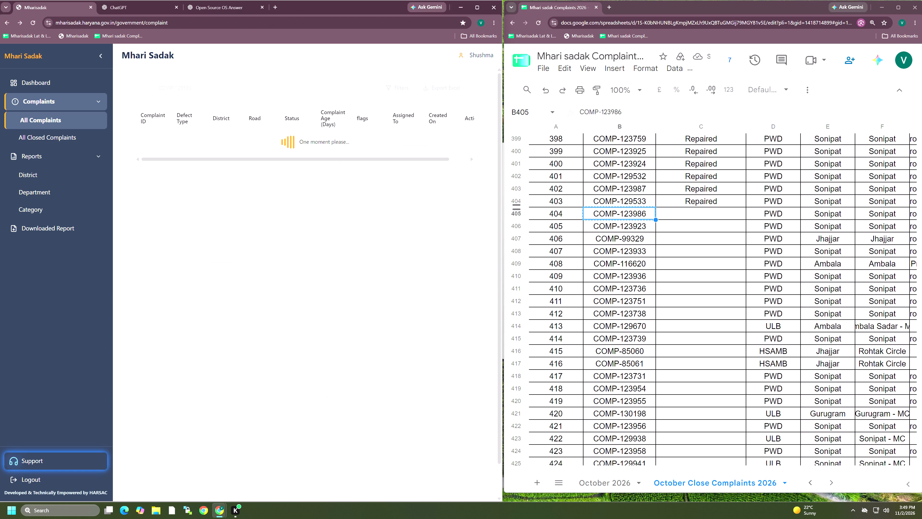
{"action": "left_click_drag", "start_coordinate": [196, 89], "coordinate": [121, 107]}
{"action": "key", "text": "ctrl+v"}
{"action": "left_click", "coordinate": [275, 149]}
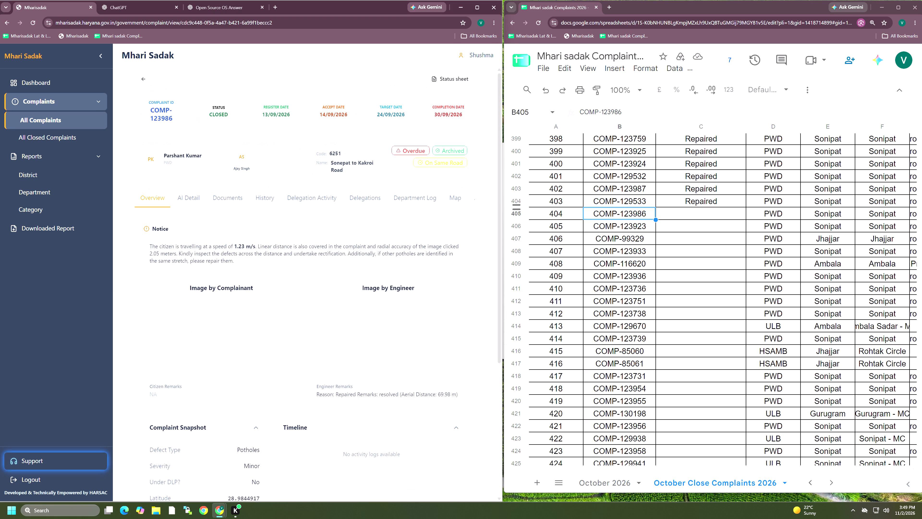
{"action": "left_click", "coordinate": [681, 215]}
{"action": "key", "text": "ctrl+d"}
{"action": "left_click", "coordinate": [639, 228]}
{"action": "key", "text": "ctrl+c"}
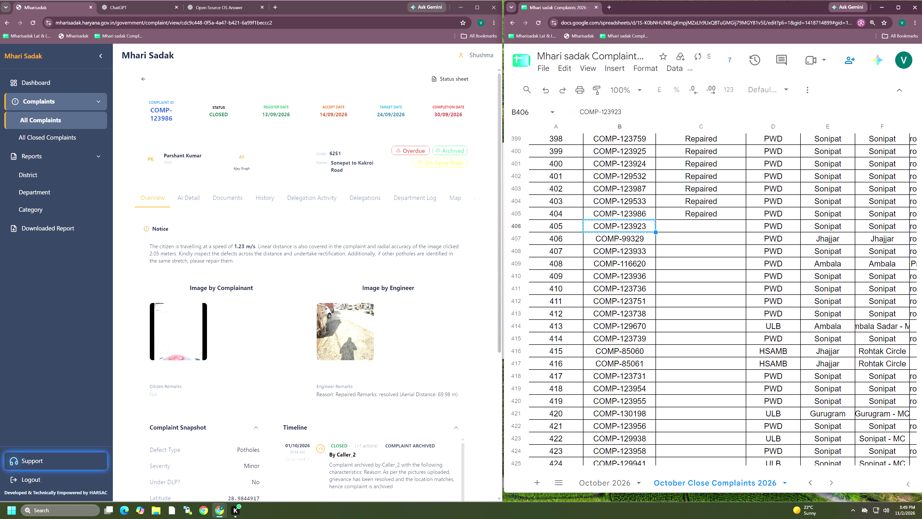
{"action": "left_click", "coordinate": [143, 79]}
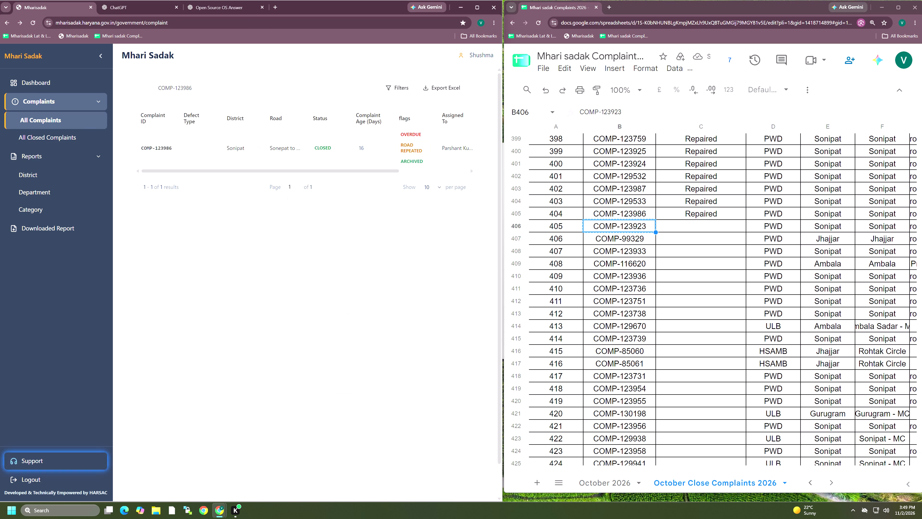
{"action": "left_click_drag", "start_coordinate": [196, 85], "coordinate": [138, 103]}
{"action": "key", "text": "ctrl+v"}
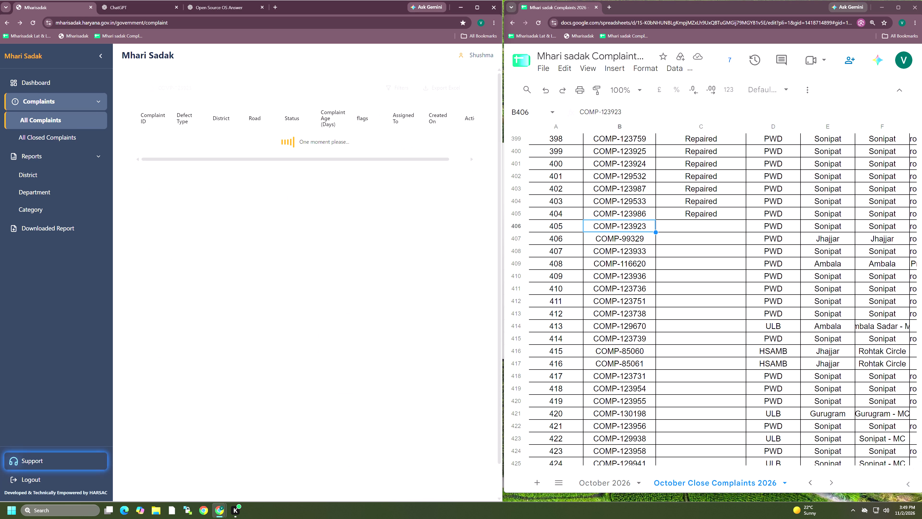
{"action": "left_click", "coordinate": [299, 154]}
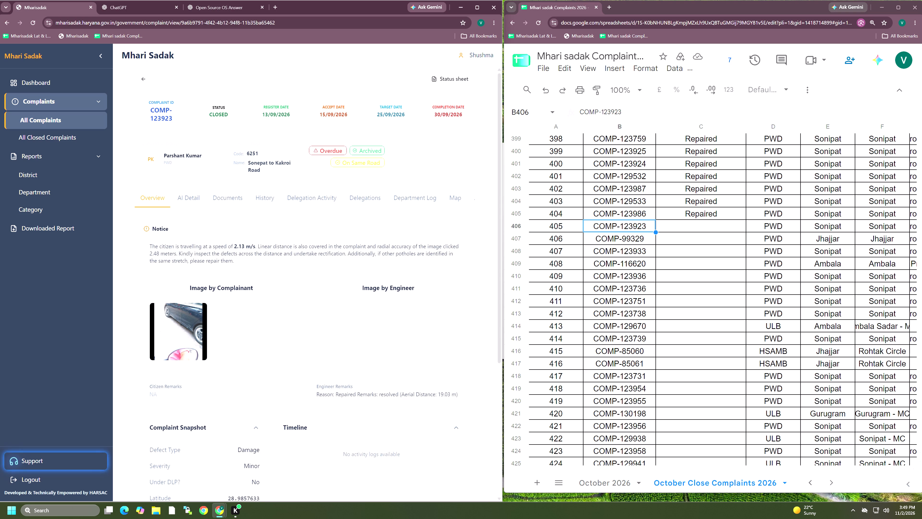
{"action": "left_click", "coordinate": [685, 229]}
{"action": "key", "text": "ctrl+d"}
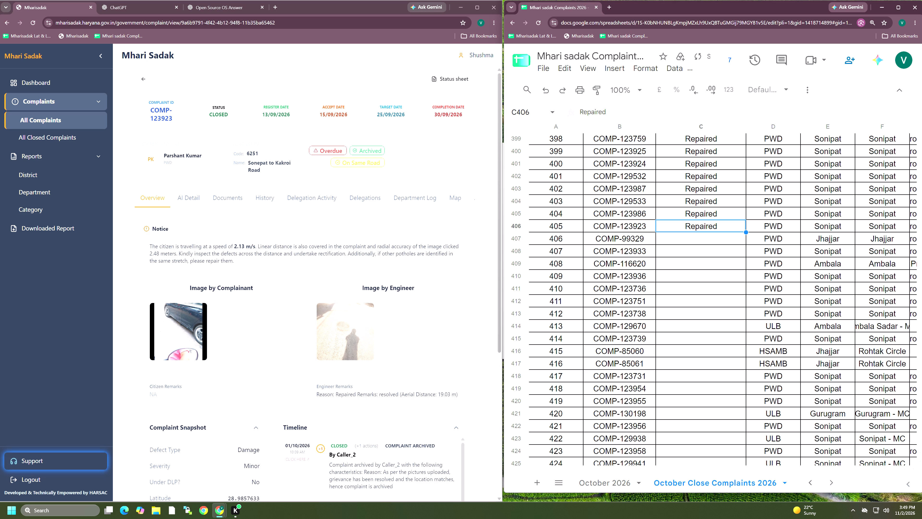
{"action": "left_click", "coordinate": [634, 239]}
{"action": "key", "text": "ctrl+c"}
{"action": "left_click", "coordinate": [144, 79]}
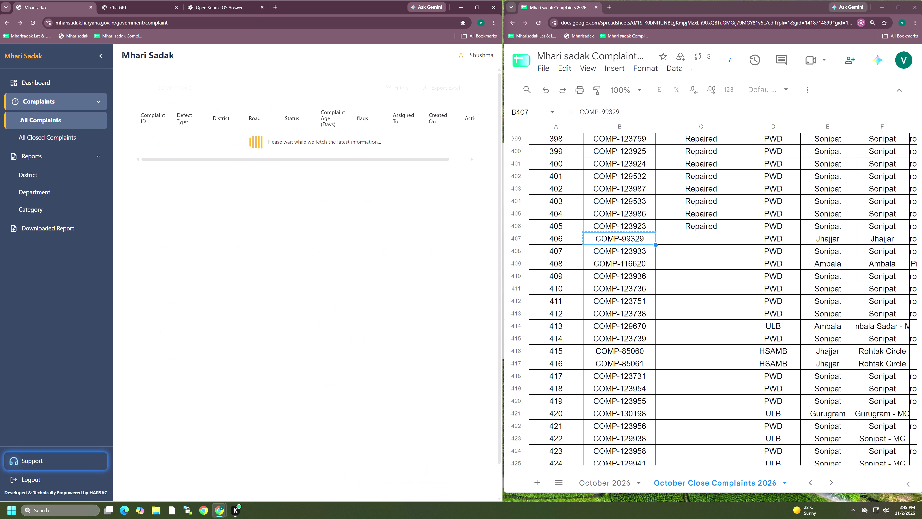
{"action": "left_click_drag", "start_coordinate": [194, 89], "coordinate": [133, 99]}
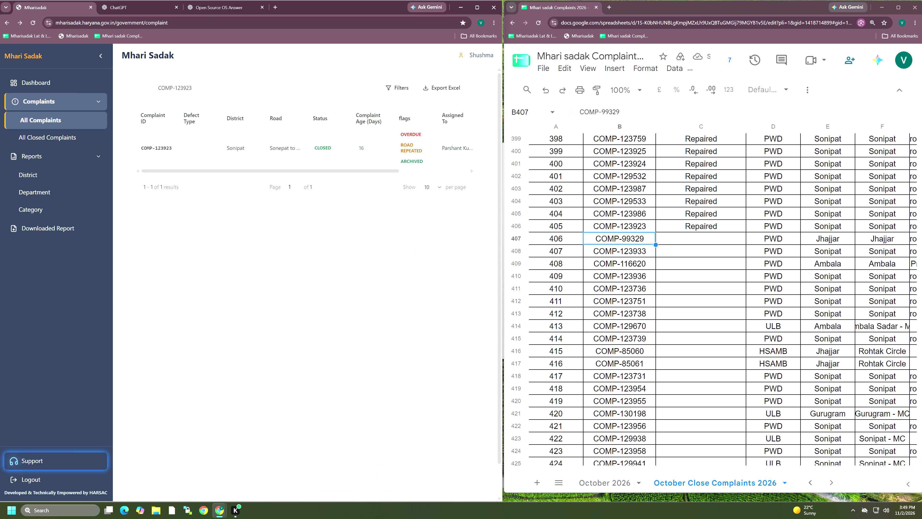
{"action": "key", "text": "ctrl+v"}
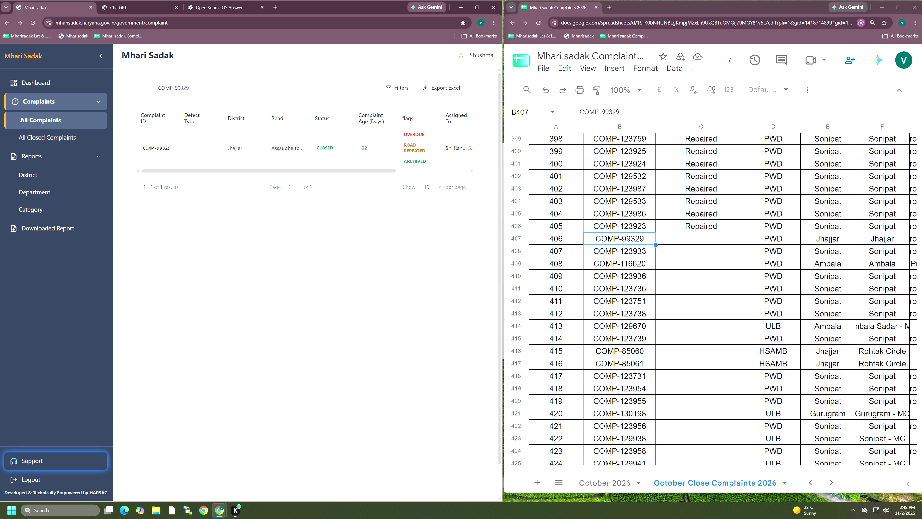
{"action": "left_click", "coordinate": [279, 149]}
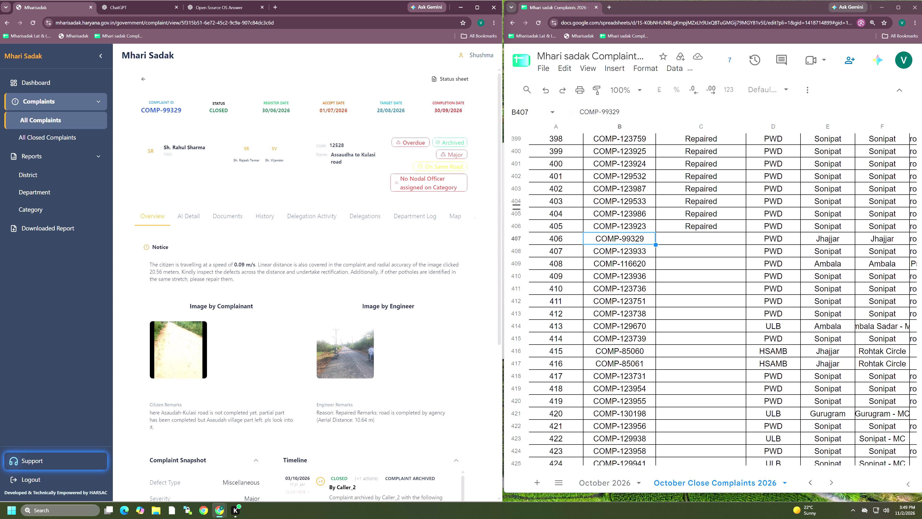
{"action": "left_click", "coordinate": [702, 241]}
{"action": "key", "text": "ctrl+d"}
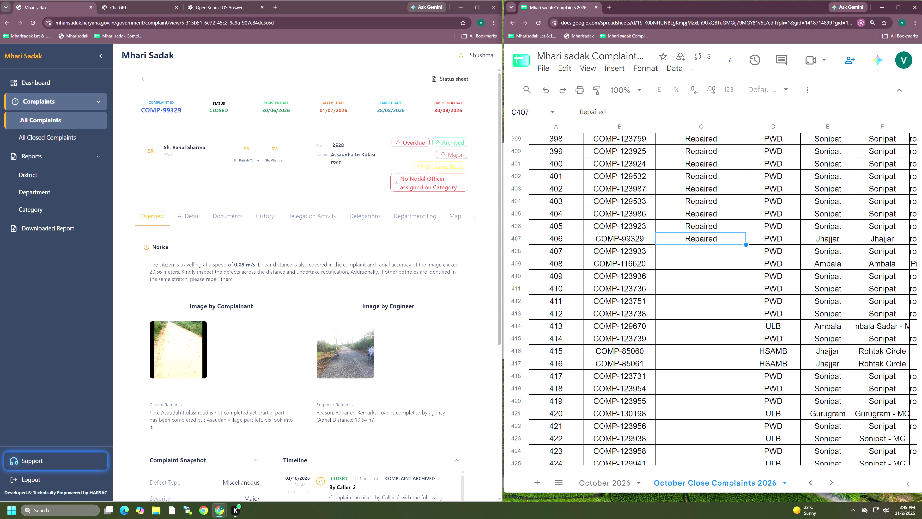
Look up complaint COMP-123933 in the portal and fill its column C cell with Repaired from the row above.
{"action": "left_click", "coordinate": [636, 254]}
{"action": "key", "text": "ctrl+c"}
{"action": "left_click", "coordinate": [145, 79]}
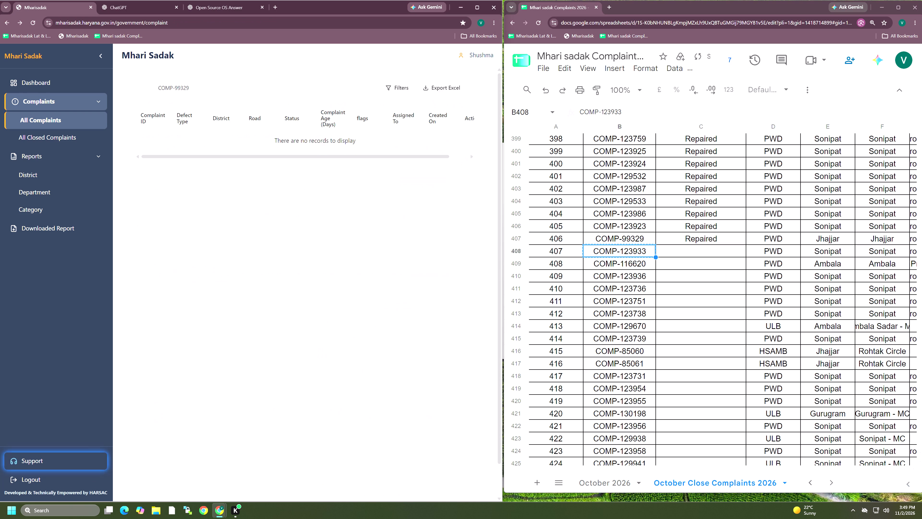
{"action": "left_click_drag", "start_coordinate": [193, 87], "coordinate": [130, 109]}
{"action": "key", "text": "ctrl+v"}
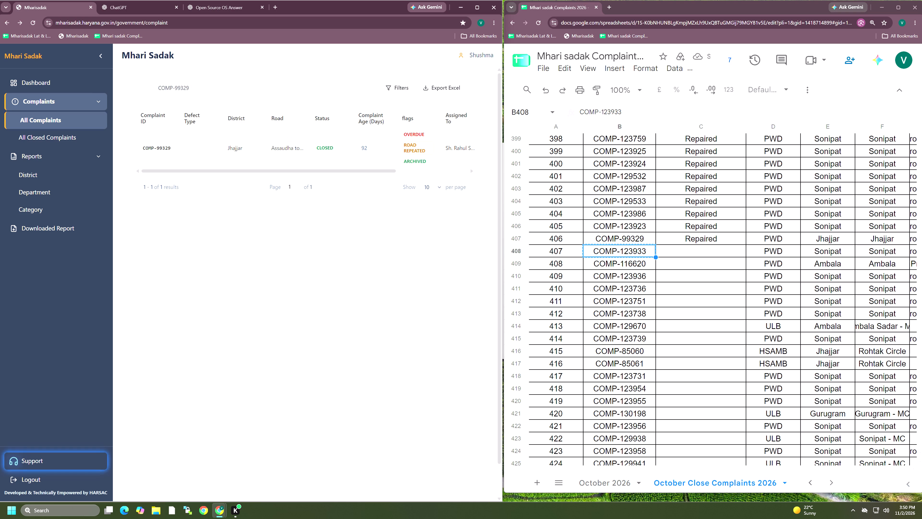
{"action": "left_click", "coordinate": [282, 151]}
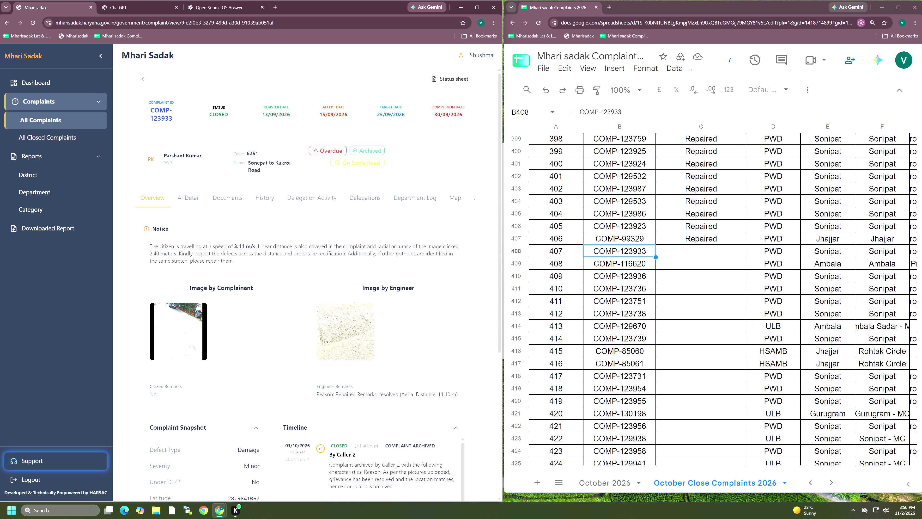
{"action": "left_click", "coordinate": [688, 253]}
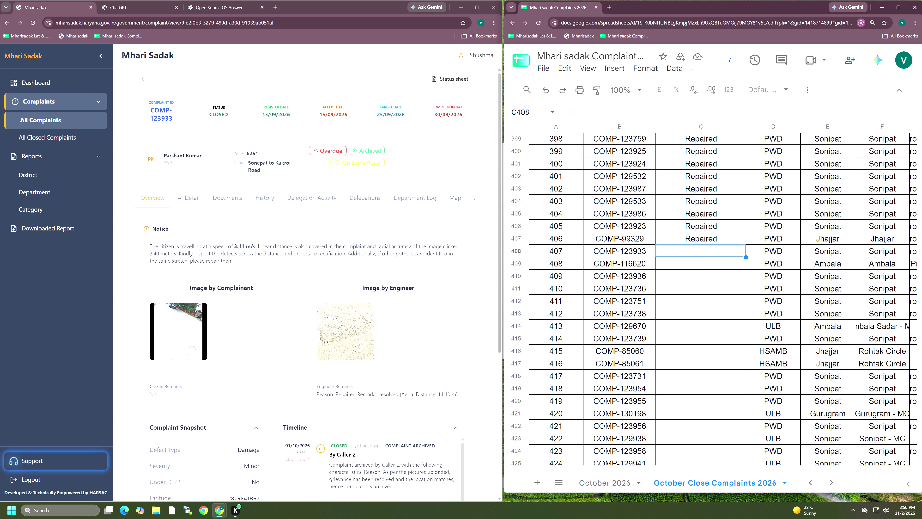
{"action": "key", "text": "ctrl+d"}
{"action": "left_click", "coordinate": [631, 266]}
{"action": "key", "text": "ctrl+c"}
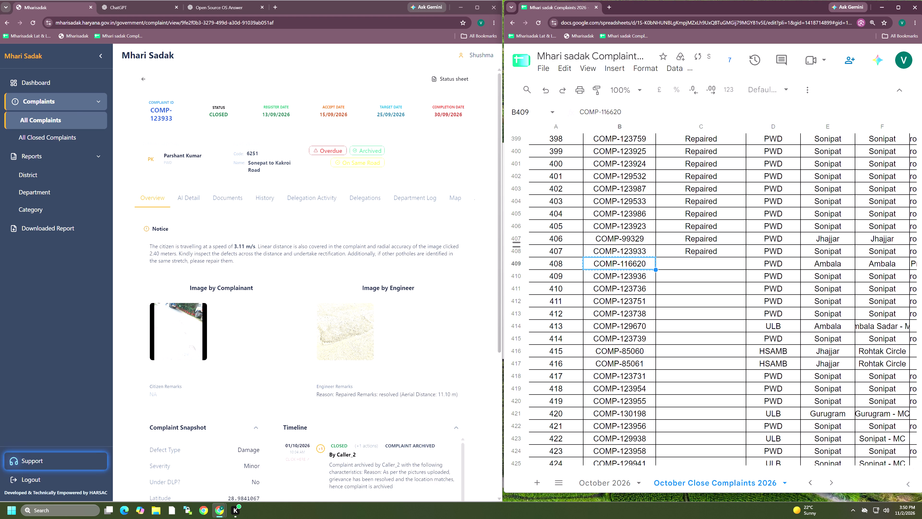
{"action": "left_click", "coordinate": [142, 77]}
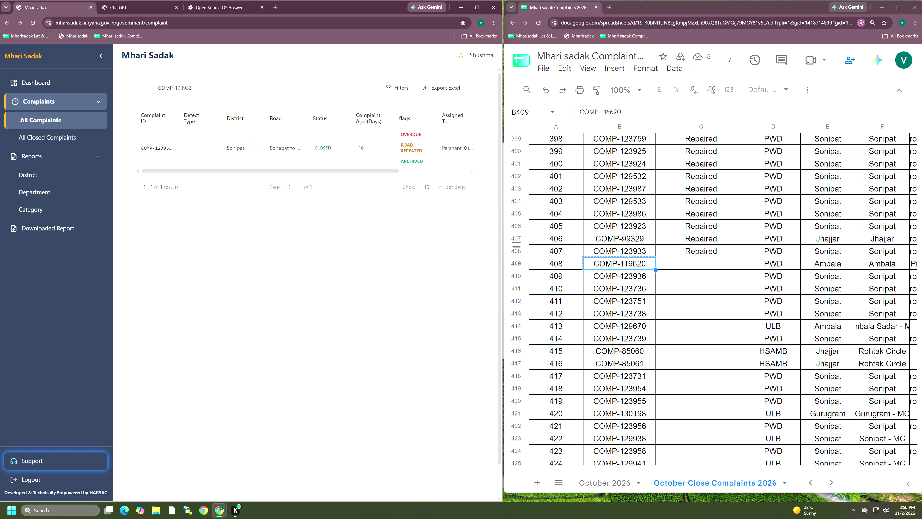
{"action": "left_click_drag", "start_coordinate": [198, 89], "coordinate": [124, 103]}
{"action": "key", "text": "ctrl+v"}
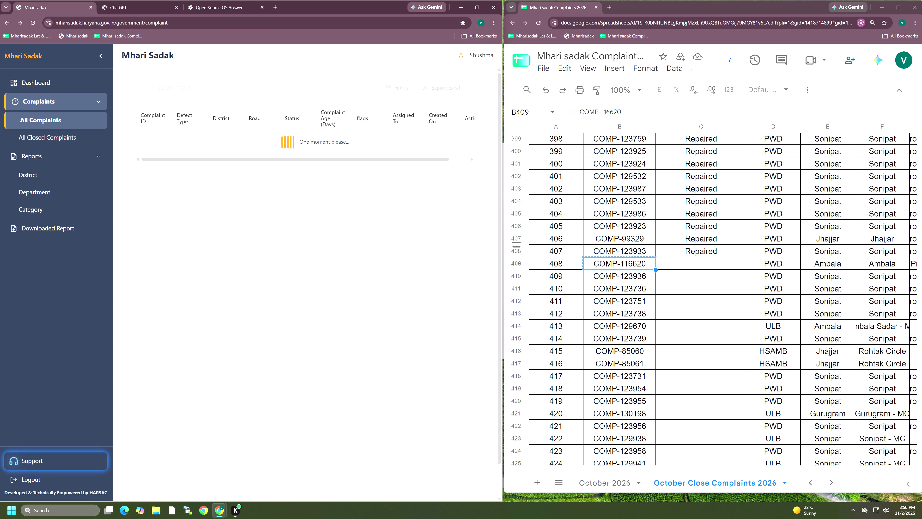
{"action": "left_click", "coordinate": [278, 157]}
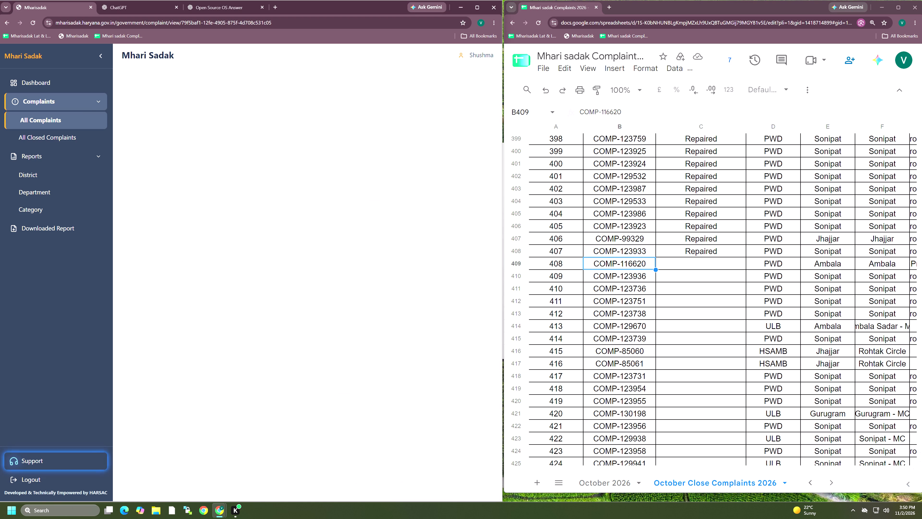
{"action": "scroll", "coordinate": [344, 392], "scroll_direction": "down", "scroll_amount": 4}
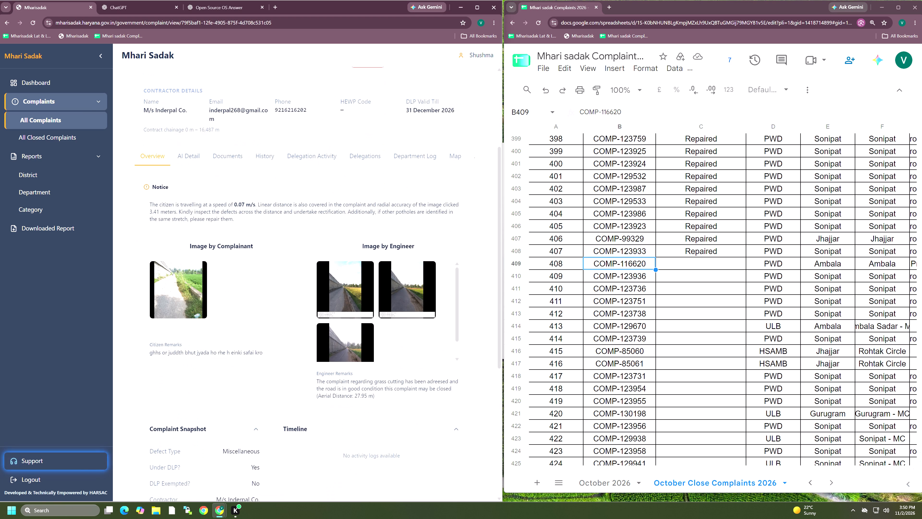
{"action": "left_click_drag", "start_coordinate": [317, 383], "coordinate": [380, 401]}
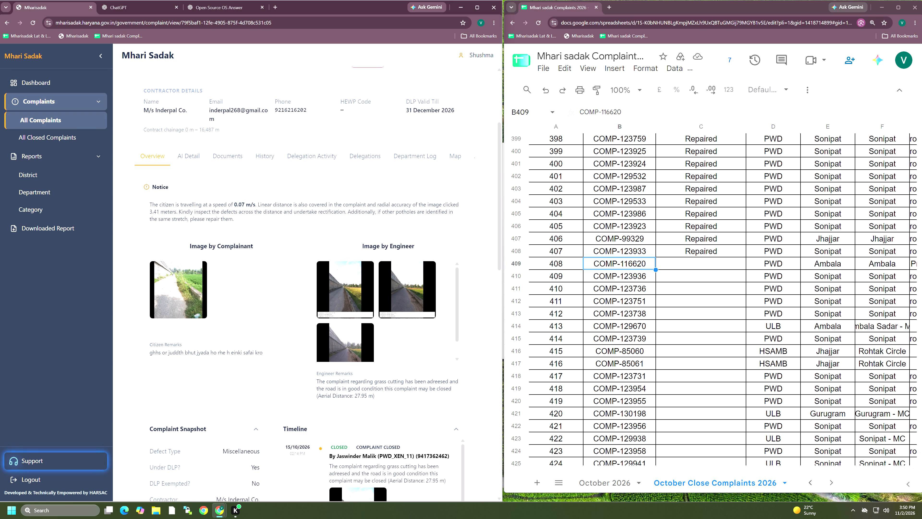
{"action": "key", "text": "ctrl+c"}
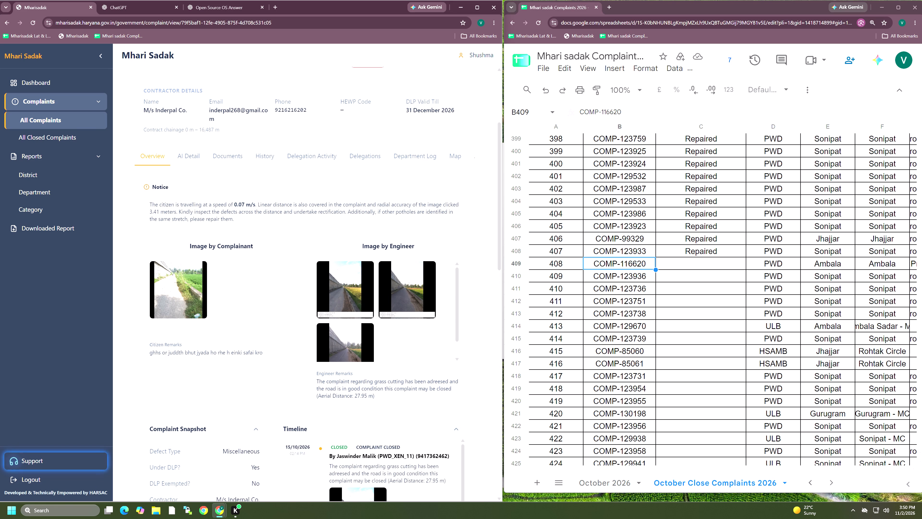
{"action": "left_click", "coordinate": [698, 265]}
{"action": "key", "text": "ctrl+v"}
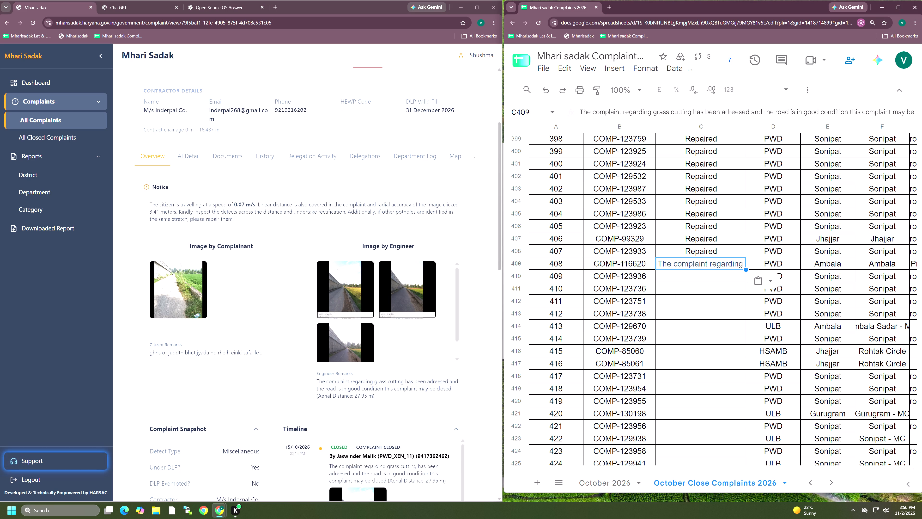
{"action": "left_click", "coordinate": [637, 279]}
{"action": "key", "text": "ctrl+c"}
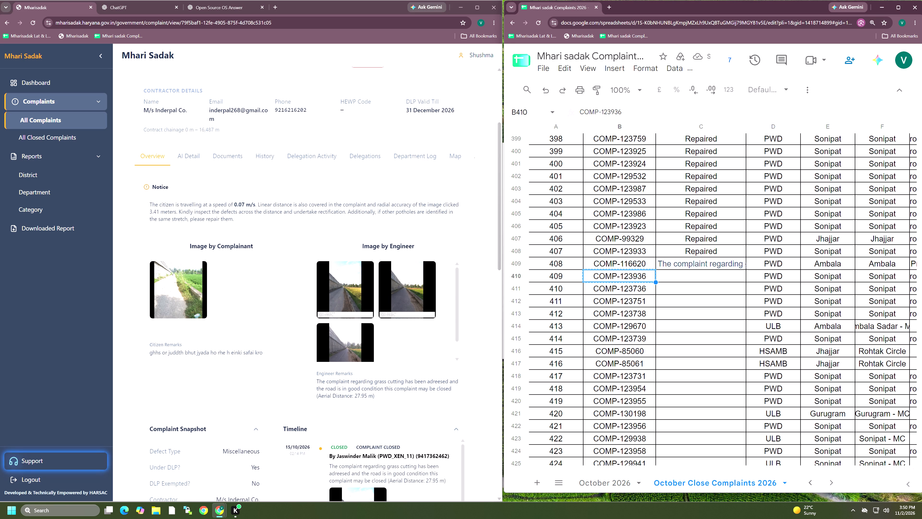
{"action": "scroll", "coordinate": [237, 158], "scroll_direction": "up", "scroll_amount": 8}
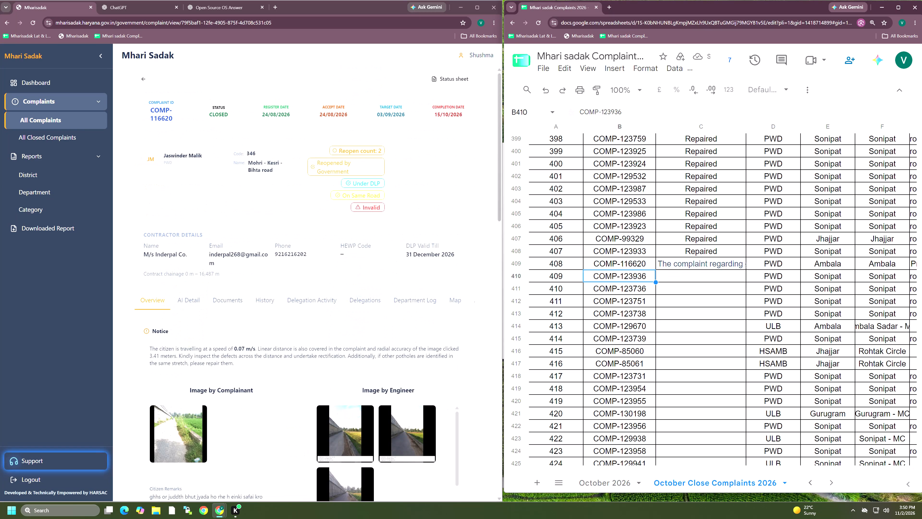
{"action": "left_click", "coordinate": [144, 78]}
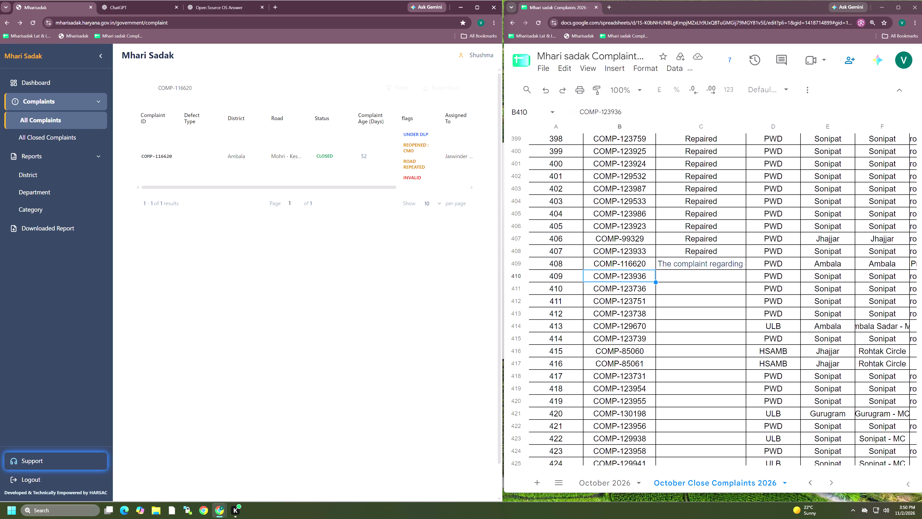
{"action": "left_click_drag", "start_coordinate": [197, 87], "coordinate": [139, 102]}
{"action": "key", "text": "ctrl+v"}
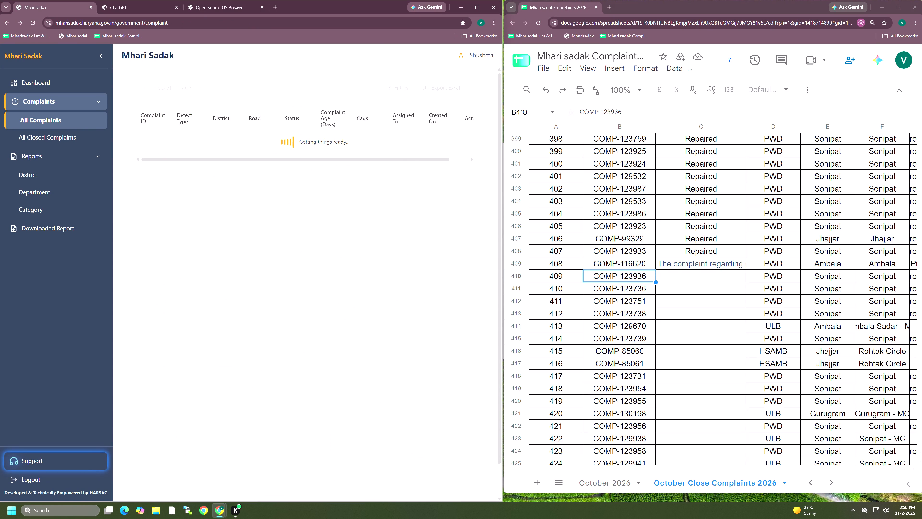
{"action": "left_click", "coordinate": [254, 149]}
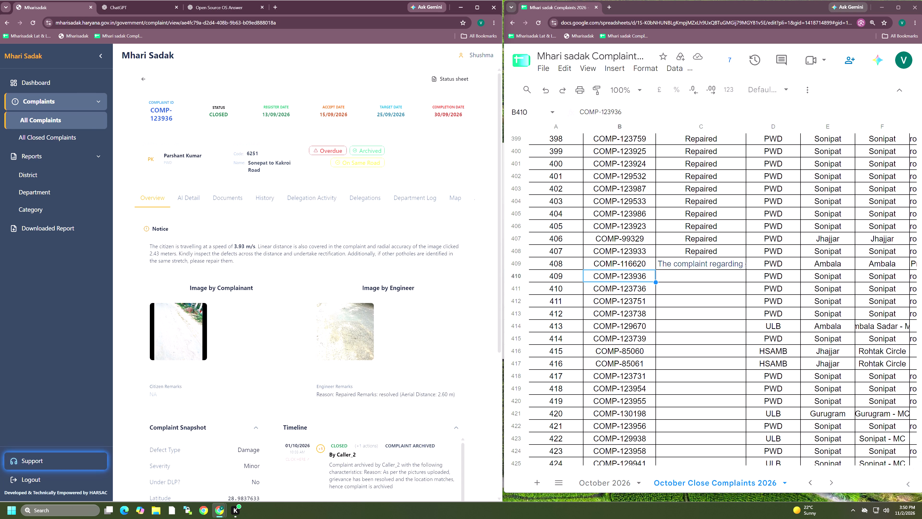
{"action": "left_click", "coordinate": [701, 251]}
{"action": "key", "text": "ctrl+c"}
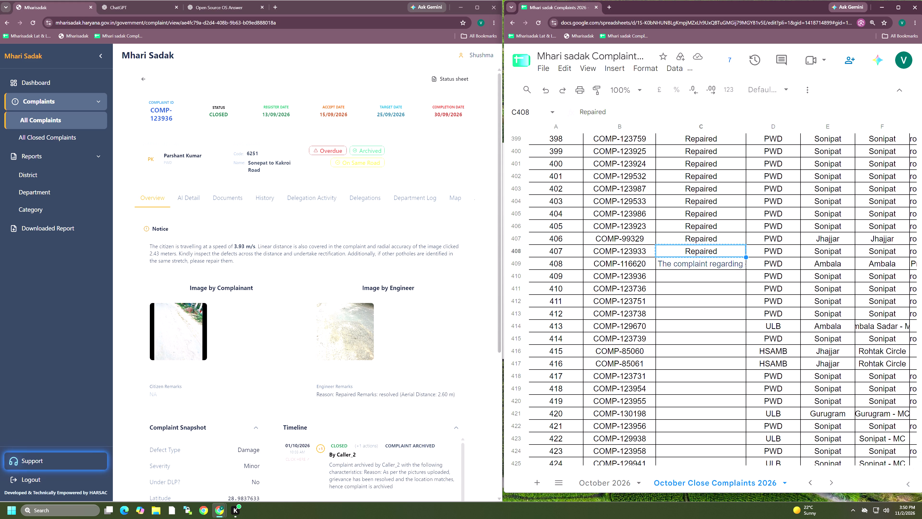
{"action": "left_click", "coordinate": [678, 274]}
{"action": "key", "text": "ctrl+v"}
Reopen complaint COMP-123936 in the portal and fill COMP-123736's column C cell with Repaired from the row above.
{"action": "left_click", "coordinate": [643, 290]}
{"action": "key", "text": "ctrl+c"}
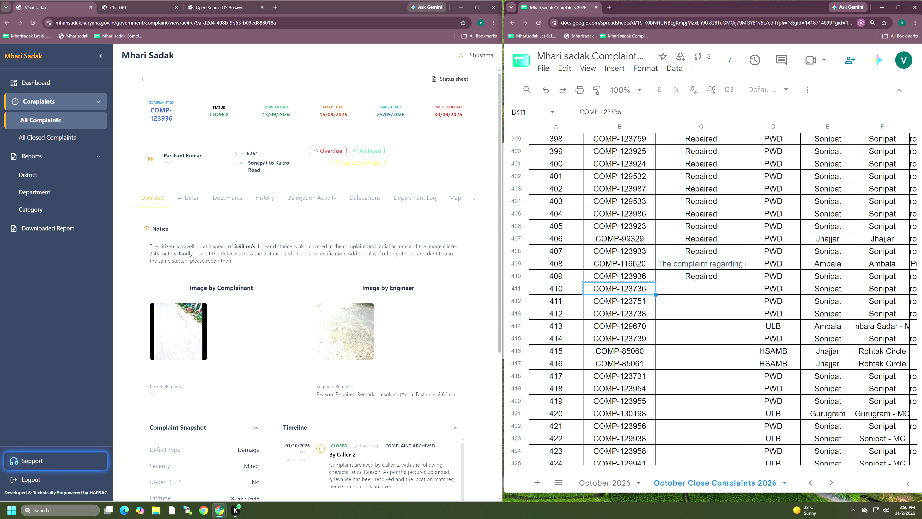
{"action": "left_click", "coordinate": [146, 81]}
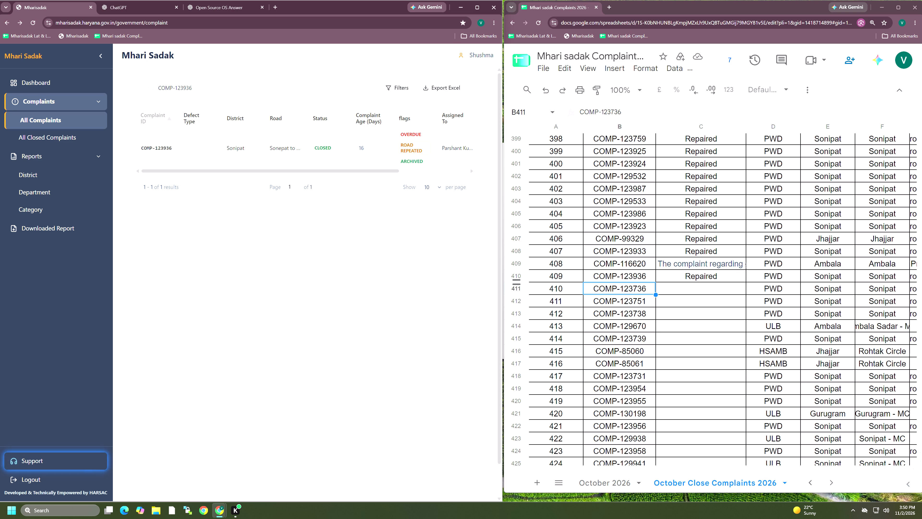
{"action": "left_click", "coordinate": [240, 154]}
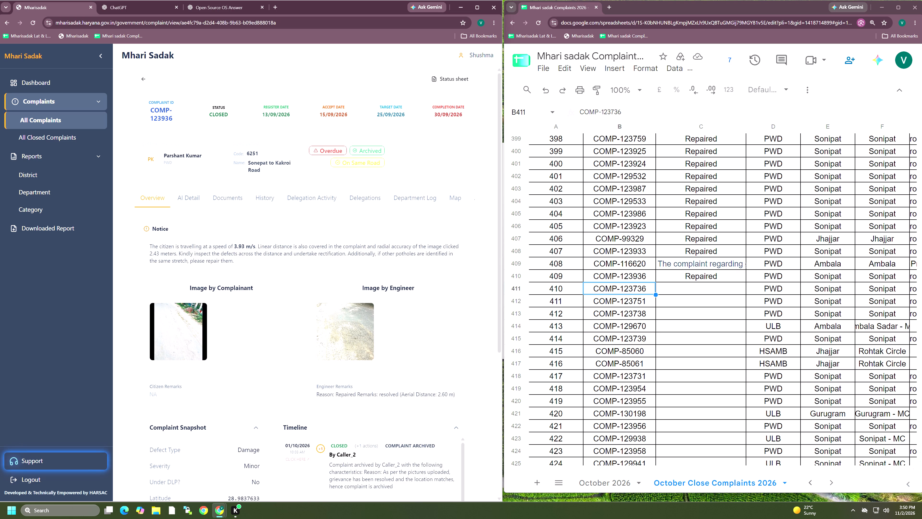
{"action": "left_click", "coordinate": [686, 286]}
{"action": "key", "text": "ctrl+d"}
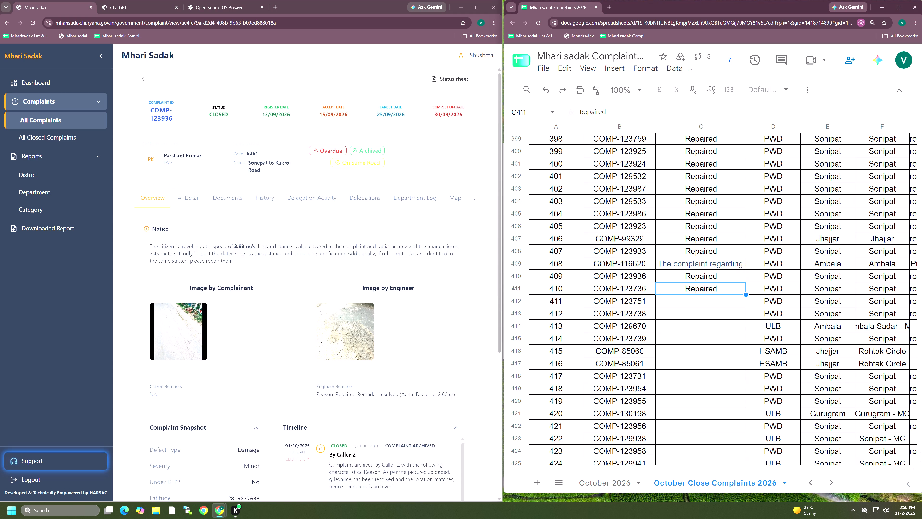
{"action": "left_click", "coordinate": [631, 303]}
{"action": "key", "text": "ctrl+c"}
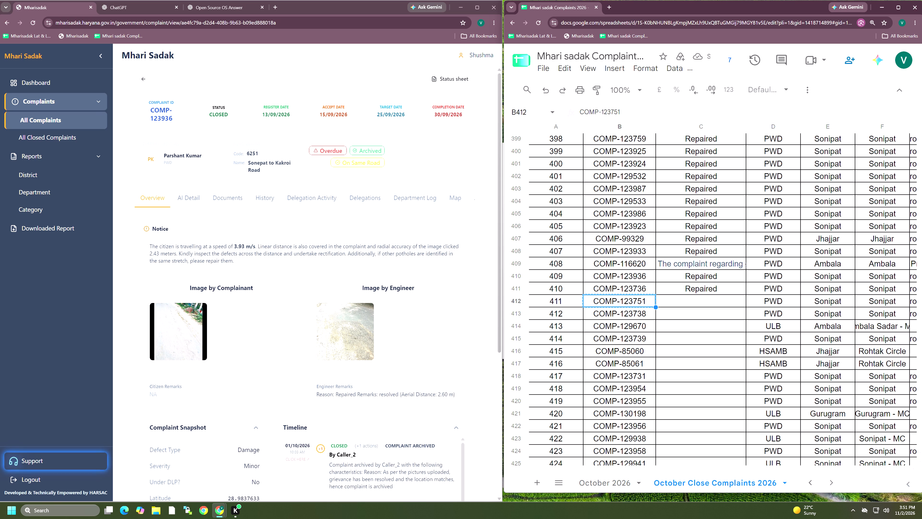
{"action": "scroll", "coordinate": [715, 304], "scroll_direction": "down", "scroll_amount": 4}
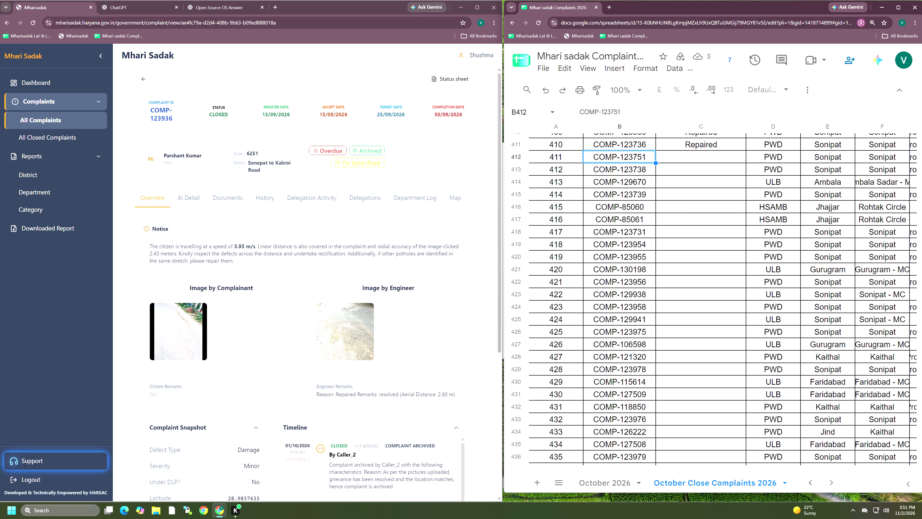
{"action": "scroll", "coordinate": [197, 125], "scroll_direction": "up", "scroll_amount": 3}
{"action": "left_click", "coordinate": [143, 79]}
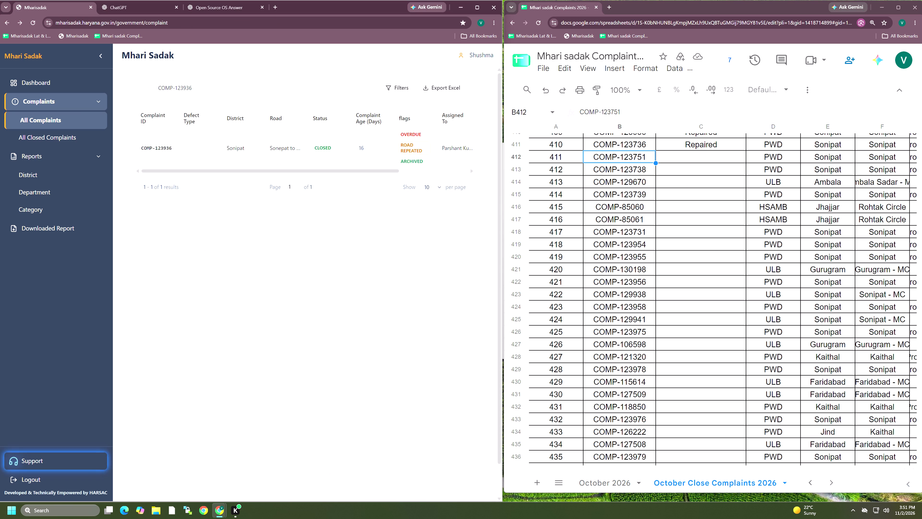
{"action": "left_click_drag", "start_coordinate": [198, 88], "coordinate": [115, 117]}
{"action": "key", "text": "ctrl+v"}
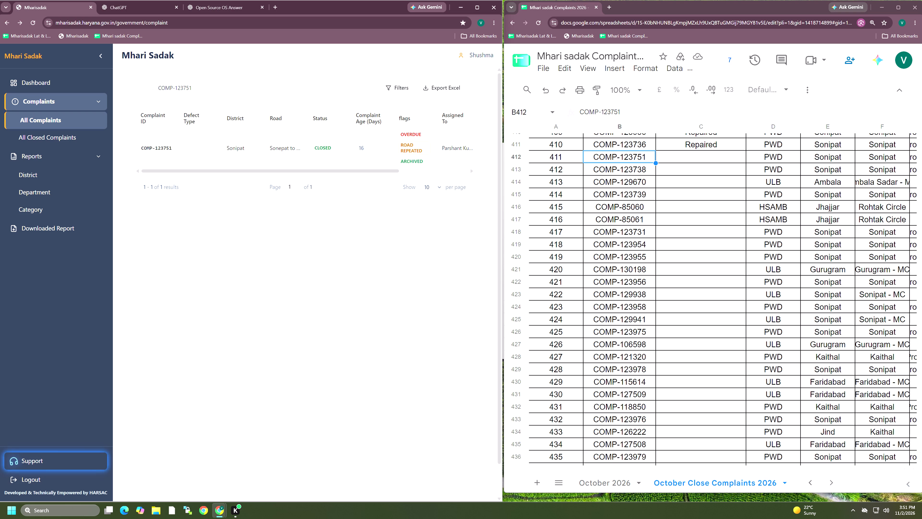
{"action": "left_click", "coordinate": [699, 160]}
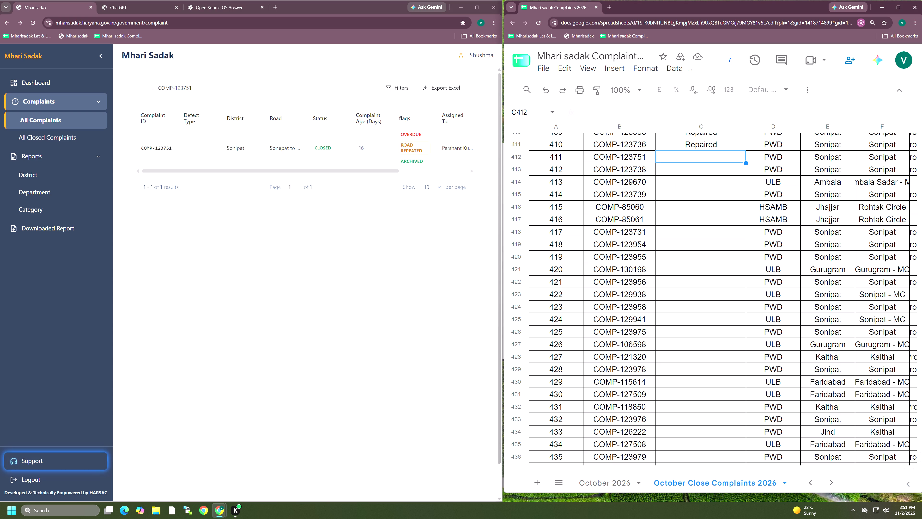
{"action": "key", "text": "ctrl+v"}
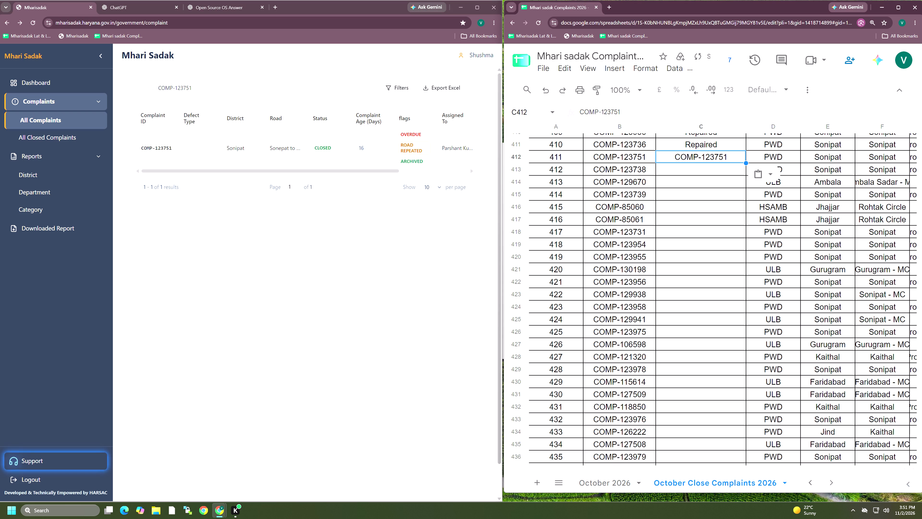
{"action": "left_click", "coordinate": [700, 146]}
{"action": "key", "text": "ctrl+c"}
{"action": "left_click", "coordinate": [709, 158]}
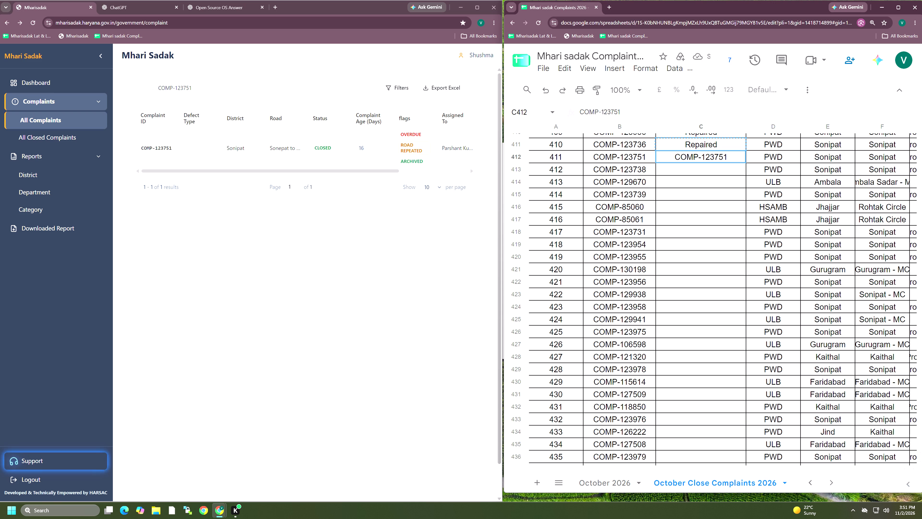
{"action": "key", "text": "ctrl+v"}
{"action": "left_click", "coordinate": [638, 170]}
{"action": "key", "text": "ctrl+c"}
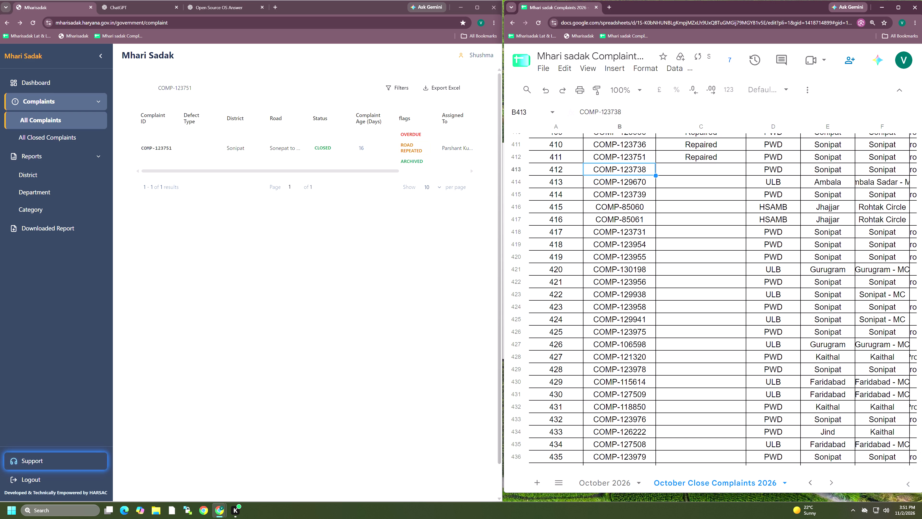
{"action": "left_click_drag", "start_coordinate": [193, 89], "coordinate": [127, 109]}
{"action": "key", "text": "ctrl+v"}
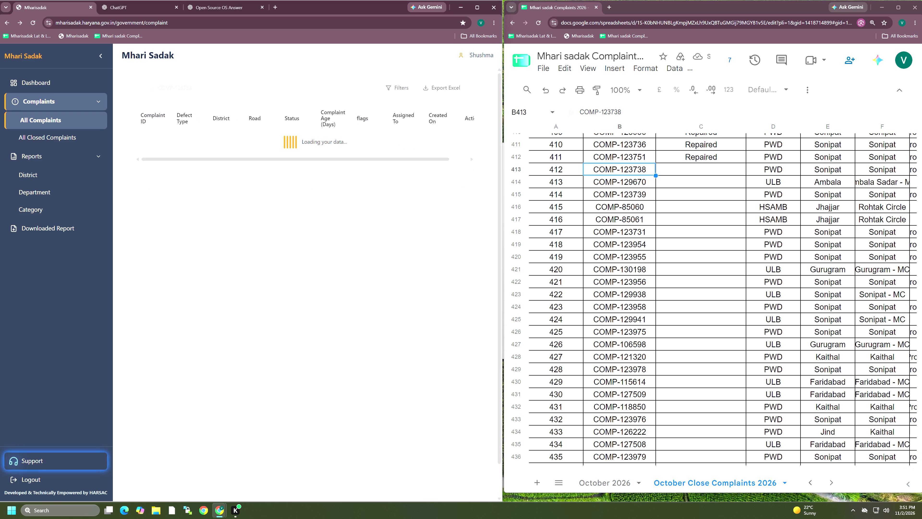
{"action": "left_click", "coordinate": [273, 157]}
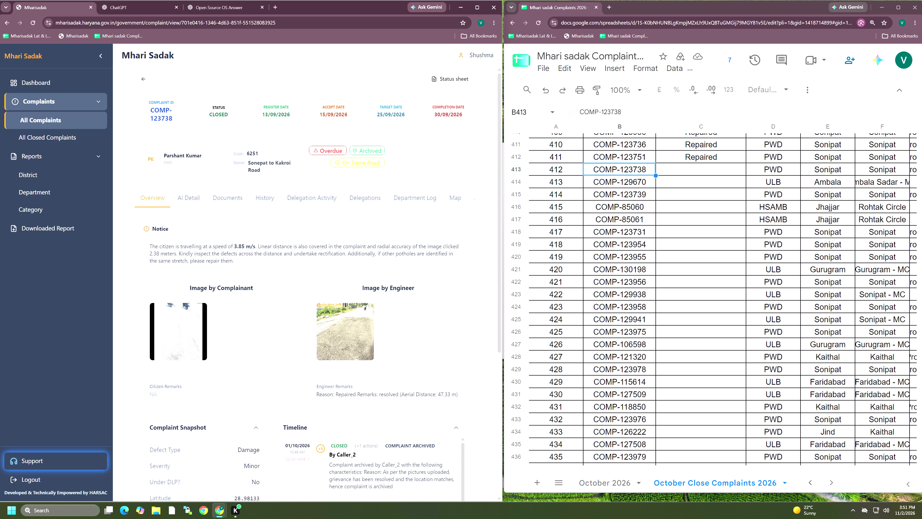
{"action": "left_click", "coordinate": [700, 171]}
{"action": "key", "text": "ctrl+d"}
Look up complaint COMP-129670 in the portal and copy its engineer remarks, "not related to Pot holes (Aerial Distance: 28.44 m)", into column C.
{"action": "left_click", "coordinate": [637, 187]}
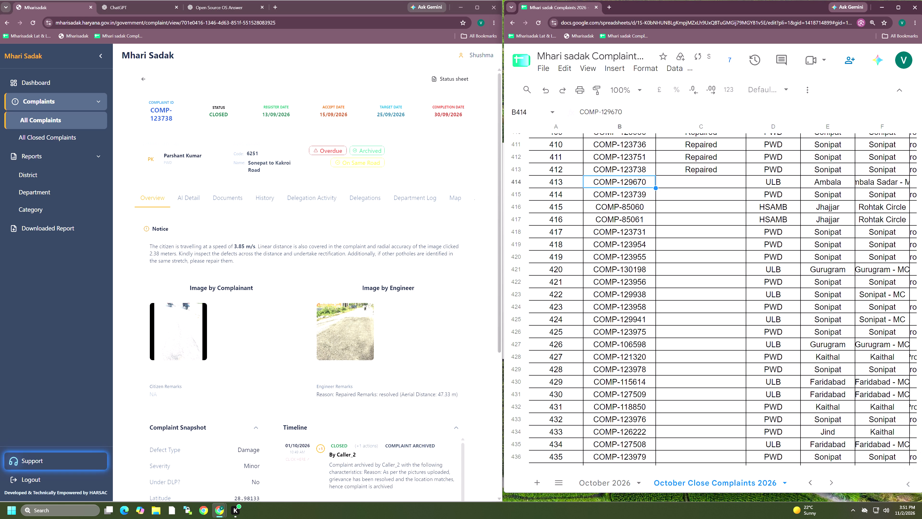
{"action": "key", "text": "ctrl+c"}
{"action": "left_click", "coordinate": [146, 79]}
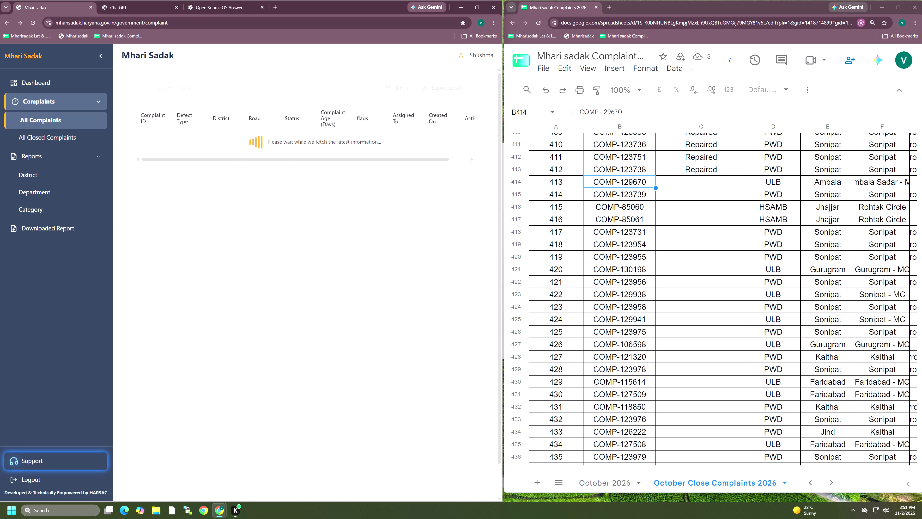
{"action": "left_click_drag", "start_coordinate": [196, 89], "coordinate": [135, 111]}
{"action": "key", "text": "ctrl+v"}
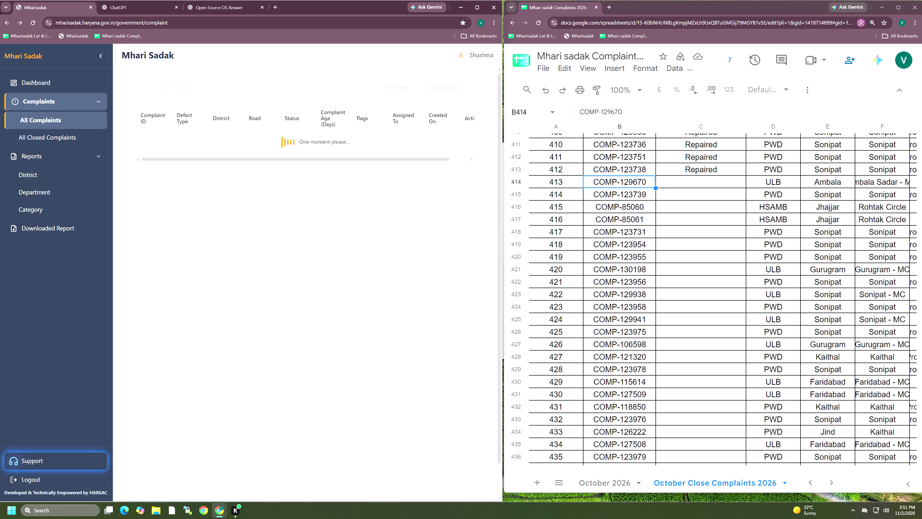
{"action": "left_click", "coordinate": [283, 143]}
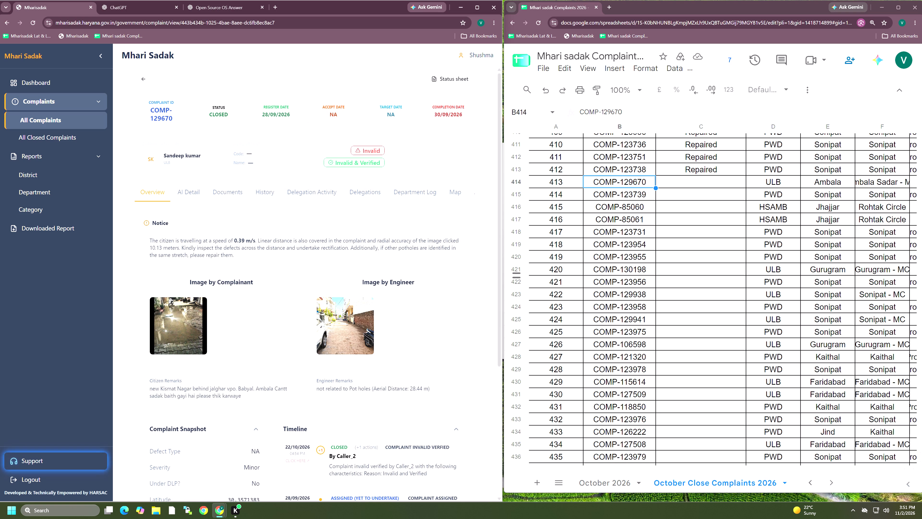
{"action": "left_click_drag", "start_coordinate": [316, 390], "coordinate": [439, 387]}
{"action": "key", "text": "ctrl+c"}
{"action": "left_click", "coordinate": [692, 185]}
{"action": "key", "text": "ctrl+v"}
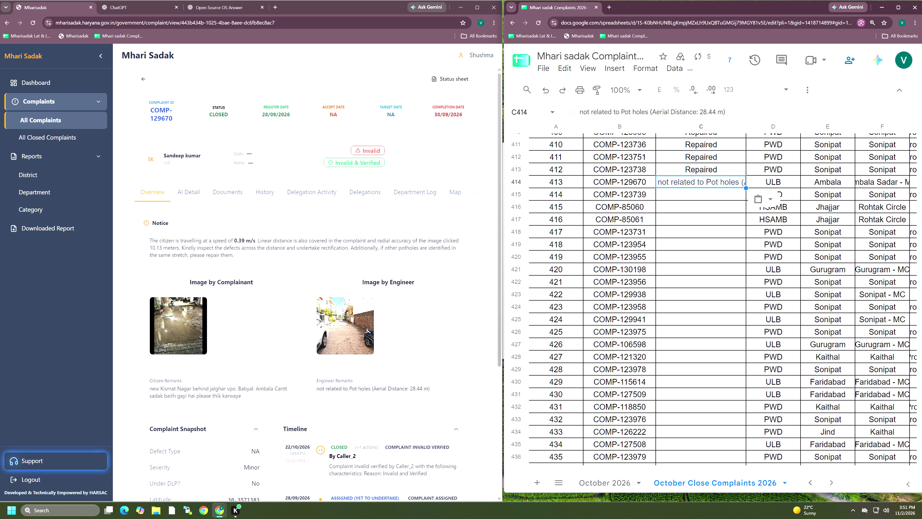
Look up complaint COMP-123739 in the portal and enter Repaired in its column C cell.
{"action": "left_click", "coordinate": [648, 196]}
{"action": "key", "text": "ctrl+c"}
{"action": "left_click", "coordinate": [146, 79]}
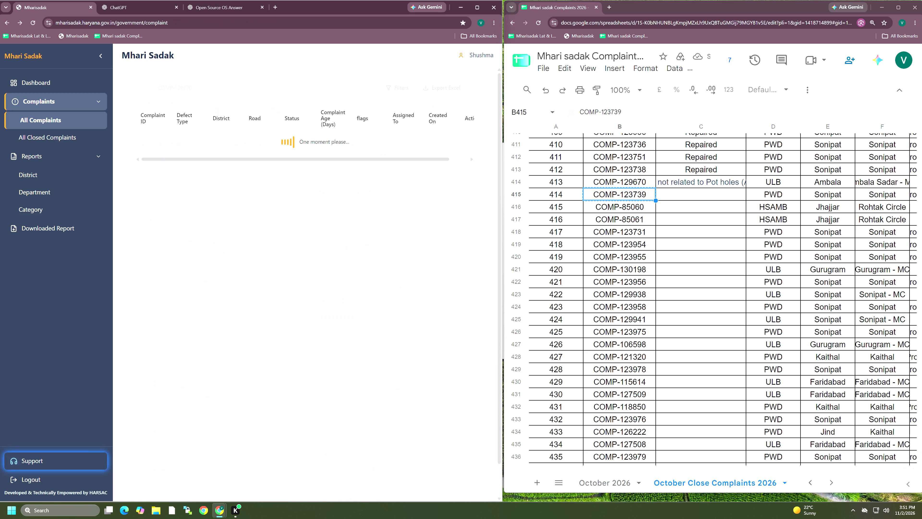
{"action": "left_click_drag", "start_coordinate": [197, 91], "coordinate": [131, 114]}
{"action": "key", "text": "ctrl+v"}
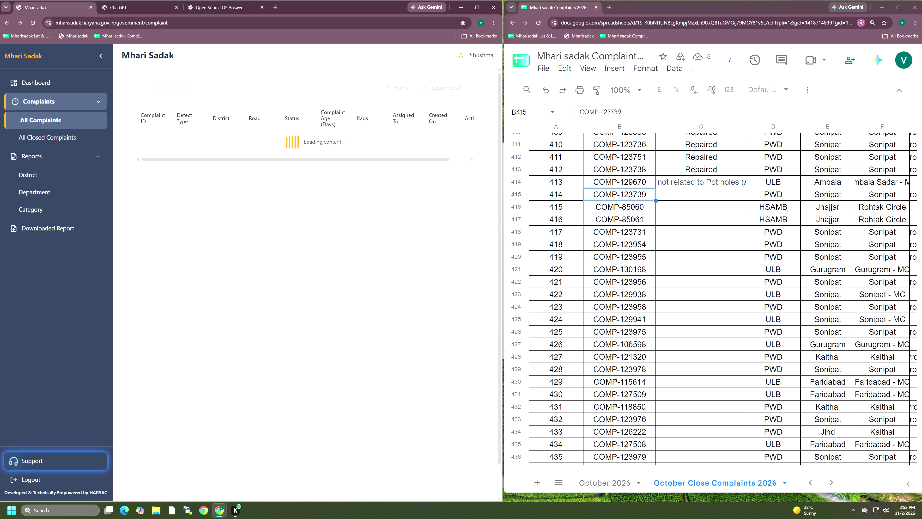
{"action": "left_click", "coordinate": [252, 148]}
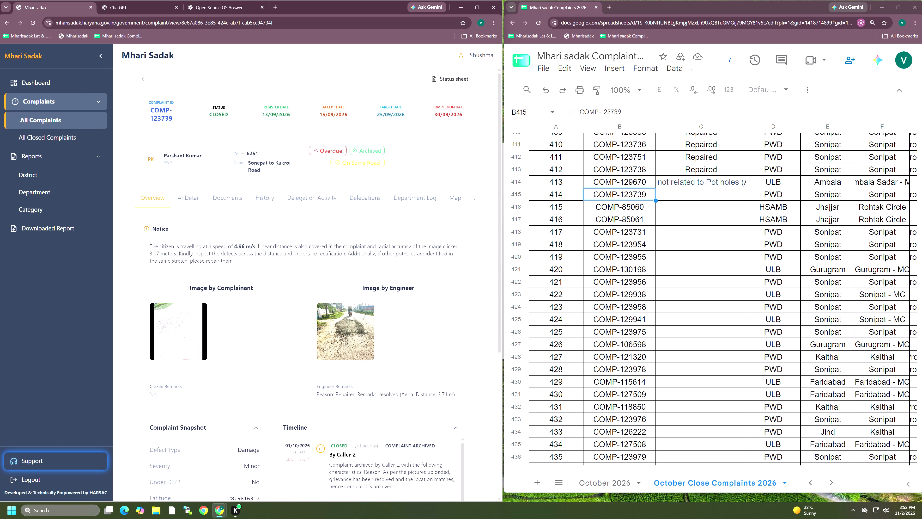
{"action": "left_click", "coordinate": [695, 196]}
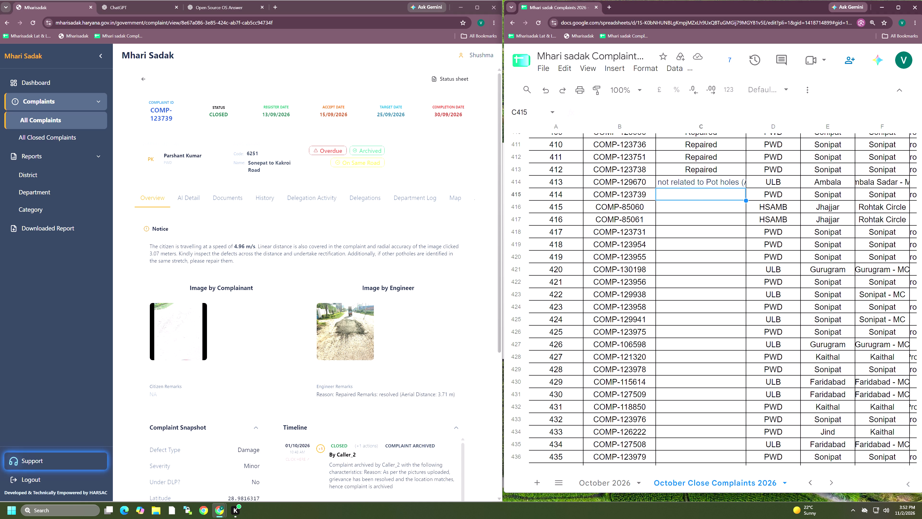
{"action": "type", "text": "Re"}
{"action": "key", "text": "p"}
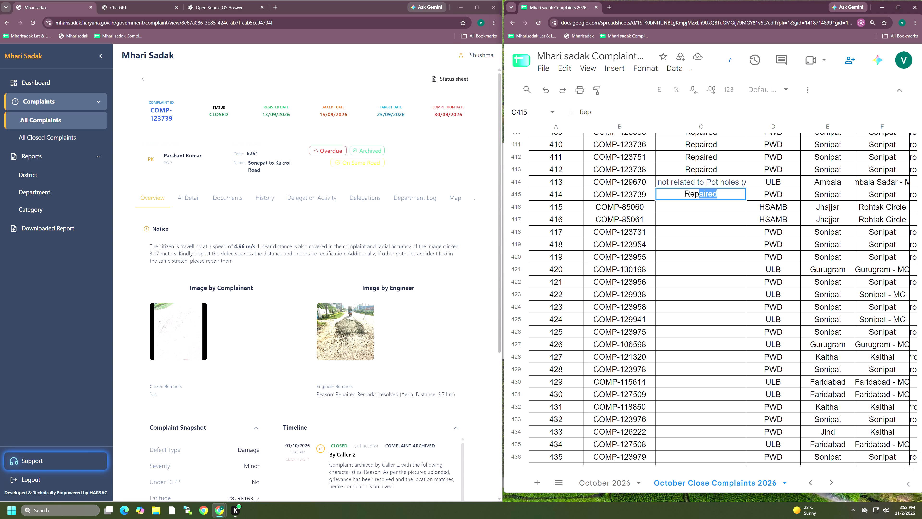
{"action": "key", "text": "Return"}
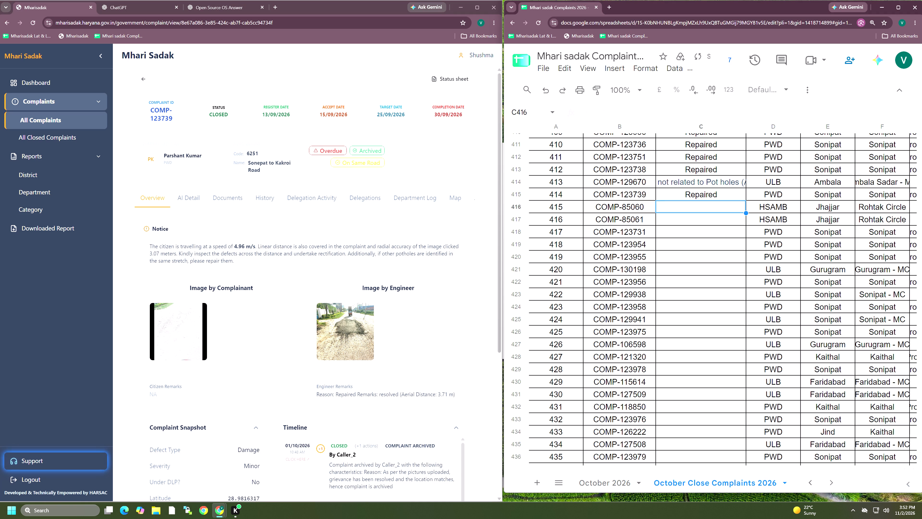
Look up complaint COMP-85060 in the portal and fill its column C cell with Repaired from the row above.
{"action": "left_click", "coordinate": [614, 208]}
{"action": "key", "text": "ctrl+c"}
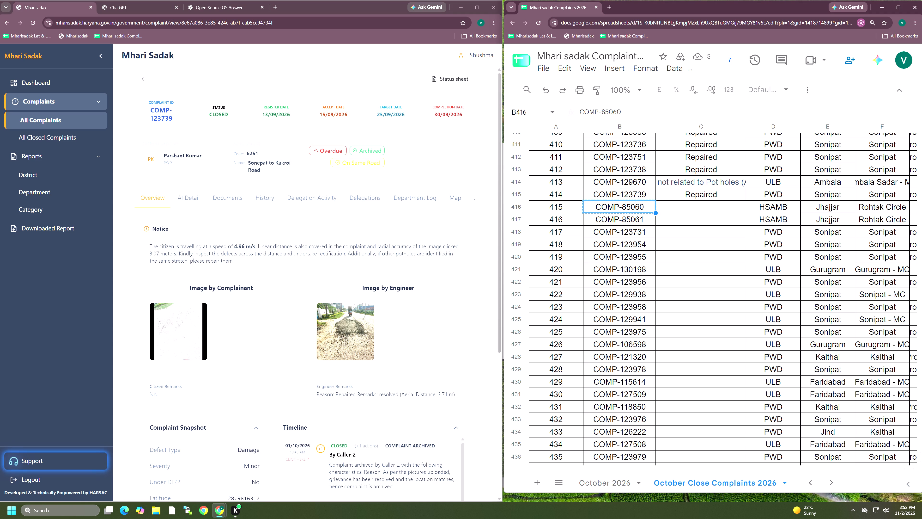
{"action": "left_click", "coordinate": [141, 77]}
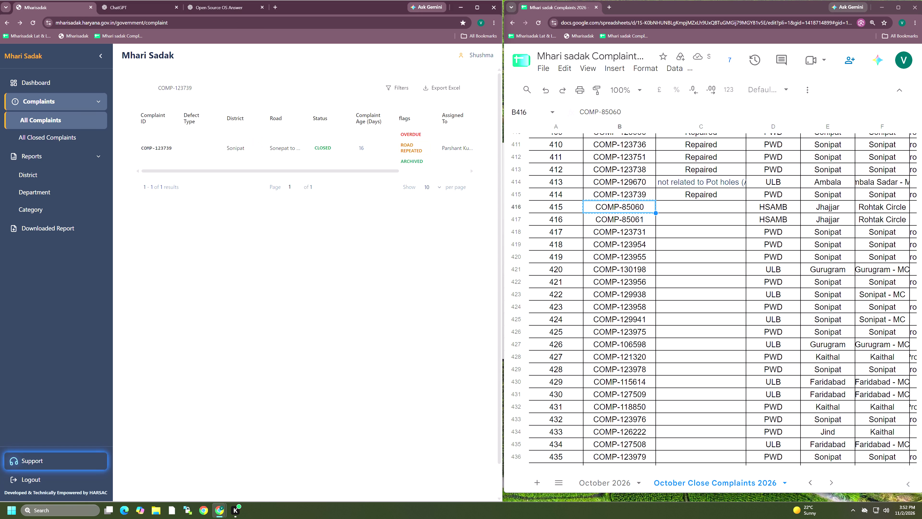
{"action": "left_click_drag", "start_coordinate": [197, 87], "coordinate": [126, 108]}
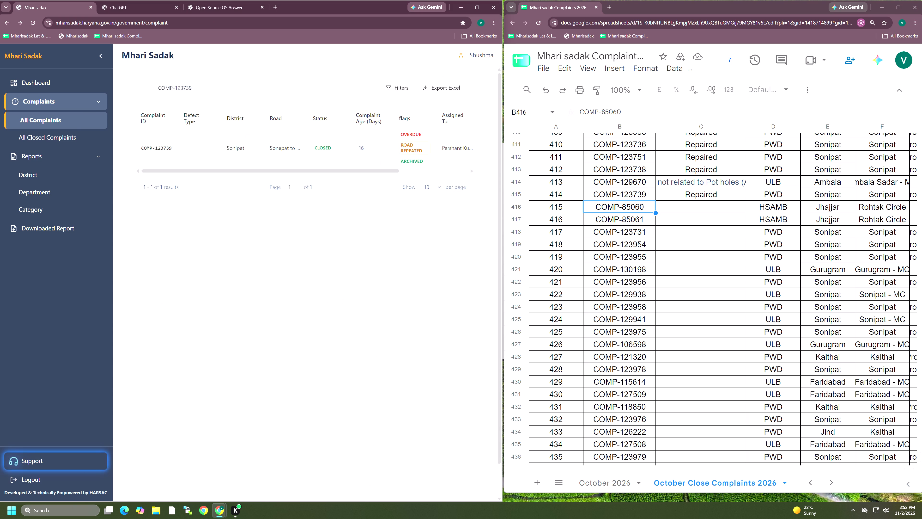
{"action": "key", "text": "ctrl+v"}
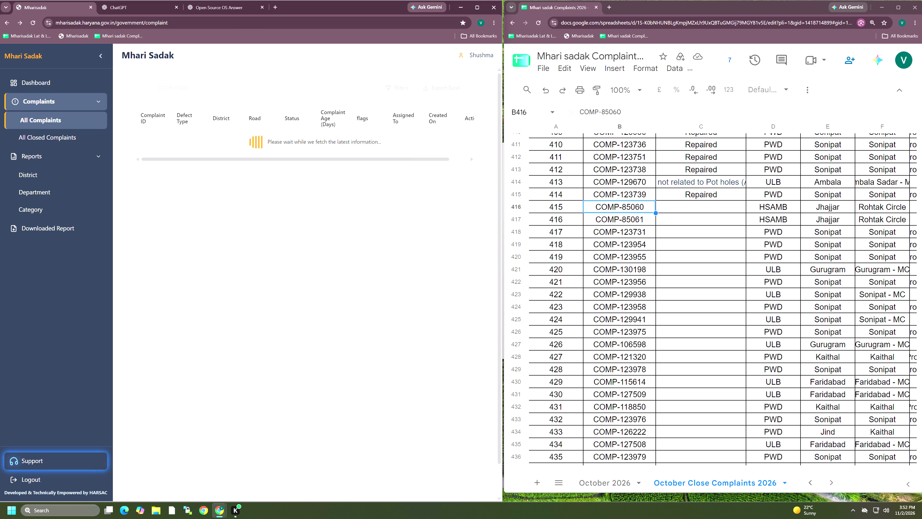
{"action": "left_click", "coordinate": [250, 147]}
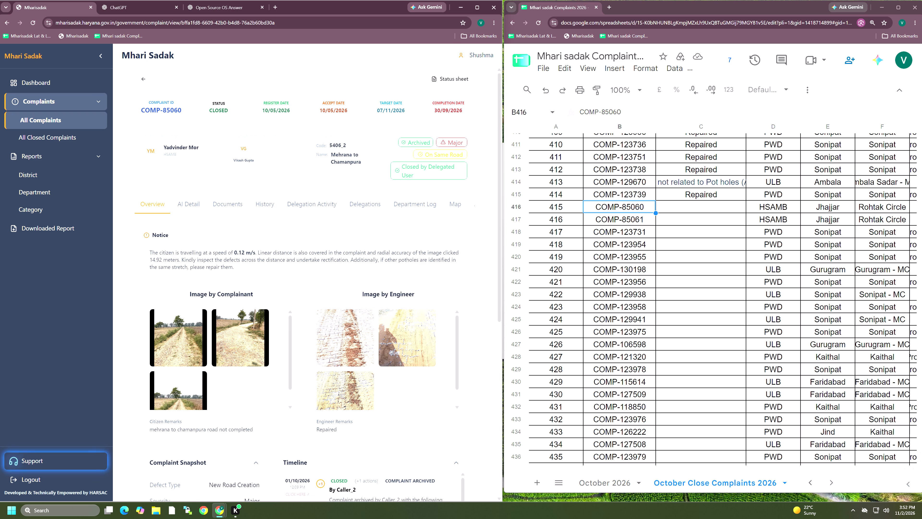
{"action": "left_click", "coordinate": [698, 209]}
{"action": "key", "text": "ctrl+d"}
{"action": "left_click", "coordinate": [644, 222]}
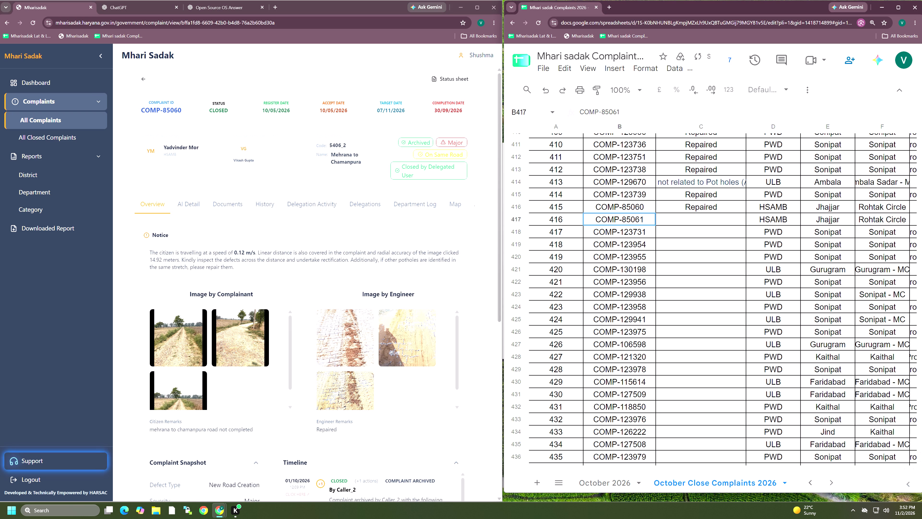
{"action": "key", "text": "ctrl+c"}
{"action": "left_click", "coordinate": [143, 78]}
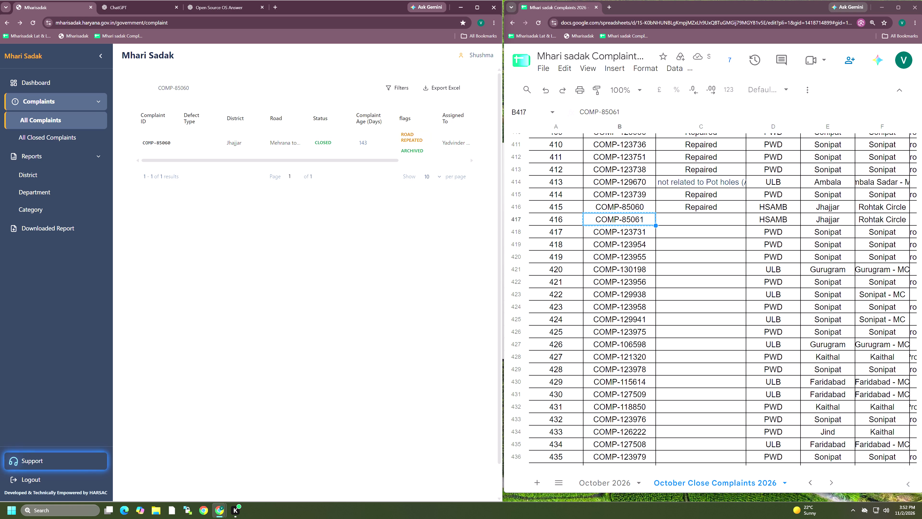
{"action": "left_click_drag", "start_coordinate": [193, 86], "coordinate": [138, 108]}
{"action": "key", "text": "ctrl+v"}
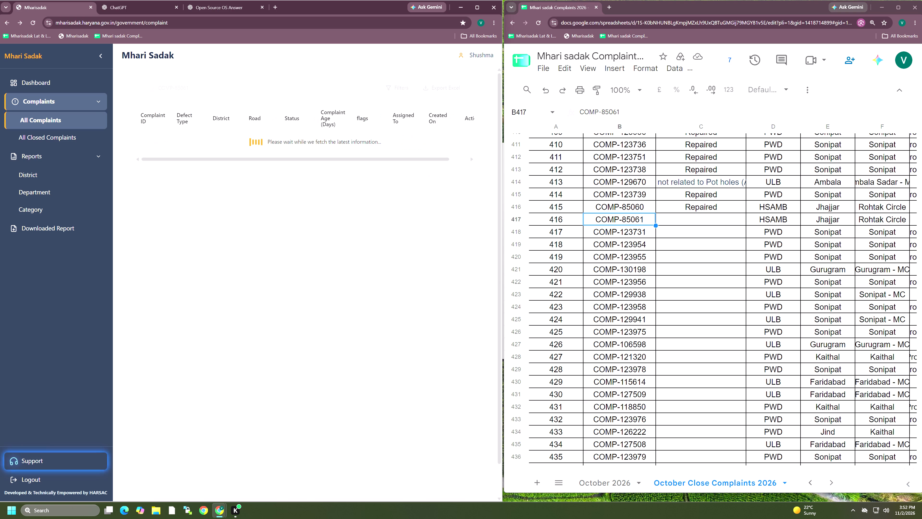
{"action": "left_click", "coordinate": [249, 137]}
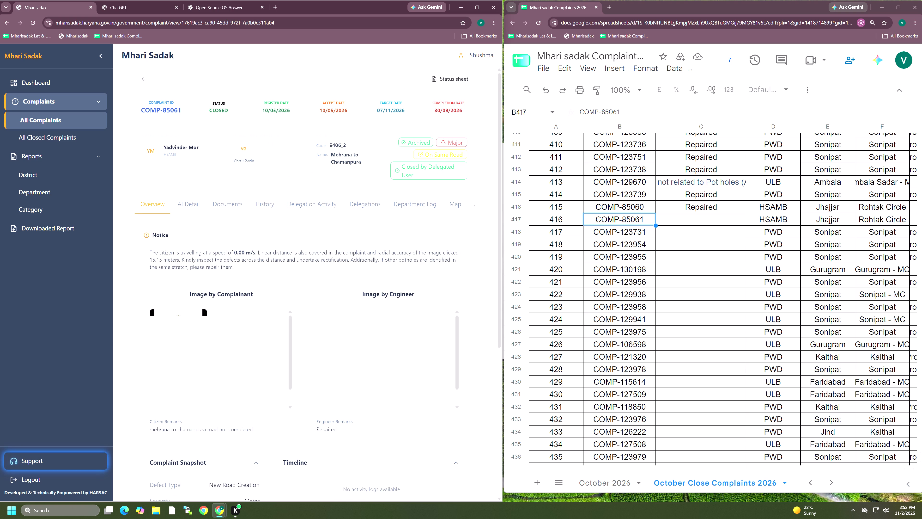
{"action": "left_click", "coordinate": [689, 219]}
{"action": "key", "text": "ctrl+d"}
Look up complaint COMP-123731 in the portal and fill its column C cell with Repaired from the row above.
{"action": "left_click", "coordinate": [643, 235]}
{"action": "key", "text": "ctrl+c"}
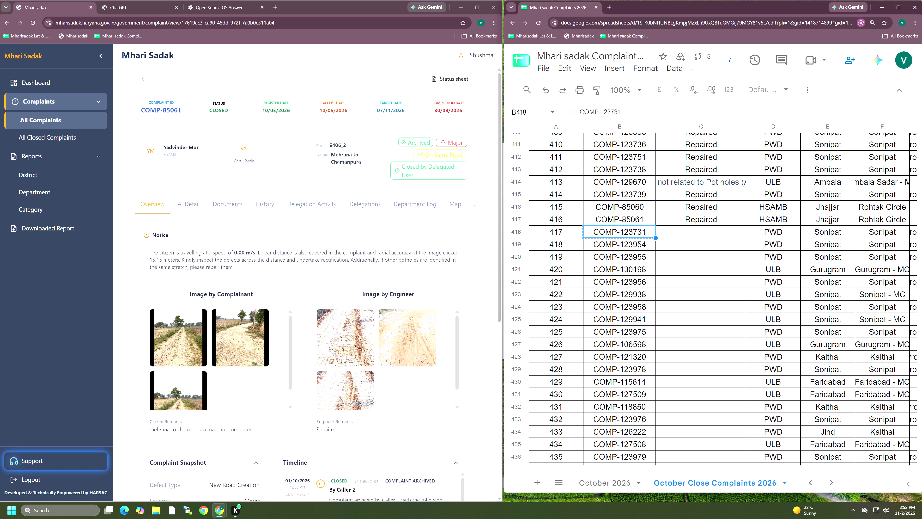
{"action": "left_click", "coordinate": [144, 78]}
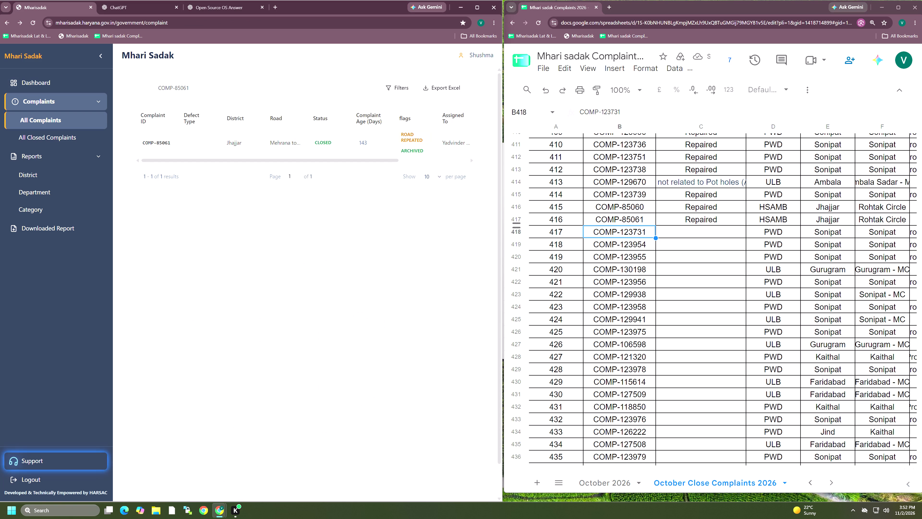
{"action": "left_click_drag", "start_coordinate": [195, 89], "coordinate": [128, 113]}
{"action": "key", "text": "ctrl+v"}
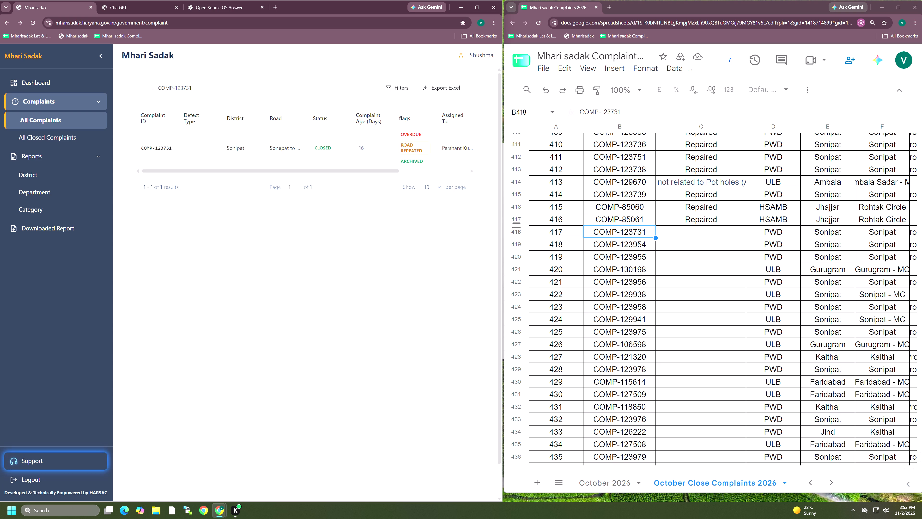
{"action": "left_click", "coordinate": [260, 156]}
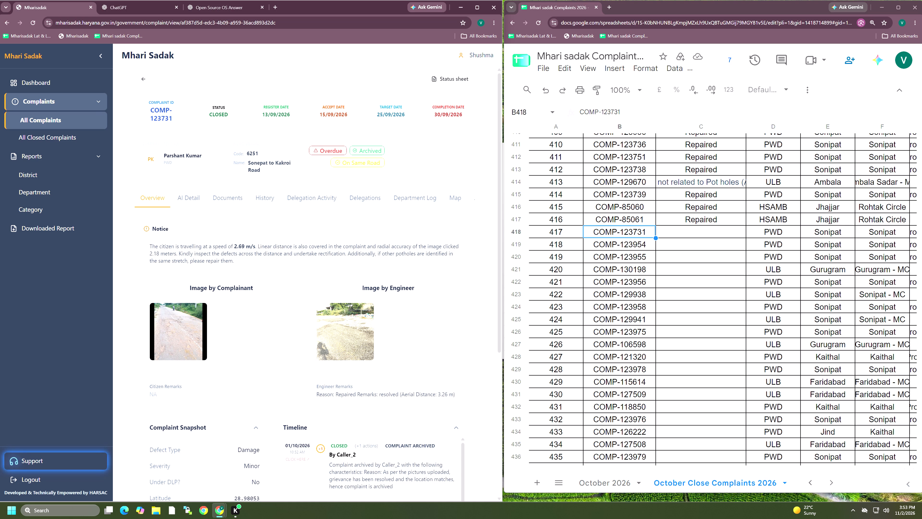
{"action": "left_click", "coordinate": [704, 233]}
{"action": "key", "text": "ctrl+d"}
Open complaint COMP-123954 in the portal and copy Repaired from the row above into its column C cell.
{"action": "left_click", "coordinate": [641, 244]}
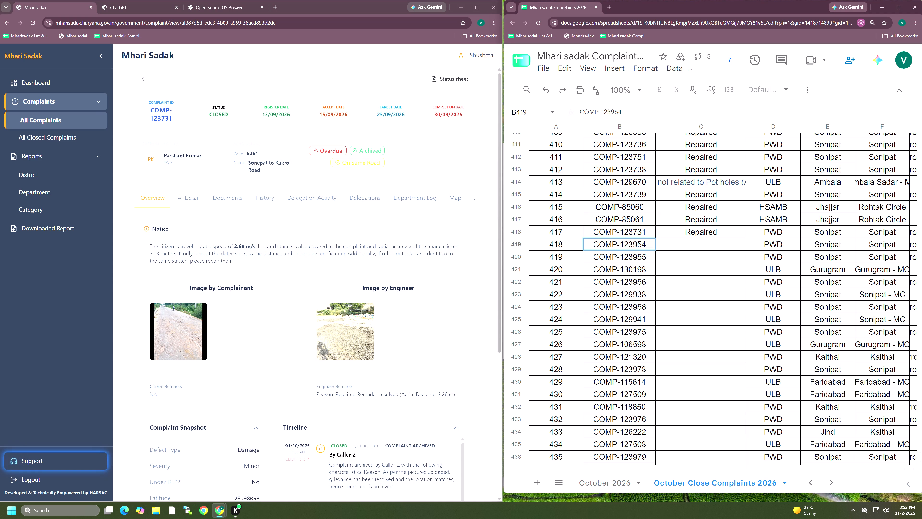
{"action": "key", "text": "ctrl+c"}
{"action": "left_click", "coordinate": [143, 75]}
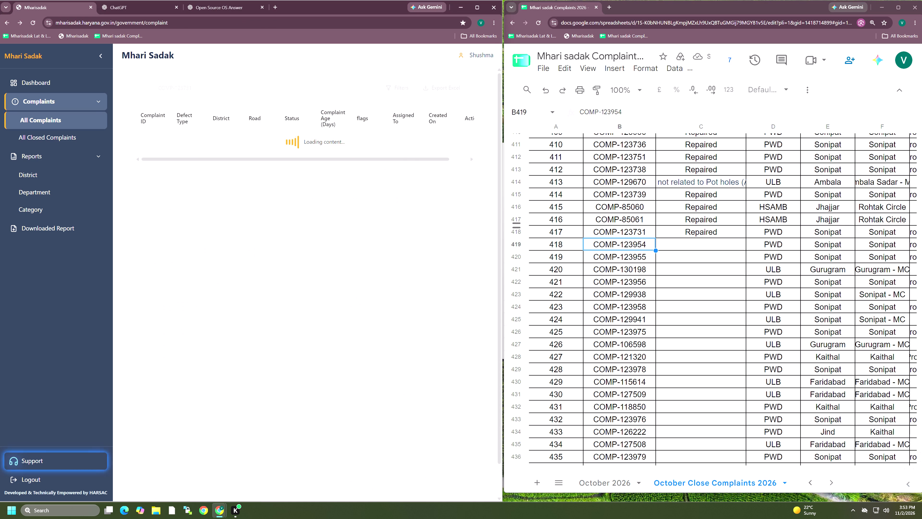
{"action": "left_click_drag", "start_coordinate": [198, 87], "coordinate": [138, 107]}
{"action": "key", "text": "ctrl+v"}
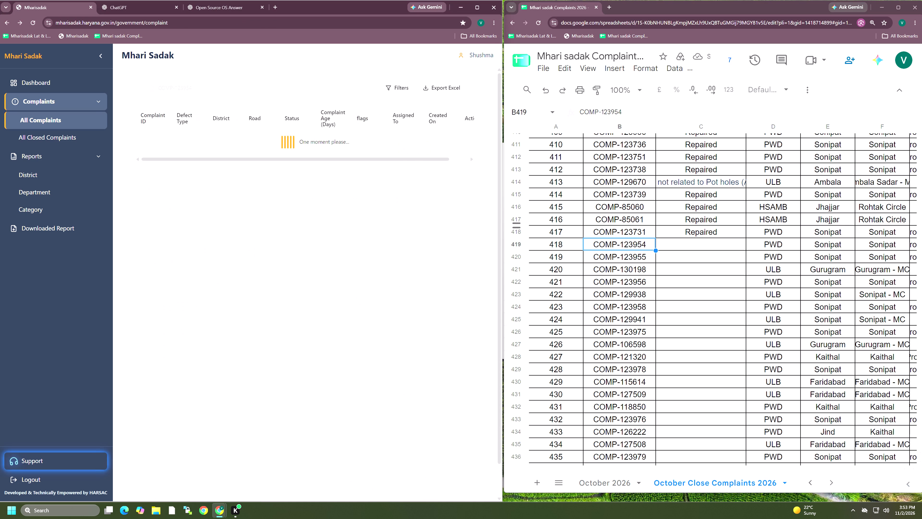
{"action": "left_click", "coordinate": [252, 148]}
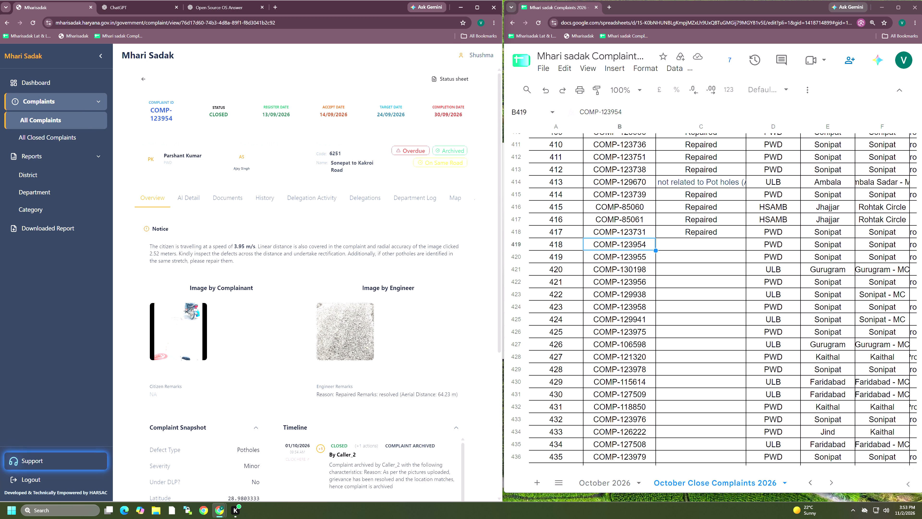
{"action": "left_click", "coordinate": [687, 247]}
{"action": "key", "text": "ctrl+d"}
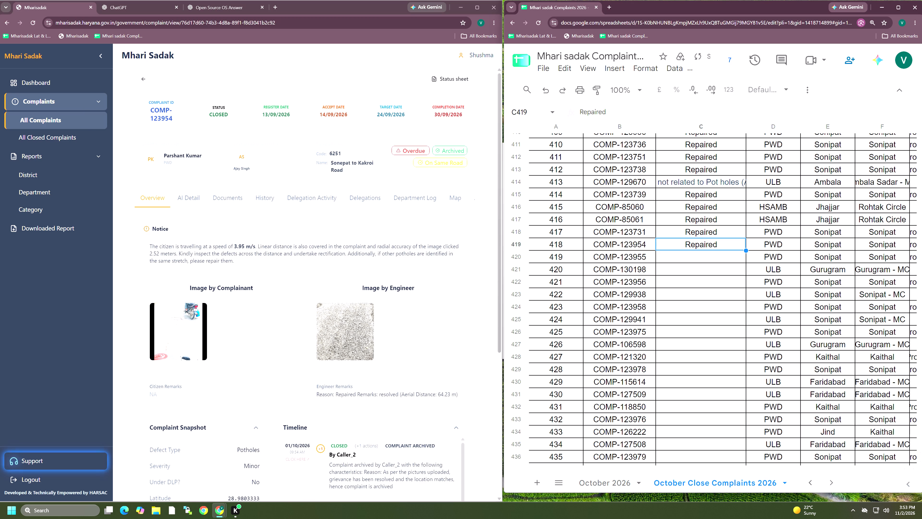
Look up complaint COMP-123955 in the portal and fill its column C cell with Repaired from the row above.
{"action": "left_click", "coordinate": [627, 254]}
{"action": "key", "text": "ctrl+c"}
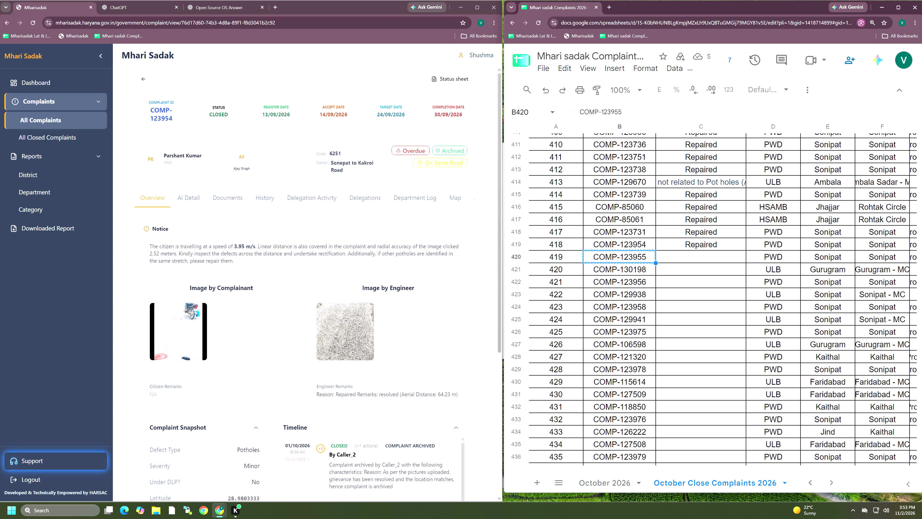
{"action": "left_click", "coordinate": [143, 81]}
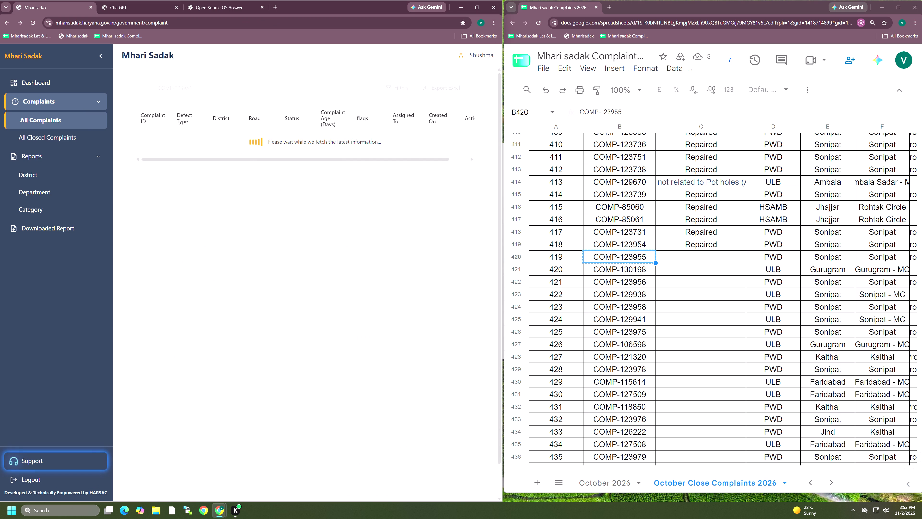
{"action": "left_click_drag", "start_coordinate": [193, 89], "coordinate": [85, 124]}
{"action": "key", "text": "ctrl+v"}
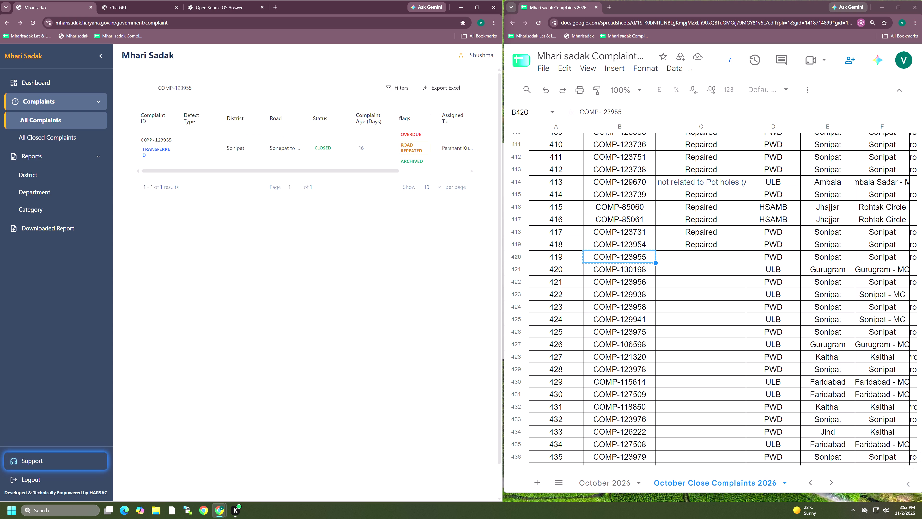
{"action": "left_click", "coordinate": [297, 155]}
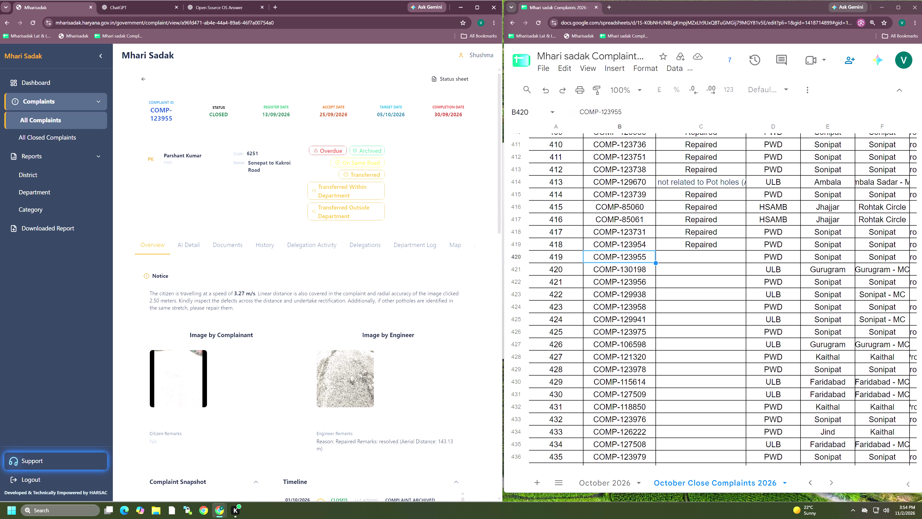
{"action": "left_click", "coordinate": [699, 258]}
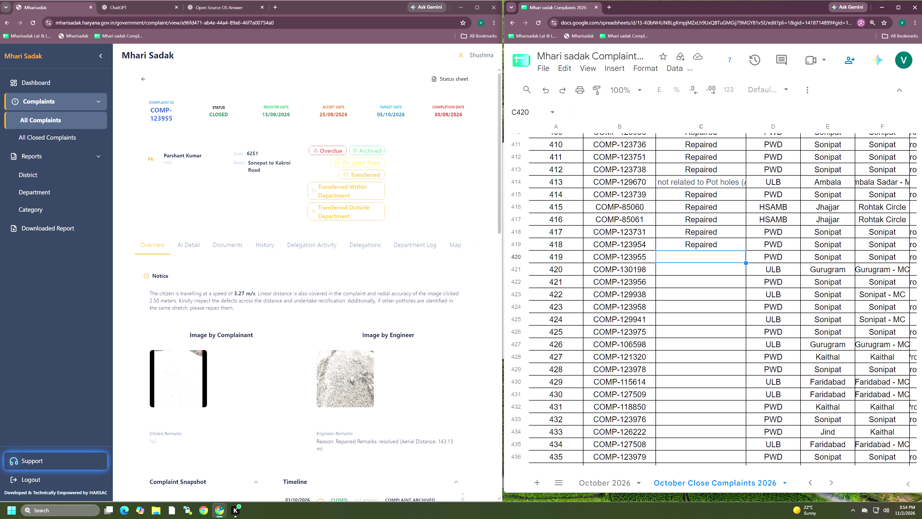
{"action": "key", "text": "ctrl+d"}
Look up complaint COMP-130198 in the portal and copy its engineer remarks about the duplicate complaint 130197 into its column C cell.
{"action": "left_click", "coordinate": [636, 271]}
{"action": "key", "text": "ctrl+c"}
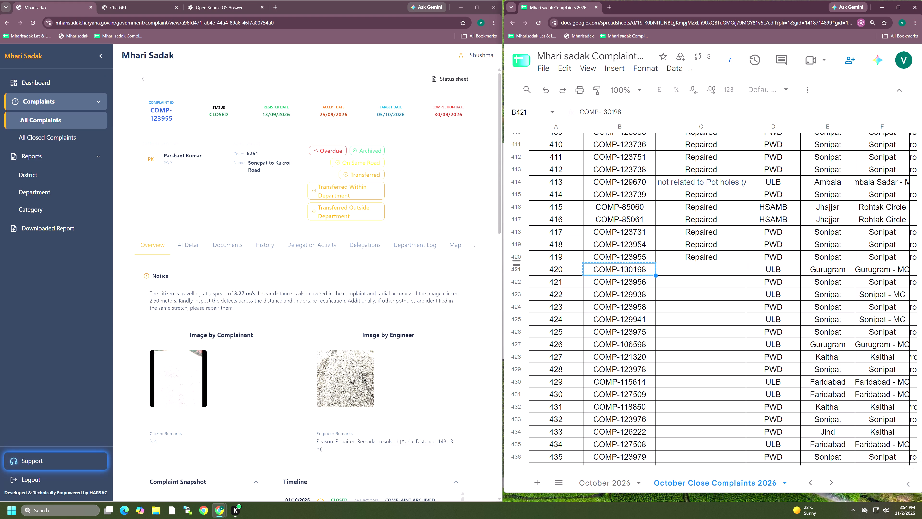
{"action": "left_click", "coordinate": [144, 76]}
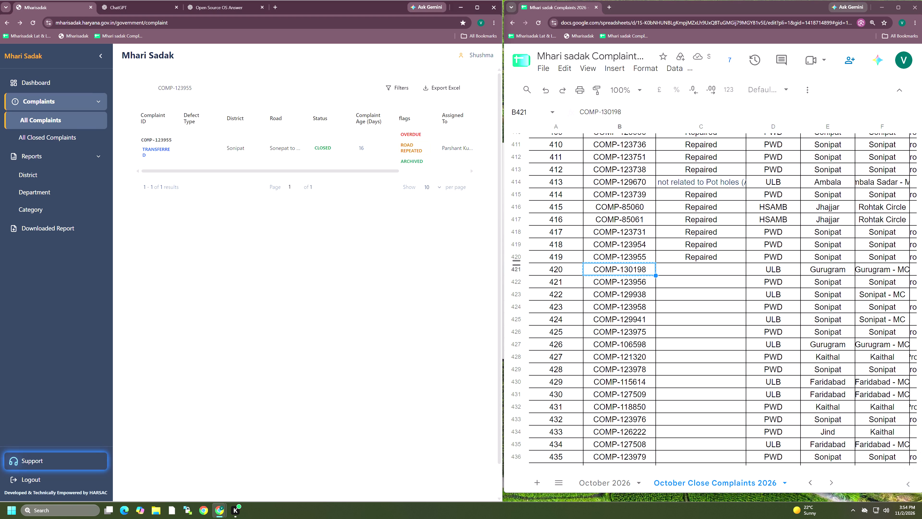
{"action": "left_click_drag", "start_coordinate": [199, 85], "coordinate": [133, 108]}
{"action": "key", "text": "ctrl+v"}
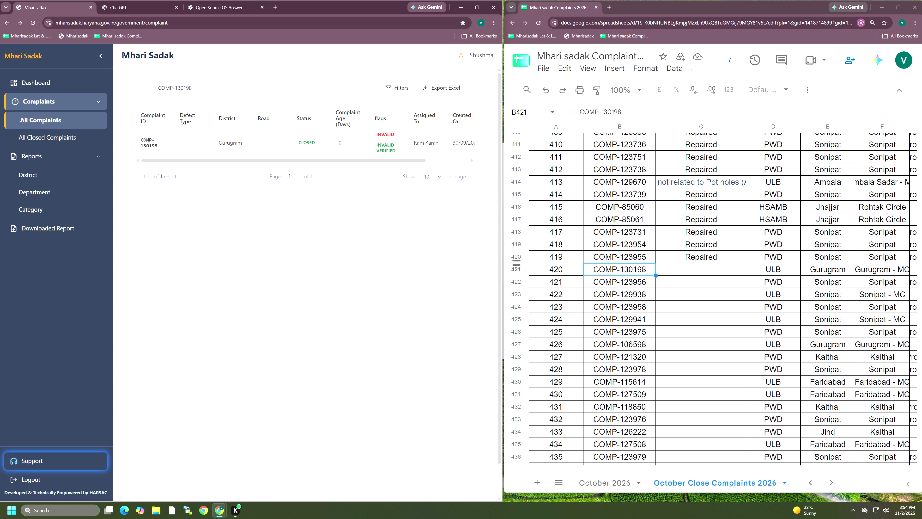
{"action": "left_click", "coordinate": [279, 152]}
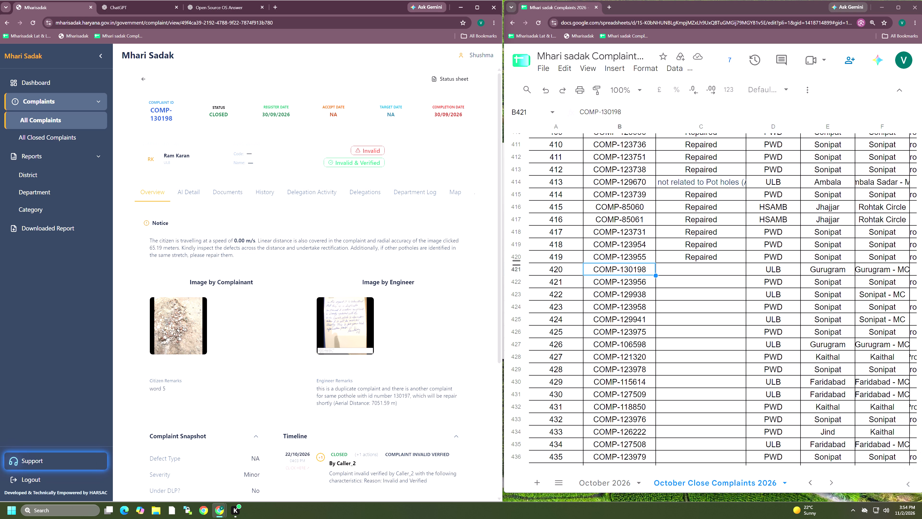
{"action": "left_click_drag", "start_coordinate": [316, 389], "coordinate": [379, 400]}
{"action": "left_click_drag", "start_coordinate": [379, 400], "coordinate": [403, 403]}
{"action": "key", "text": "ctrl+c"}
{"action": "left_click", "coordinate": [677, 270]}
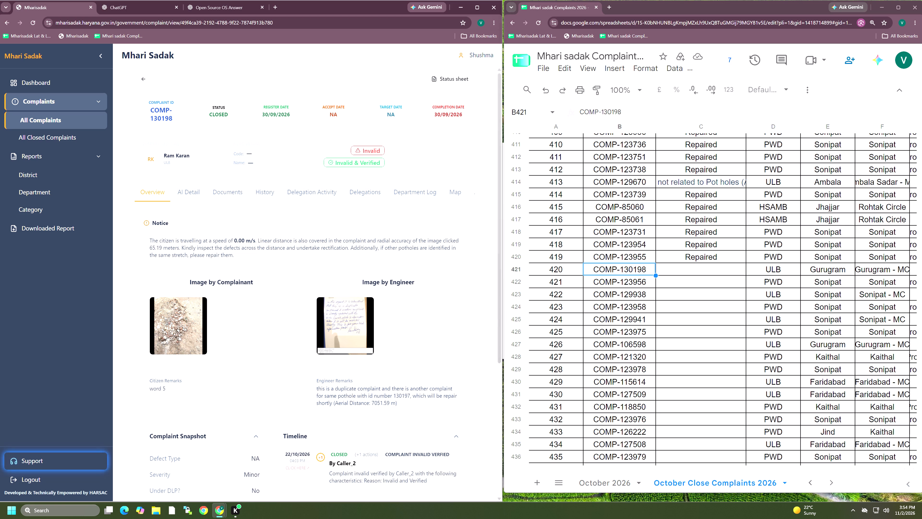
{"action": "key", "text": "ctrl+v"}
Look up complaint COMP-123956 in the portal and fill its column C cell with Repaired copied from the COMP-123955 row.
{"action": "left_click", "coordinate": [630, 285]}
{"action": "key", "text": "ctrl+c"}
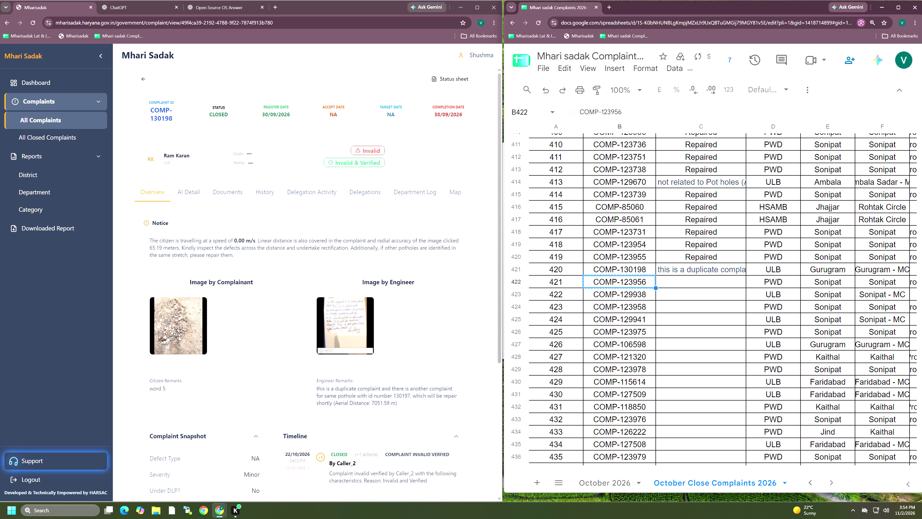
{"action": "left_click", "coordinate": [142, 79]}
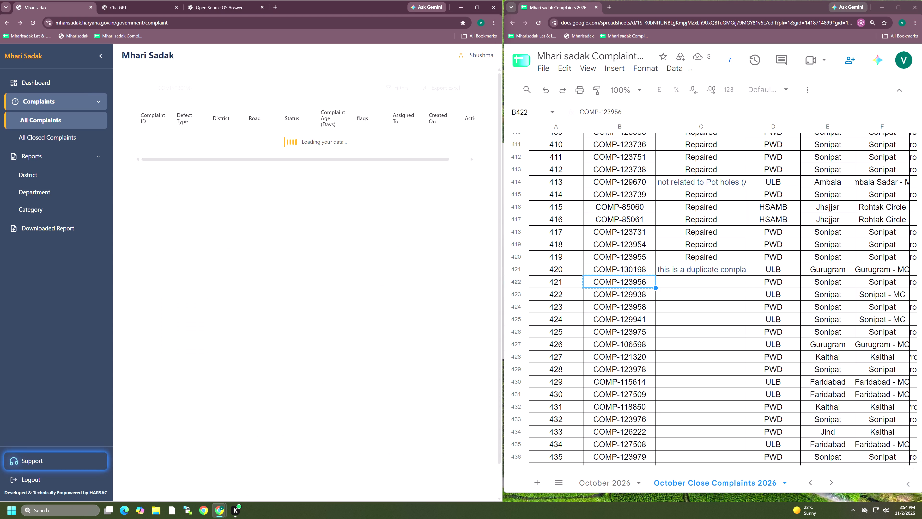
{"action": "left_click_drag", "start_coordinate": [193, 86], "coordinate": [146, 103]}
{"action": "key", "text": "ctrl+v"}
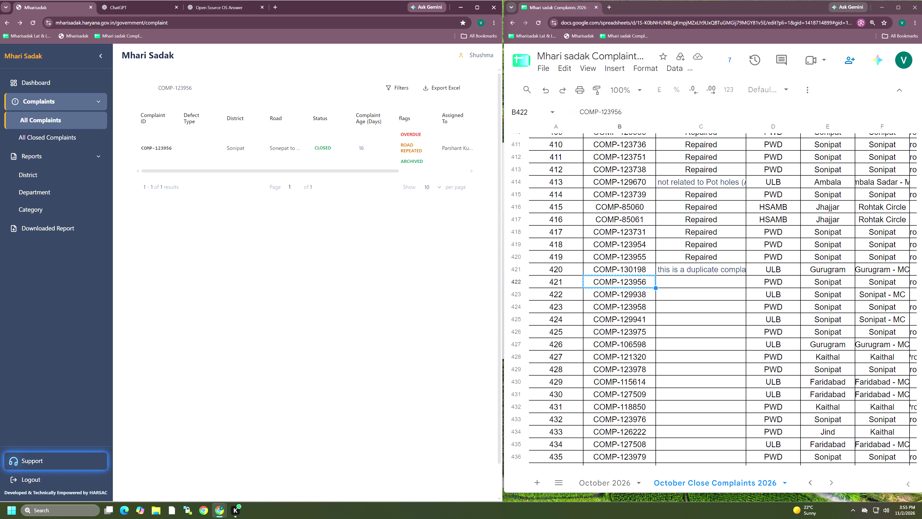
{"action": "left_click", "coordinate": [264, 154]}
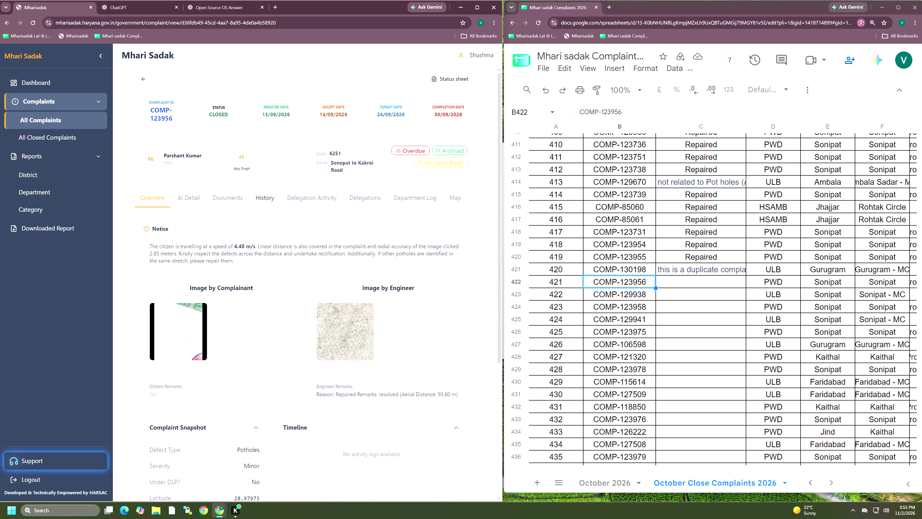
{"action": "left_click", "coordinate": [690, 259]}
{"action": "key", "text": "ctrl+c"}
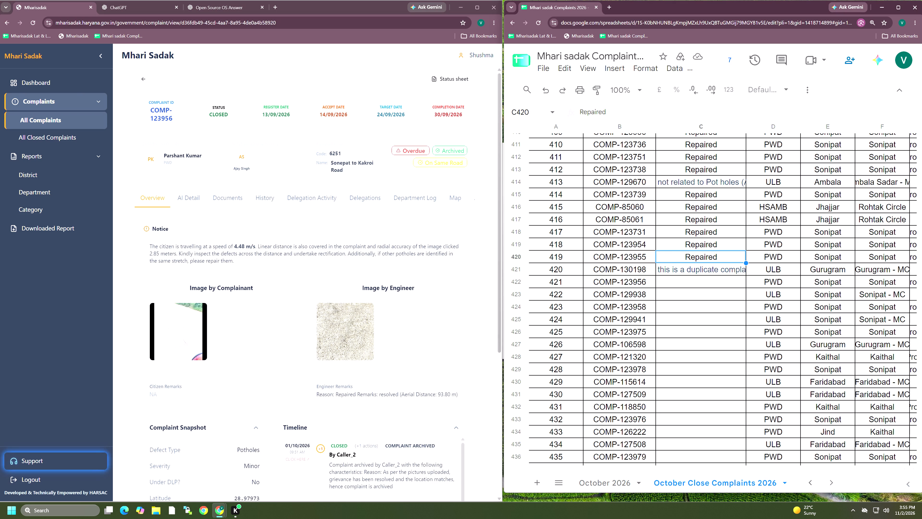
{"action": "left_click", "coordinate": [677, 286]}
{"action": "key", "text": "ctrl+v"}
Open complaint COMP-129938 in the portal and copy its engineer remarks "no pothole (Aerial Distance: 21.74 m)" into its column C cell.
{"action": "left_click", "coordinate": [638, 299]}
{"action": "key", "text": "ctrl+c"}
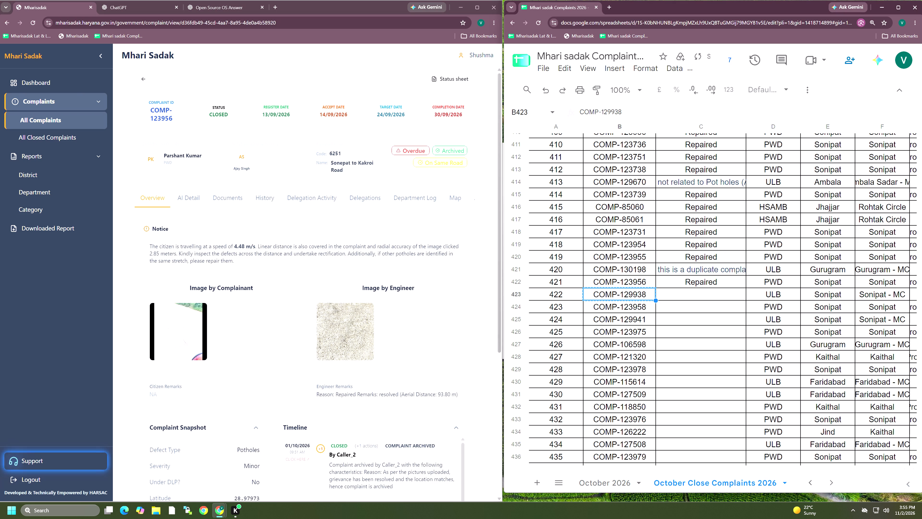
{"action": "left_click", "coordinate": [143, 81]}
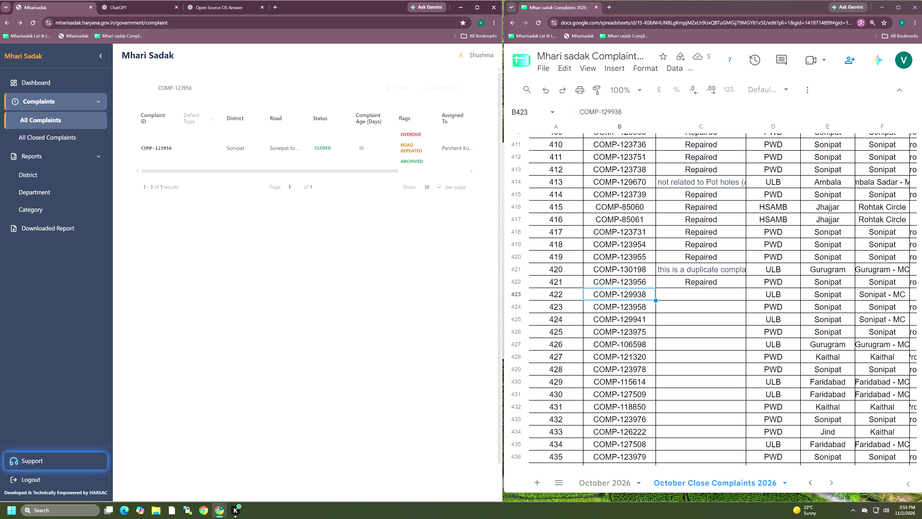
{"action": "left_click_drag", "start_coordinate": [194, 88], "coordinate": [133, 99]}
{"action": "key", "text": "ctrl+v"}
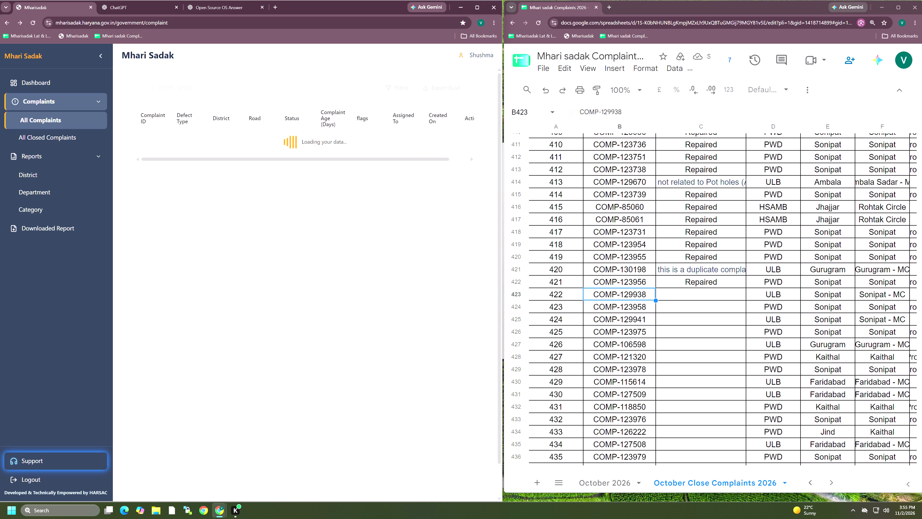
{"action": "left_click", "coordinate": [272, 153]}
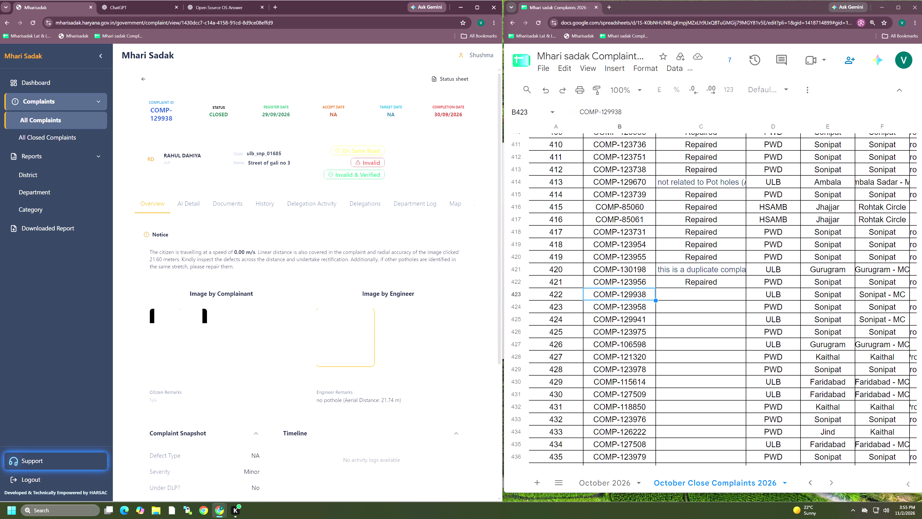
{"action": "left_click_drag", "start_coordinate": [317, 400], "coordinate": [374, 403]}
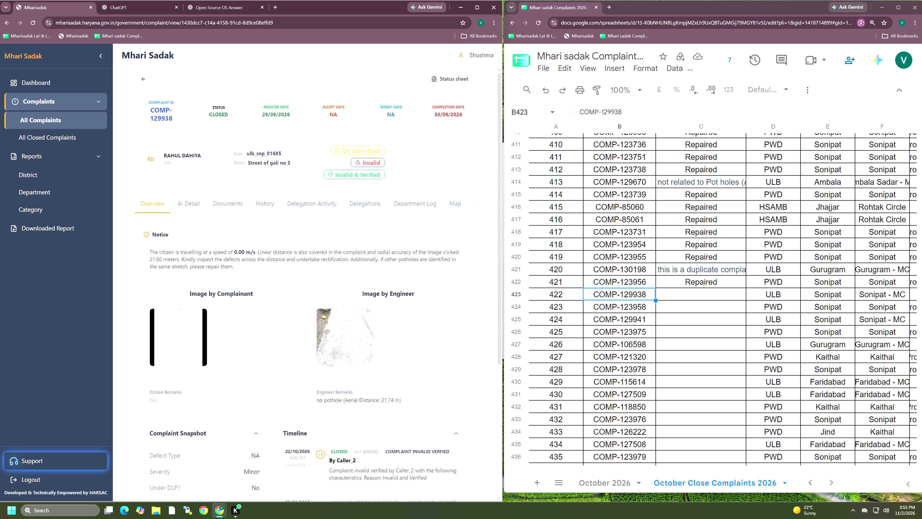
{"action": "left_click_drag", "start_coordinate": [374, 403], "coordinate": [403, 403]}
{"action": "key", "text": "ctrl+c"}
{"action": "left_click", "coordinate": [686, 297]}
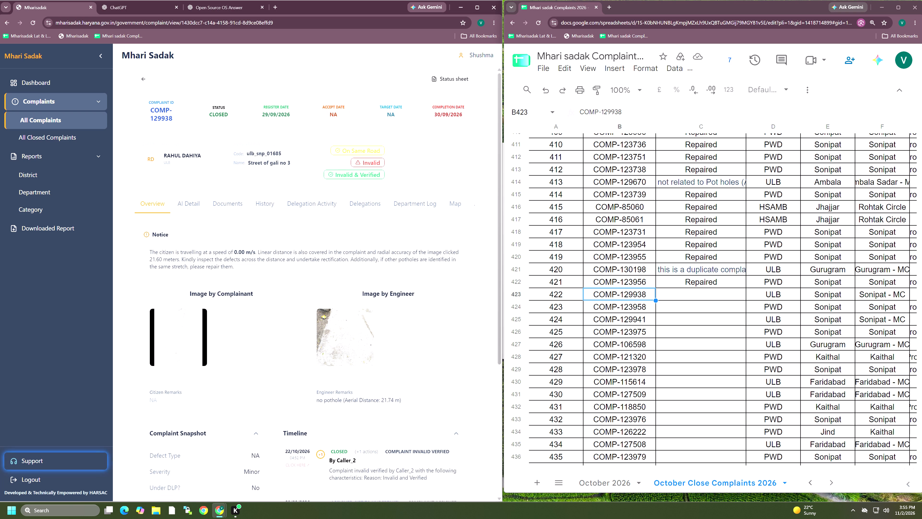
{"action": "key", "text": "ctrl+v"}
Look up complaint COMP-123958 in the portal and fill its column C cell with Repaired copied from the COMP-123956 row.
{"action": "left_click", "coordinate": [630, 308]}
{"action": "key", "text": "ctrl+c"}
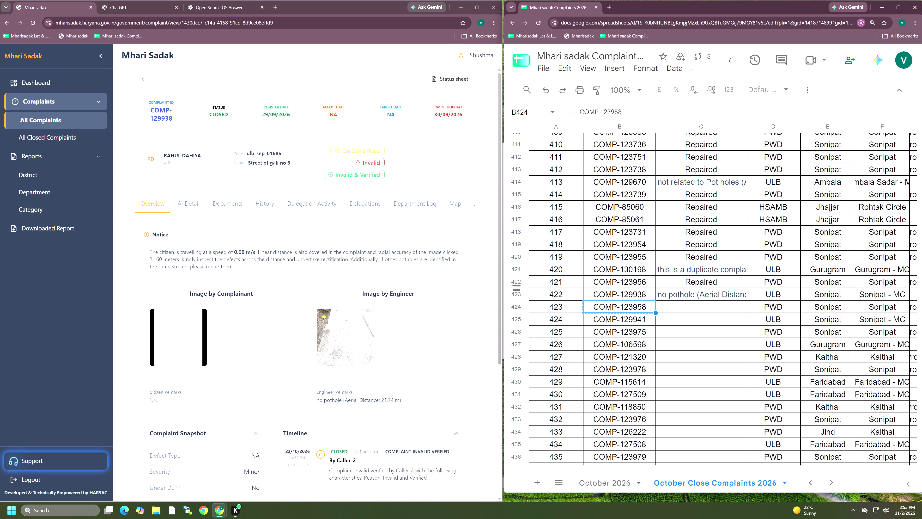
{"action": "left_click", "coordinate": [143, 80]}
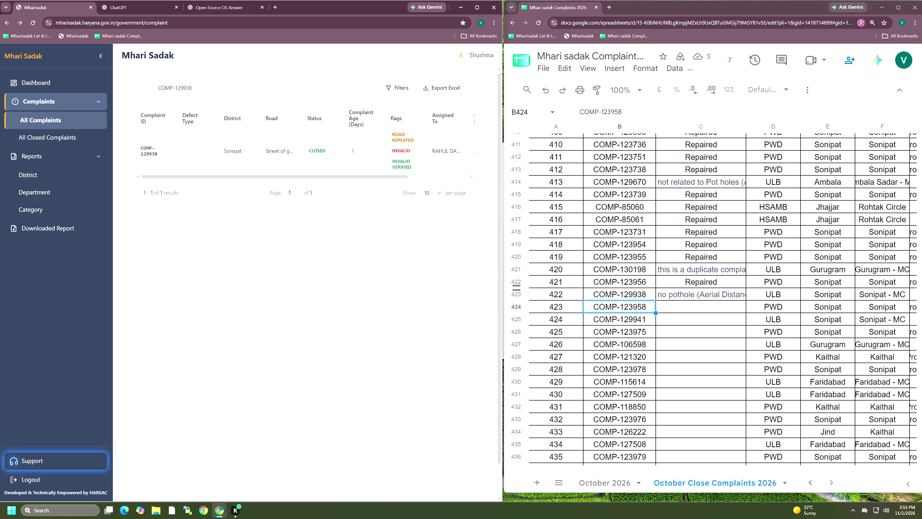
{"action": "left_click_drag", "start_coordinate": [196, 90], "coordinate": [145, 98]}
{"action": "key", "text": "ctrl+v"}
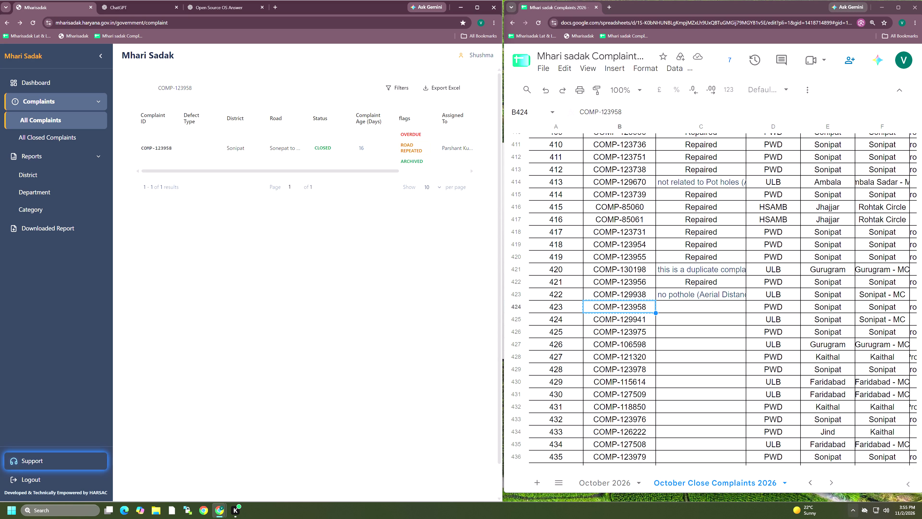
{"action": "left_click_drag", "start_coordinate": [857, 493], "coordinate": [857, 501]}
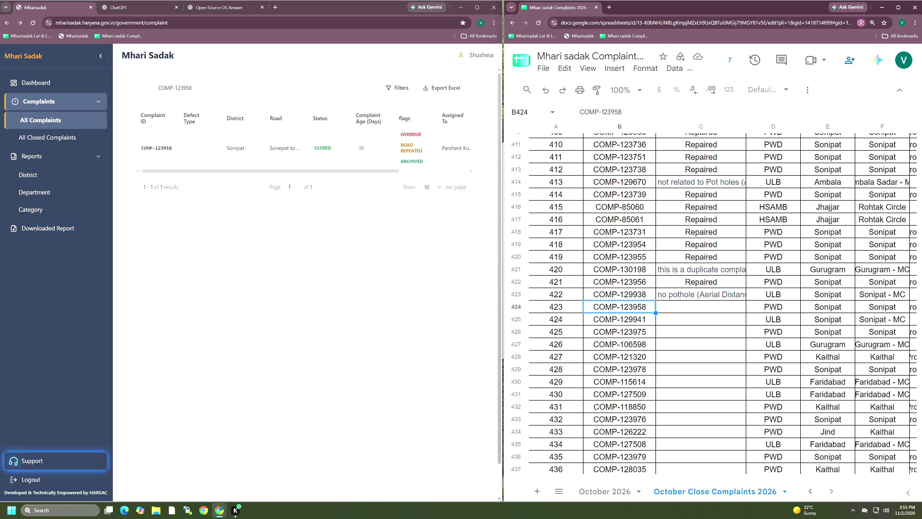
{"action": "left_click", "coordinate": [224, 148]}
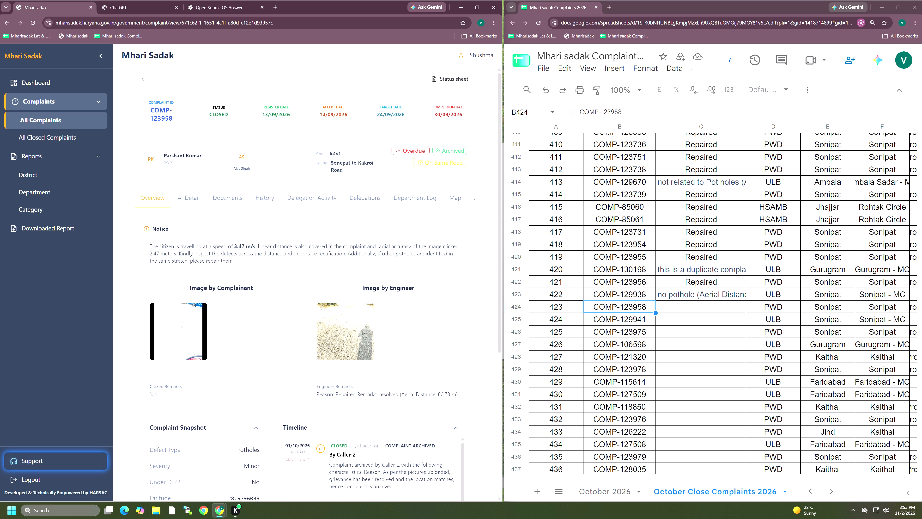
{"action": "left_click", "coordinate": [689, 281]}
{"action": "key", "text": "ctrl+c"}
{"action": "left_click", "coordinate": [672, 310]}
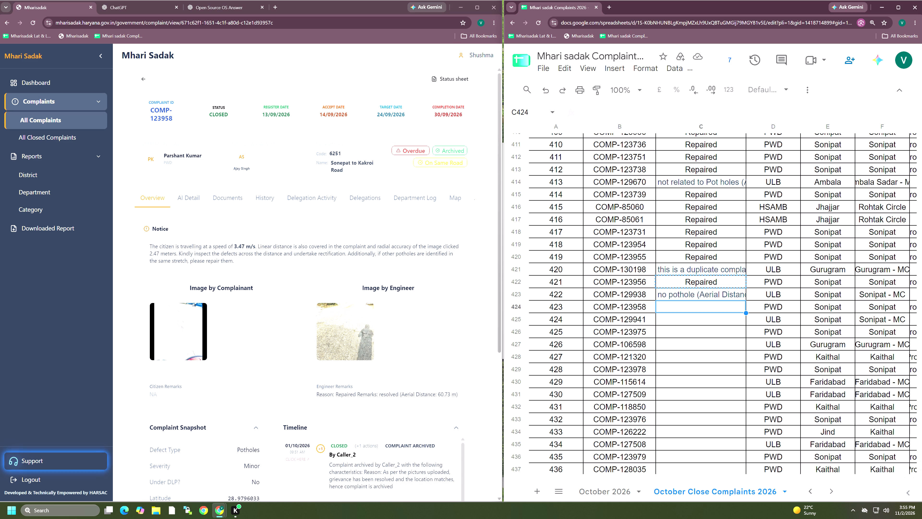
{"action": "key", "text": "ctrl+v"}
Open complaint COMP-129941 in the portal and copy its engineer remarks "no pothole (Aerial Distance: 20.64 m)" into its column C cell.
{"action": "left_click", "coordinate": [634, 319]}
{"action": "key", "text": "ctrl+c"}
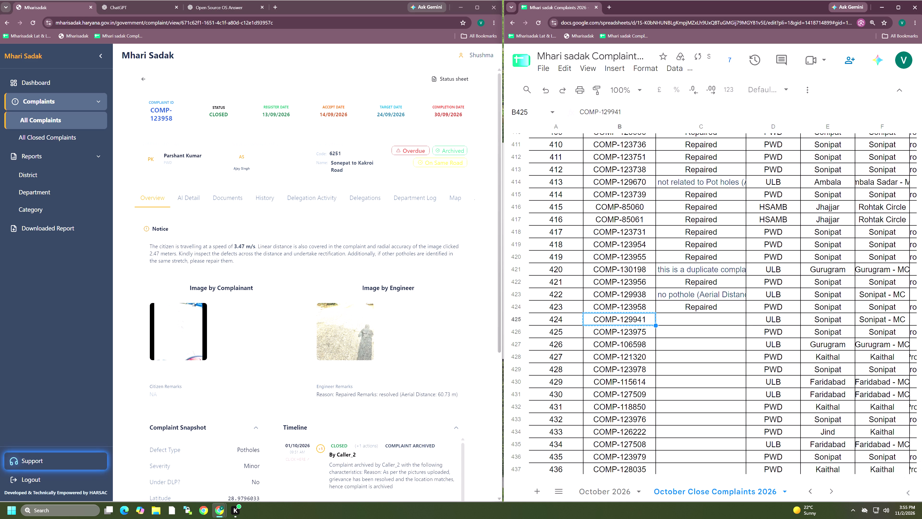
{"action": "left_click", "coordinate": [145, 77]}
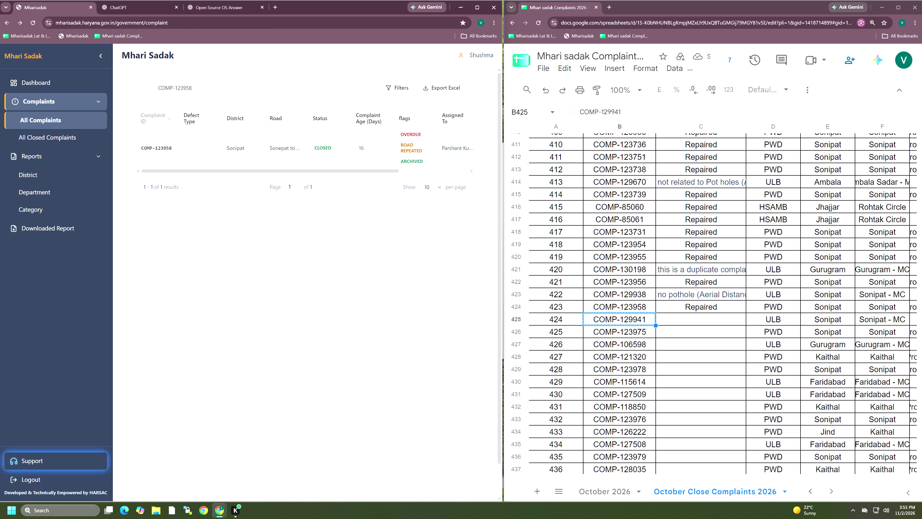
{"action": "left_click_drag", "start_coordinate": [195, 88], "coordinate": [138, 107]}
{"action": "key", "text": "ctrl+v"}
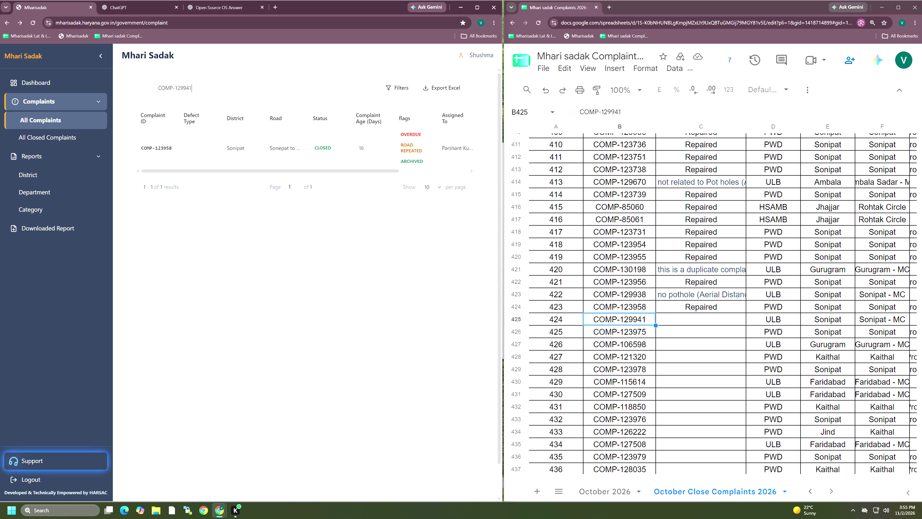
{"action": "left_click", "coordinate": [250, 151]}
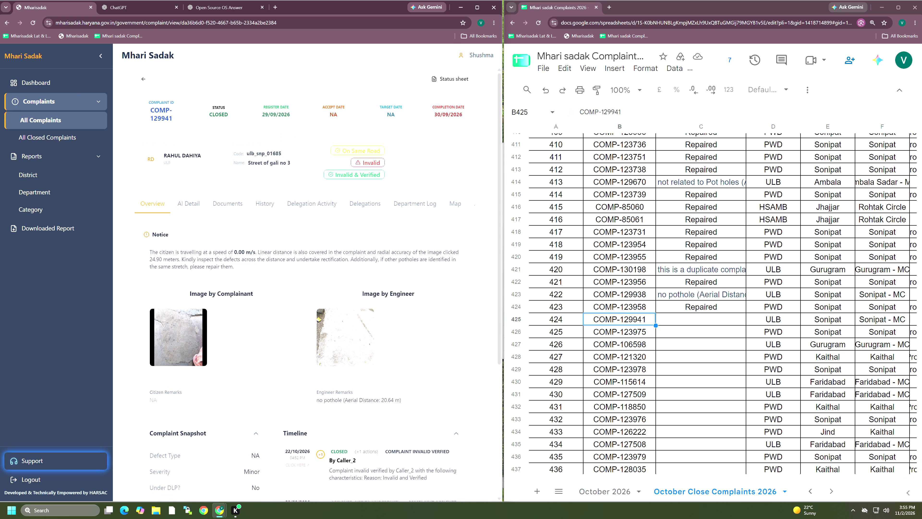
{"action": "left_click_drag", "start_coordinate": [315, 401], "coordinate": [409, 402]}
{"action": "left_click_drag", "start_coordinate": [409, 402], "coordinate": [411, 402]}
{"action": "key", "text": "ctrl+c"}
{"action": "left_click", "coordinate": [677, 321]}
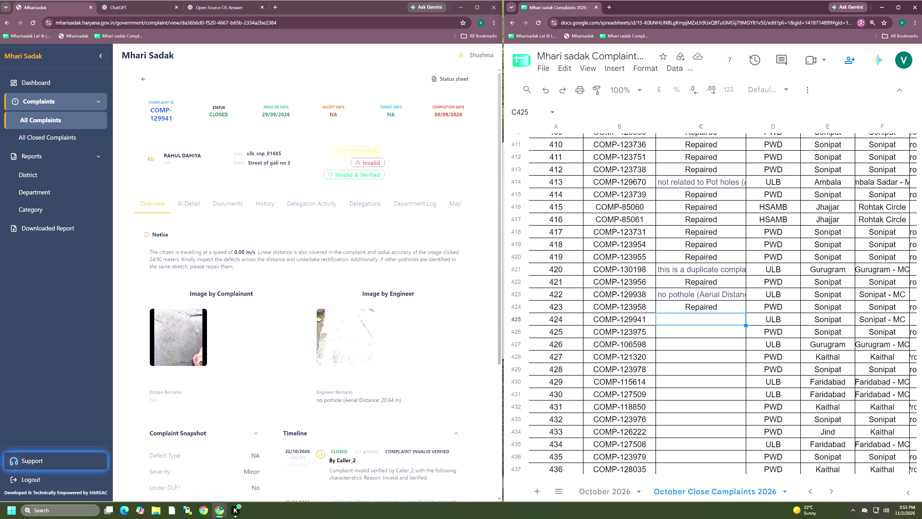
{"action": "key", "text": "ctrl+v"}
Look up complaint COMP-123975 in the portal and fill its column C cell with Repaired copied from the COMP-123958 row.
{"action": "left_click", "coordinate": [637, 331]}
{"action": "key", "text": "ctrl+c"}
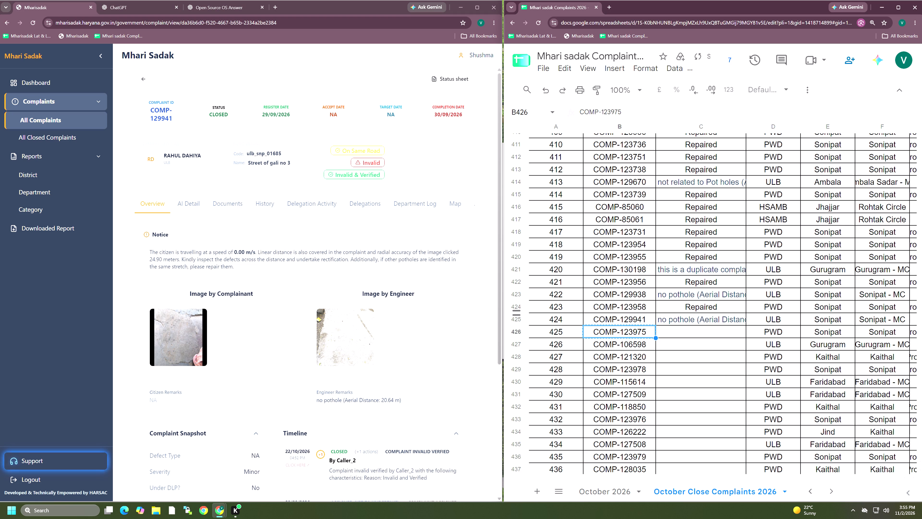
{"action": "left_click", "coordinate": [144, 79]}
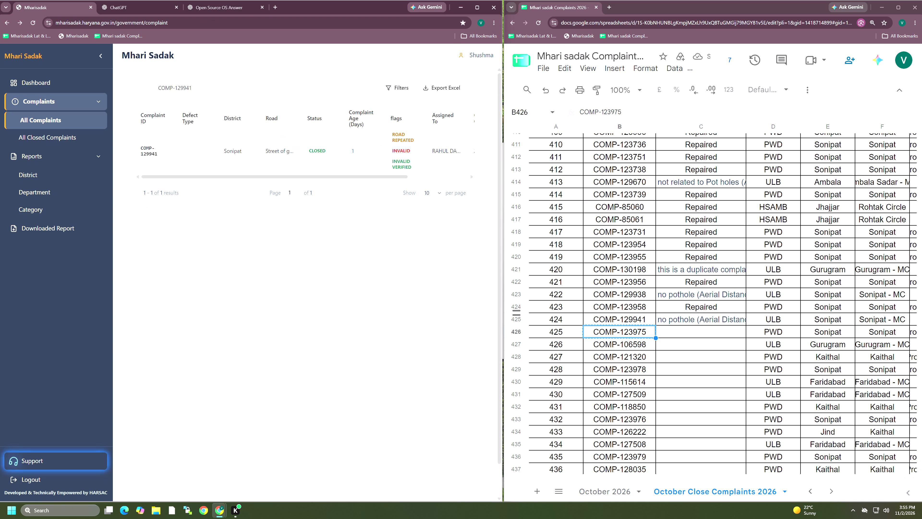
{"action": "left_click_drag", "start_coordinate": [195, 89], "coordinate": [128, 92]}
{"action": "key", "text": "ctrl+v"}
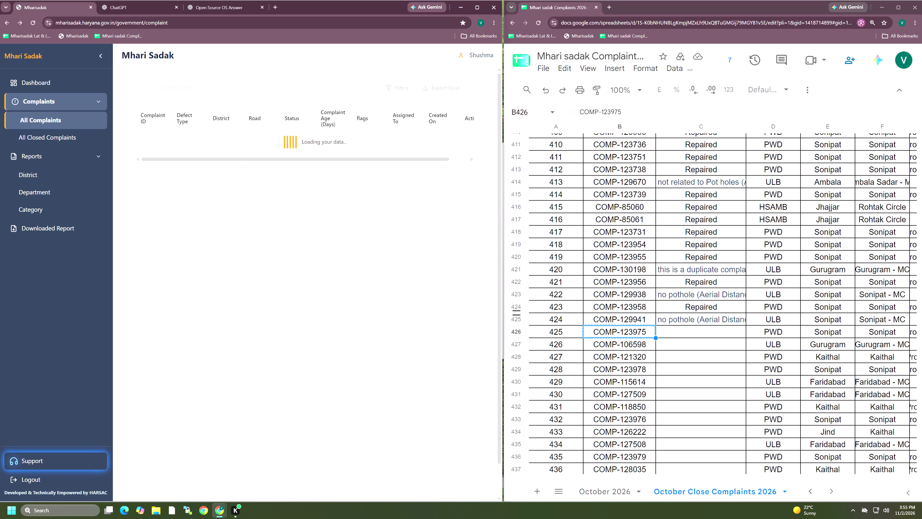
{"action": "left_click", "coordinate": [282, 147]}
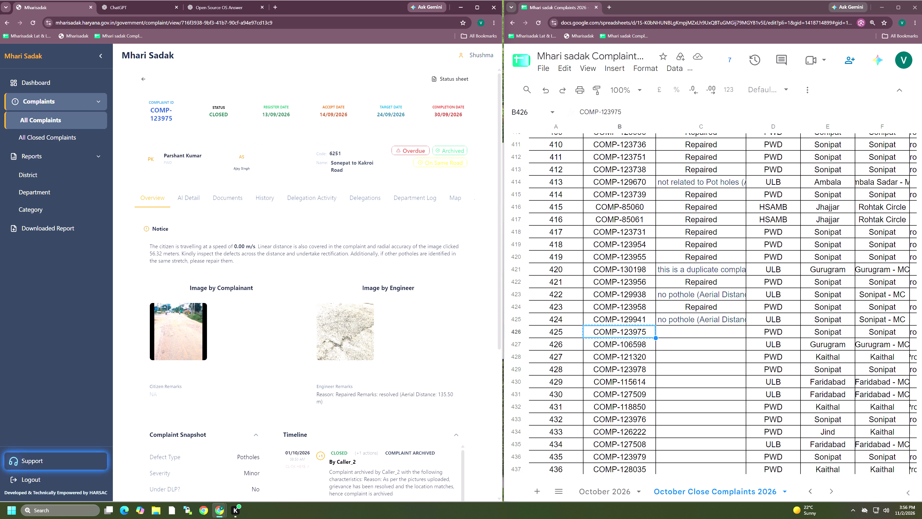
{"action": "left_click", "coordinate": [697, 307]}
{"action": "key", "text": "ctrl+c"}
{"action": "left_click", "coordinate": [681, 330]}
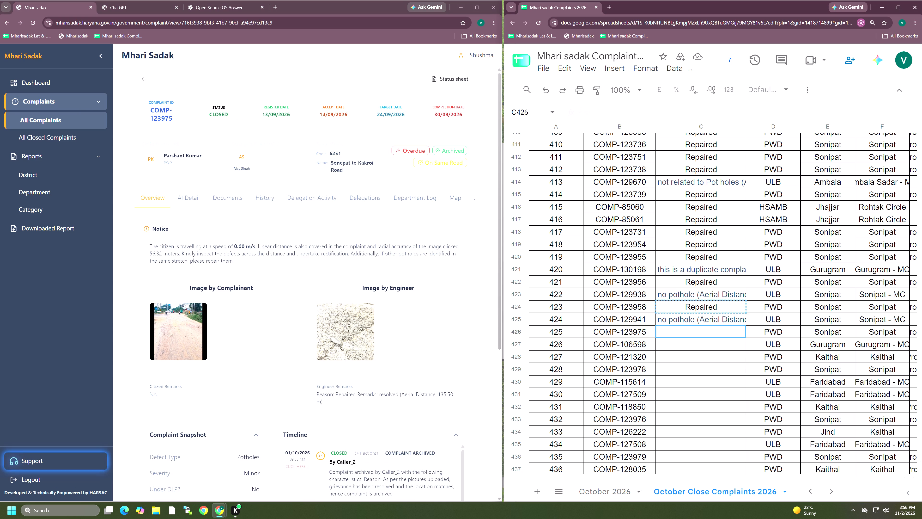
{"action": "key", "text": "ctrl+v"}
Look up complaint COMP-106598 in the portal and fill its column C cell with Repaired from the COMP-123975 row above.
{"action": "left_click", "coordinate": [639, 346]}
{"action": "key", "text": "ctrl+c"}
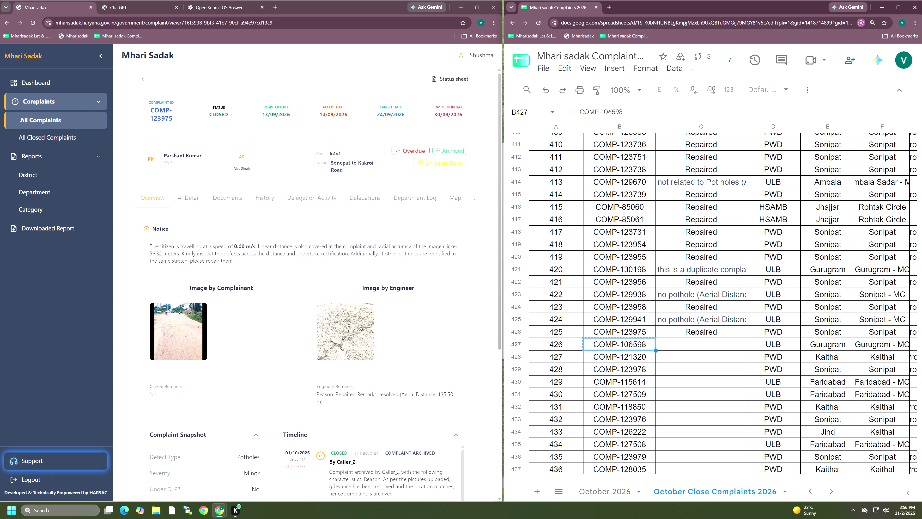
{"action": "left_click", "coordinate": [144, 82]}
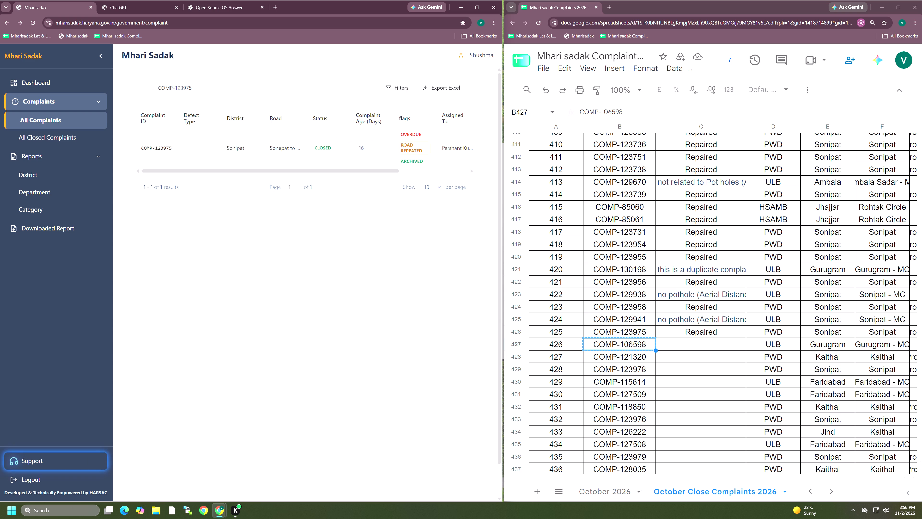
{"action": "left_click_drag", "start_coordinate": [194, 87], "coordinate": [122, 99]}
{"action": "key", "text": "ctrl+v"}
{"action": "scroll", "coordinate": [624, 237], "scroll_direction": "down", "scroll_amount": 2}
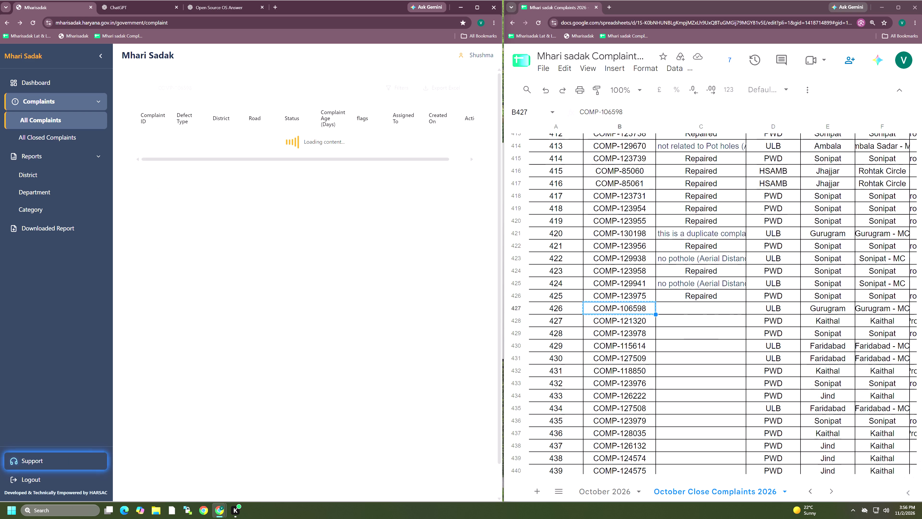
{"action": "scroll", "coordinate": [624, 237], "scroll_direction": "down", "scroll_amount": 2}
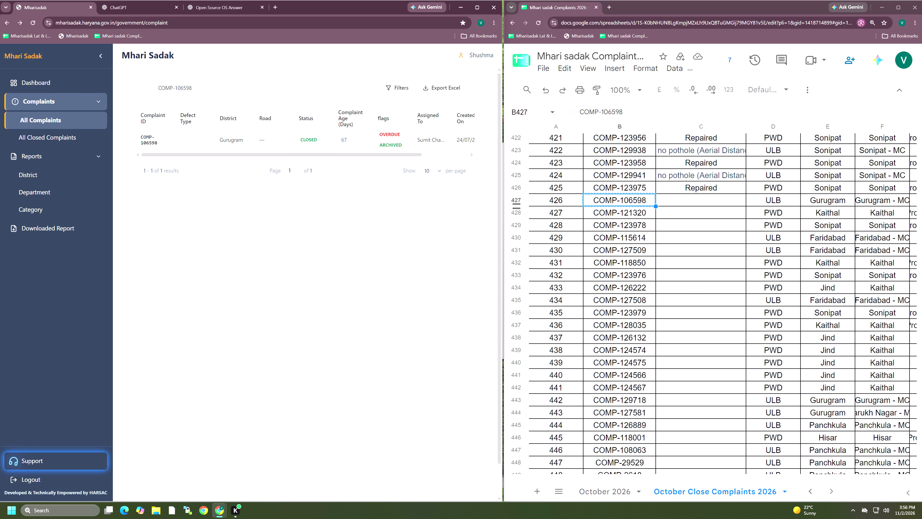
{"action": "left_click", "coordinate": [264, 141]}
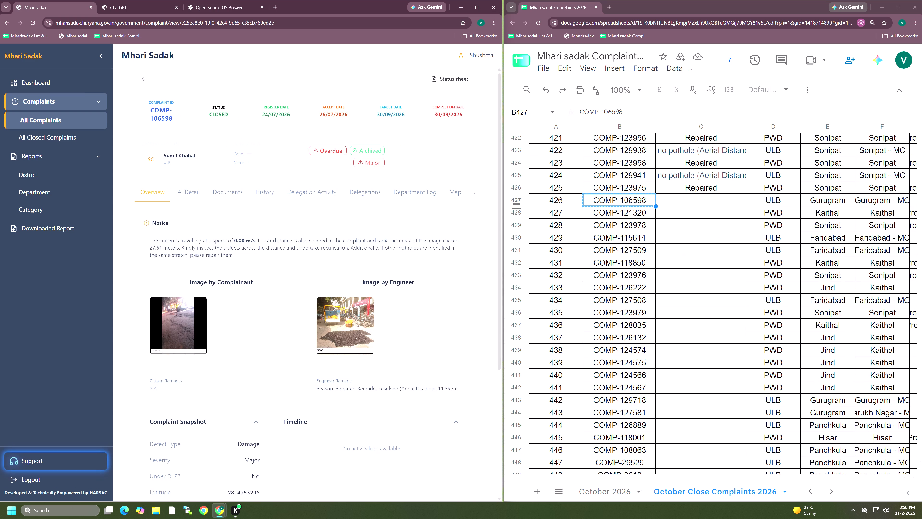
{"action": "left_click", "coordinate": [689, 201]}
{"action": "key", "text": "ctrl+d"}
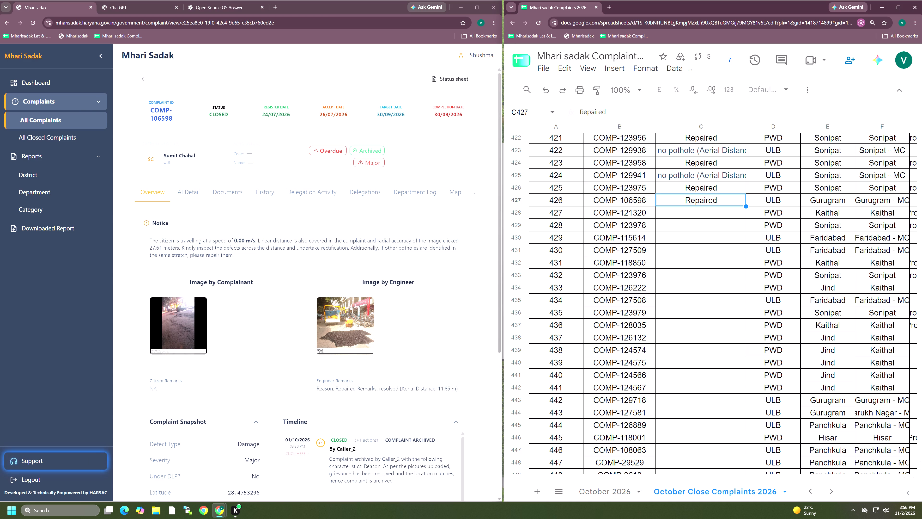
Look up complaint COMP-121320 in the portal and fill its column C cell with Repaired from the COMP-106598 row above.
{"action": "left_click", "coordinate": [626, 218]}
{"action": "key", "text": "ctrl+c"}
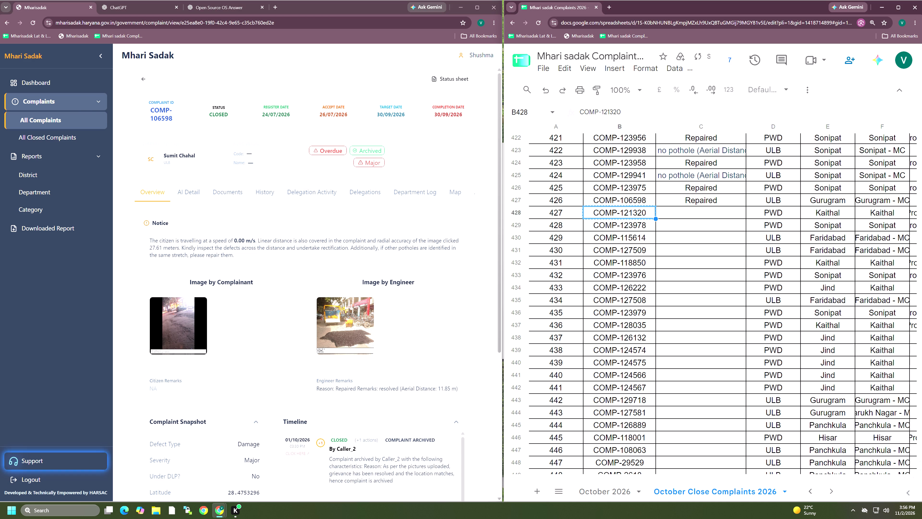
{"action": "left_click", "coordinate": [147, 77]}
{"action": "left_click_drag", "start_coordinate": [194, 90], "coordinate": [134, 99]}
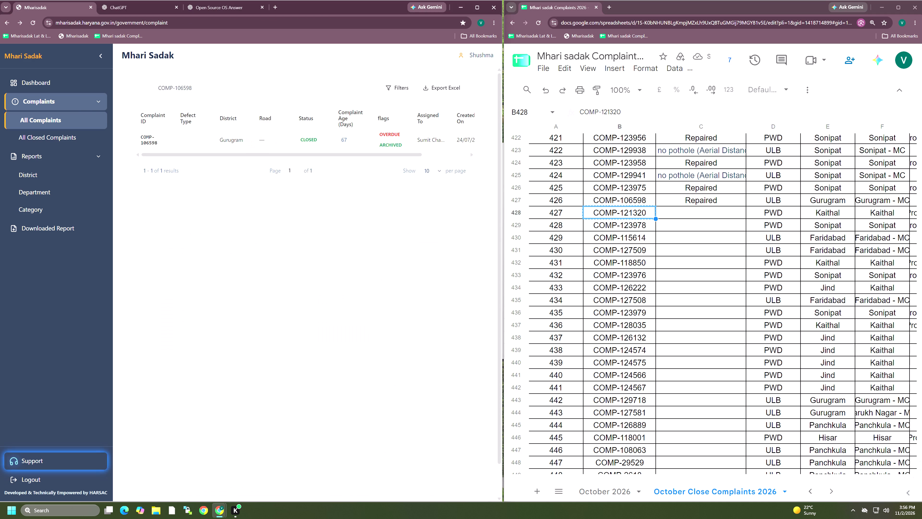
{"action": "left_click_drag", "start_coordinate": [134, 99], "coordinate": [133, 99]}
{"action": "key", "text": "ctrl+v"}
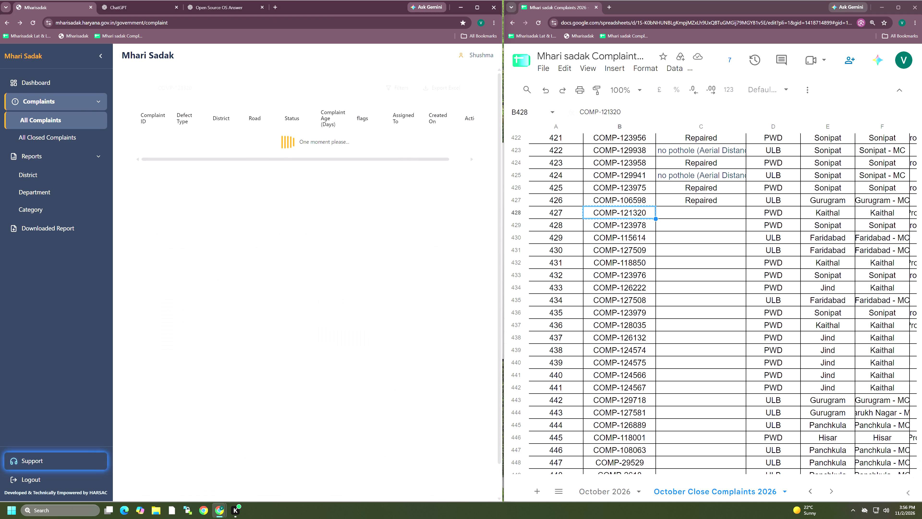
{"action": "left_click", "coordinate": [291, 147]}
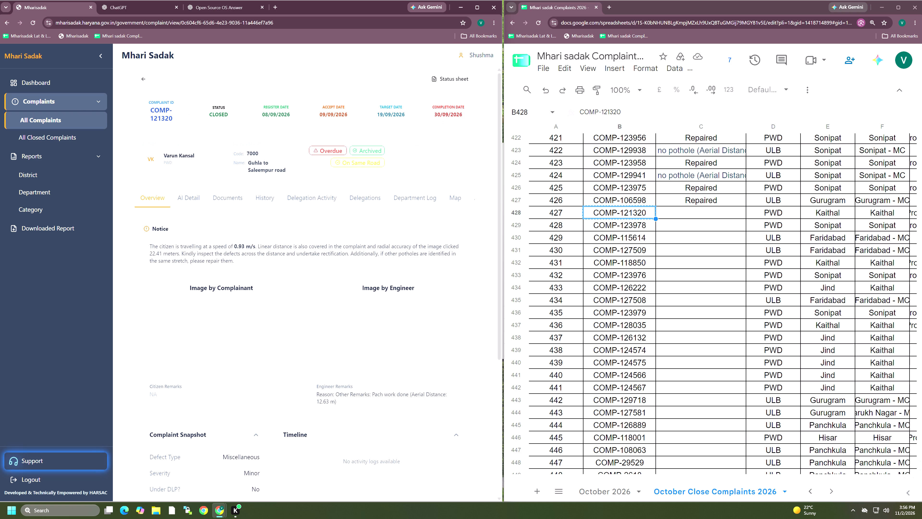
{"action": "left_click", "coordinate": [693, 211]}
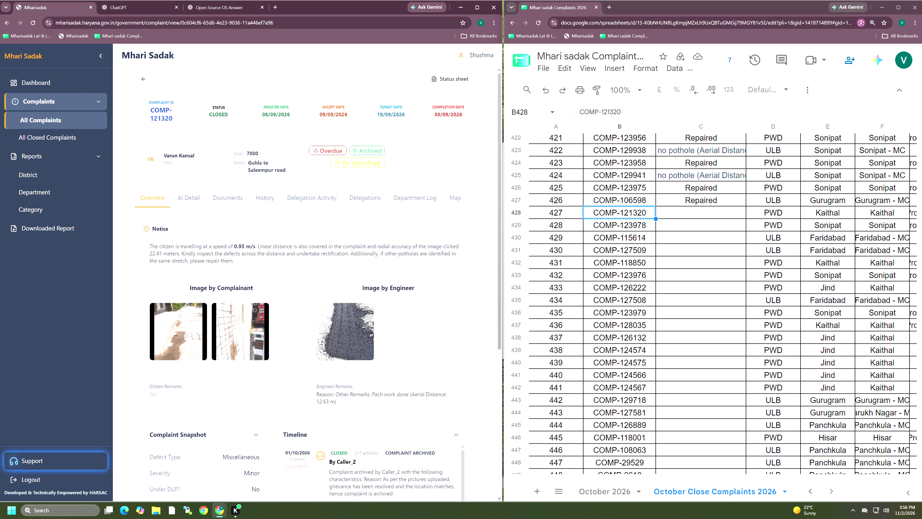
{"action": "key", "text": "ctrl+d"}
Look up complaint COMP-123978 in the portal and fill its column C cell with Repaired from the COMP-121320 row above.
{"action": "left_click", "coordinate": [638, 224]}
{"action": "key", "text": "ctrl+c"}
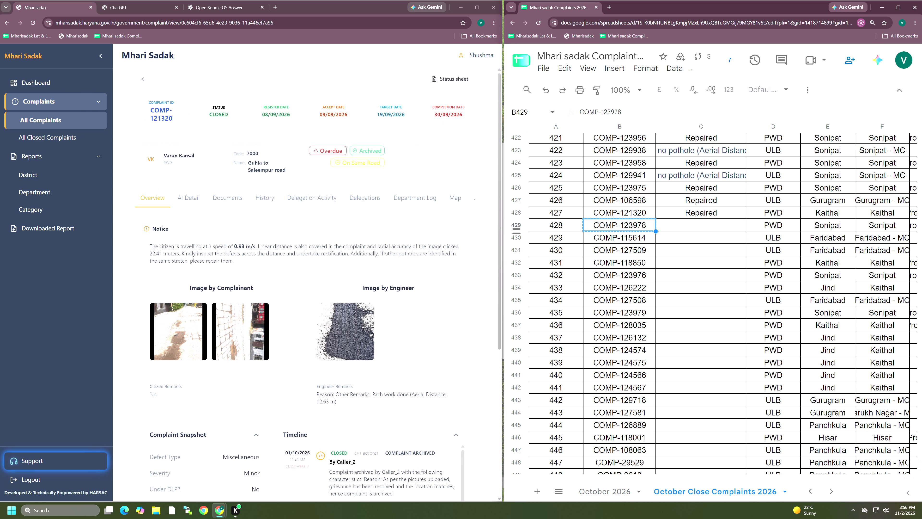
{"action": "left_click", "coordinate": [142, 80]}
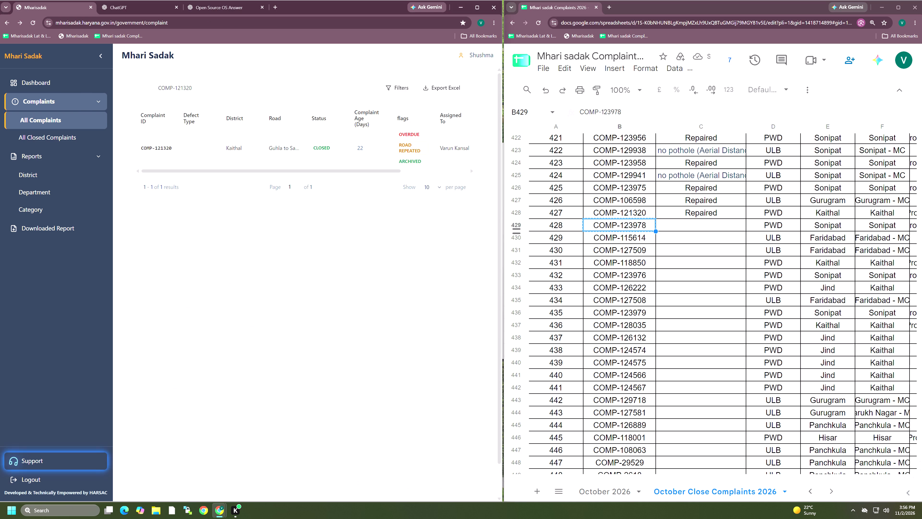
{"action": "left_click_drag", "start_coordinate": [194, 91], "coordinate": [137, 102]}
{"action": "key", "text": "ctrl+v"}
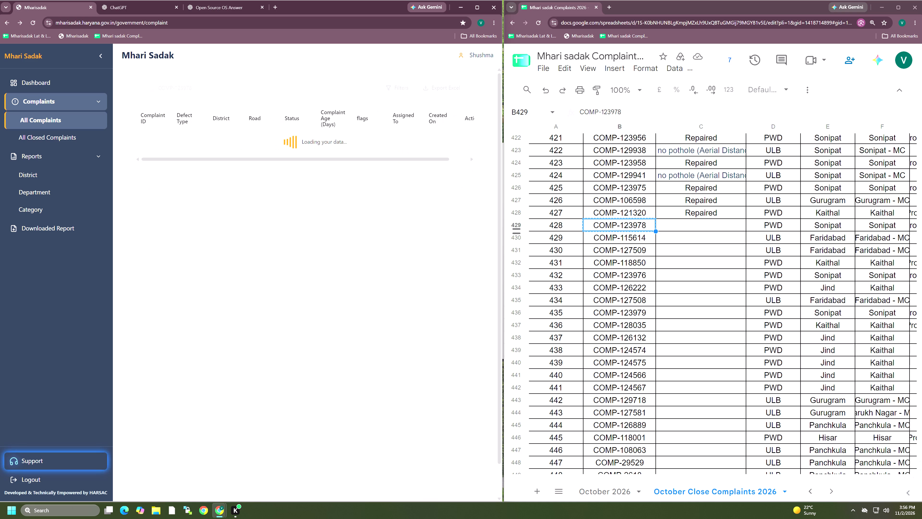
{"action": "left_click", "coordinate": [288, 154]}
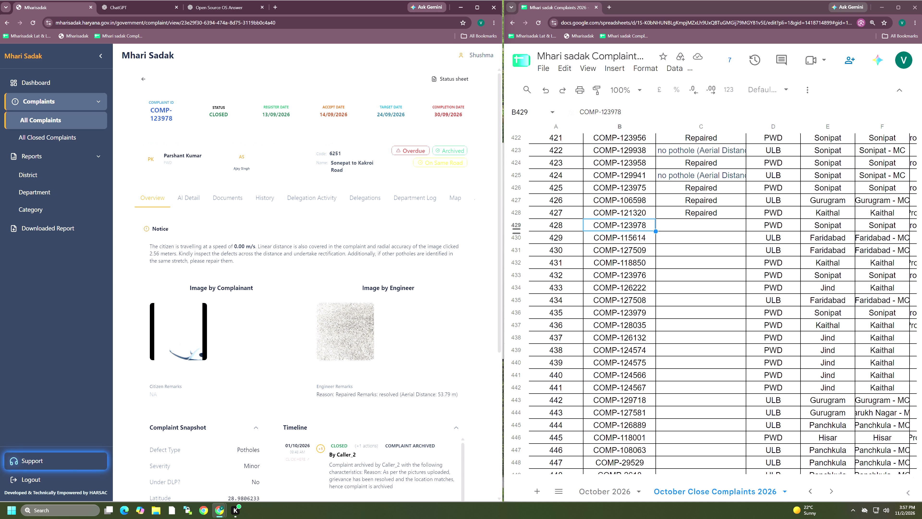
{"action": "left_click", "coordinate": [710, 223]}
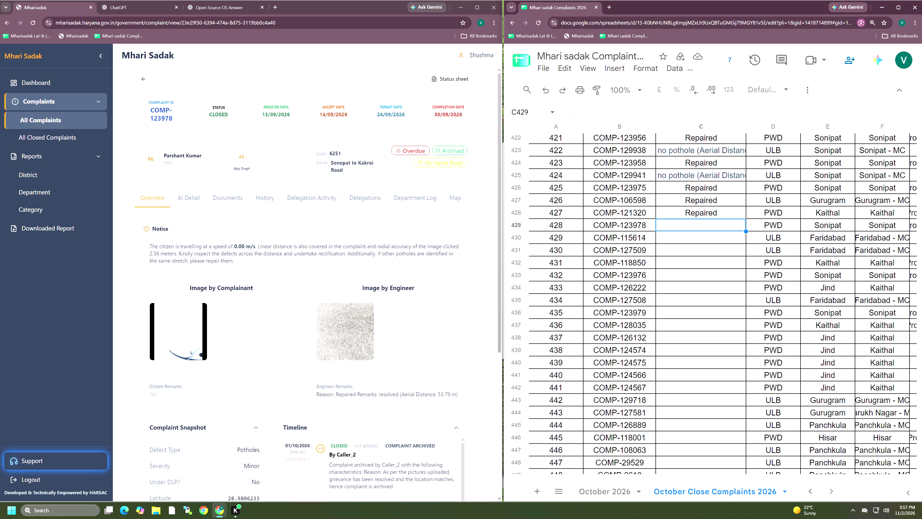
{"action": "key", "text": "ctrl+v"}
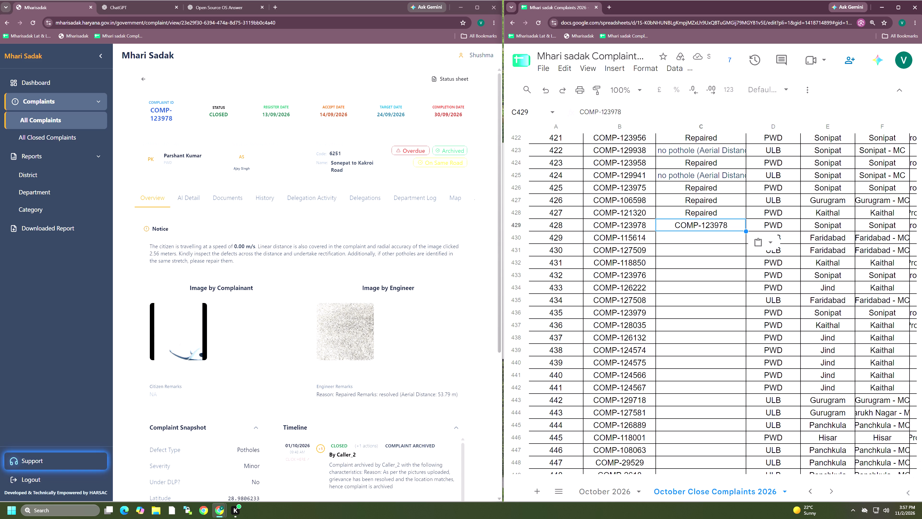
{"action": "key", "text": "ctrl+z"}
{"action": "key", "text": "ctrl+d"}
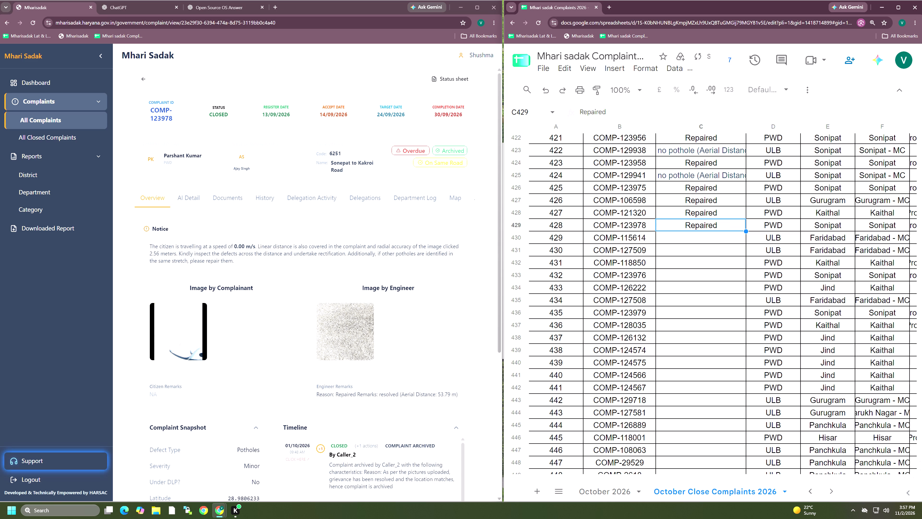
{"action": "left_click", "coordinate": [636, 241]}
{"action": "key", "text": "ctrl+c"}
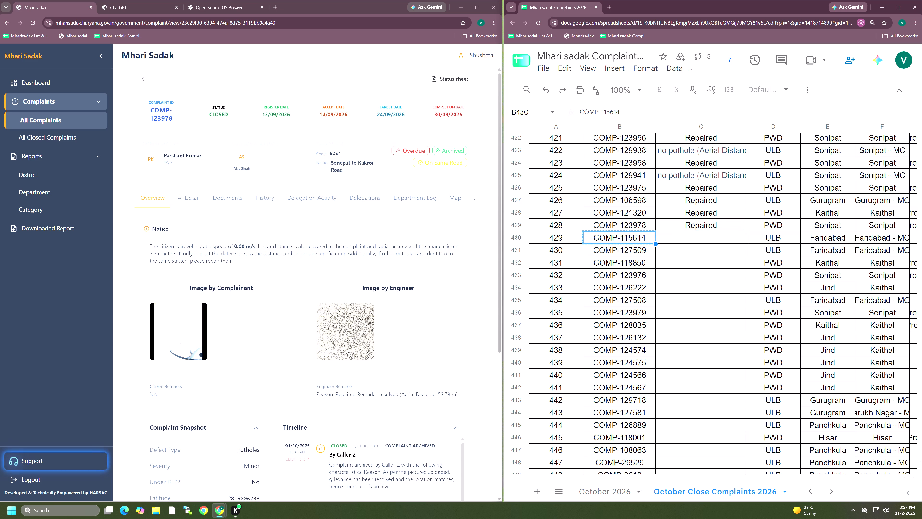
{"action": "left_click", "coordinate": [141, 77]}
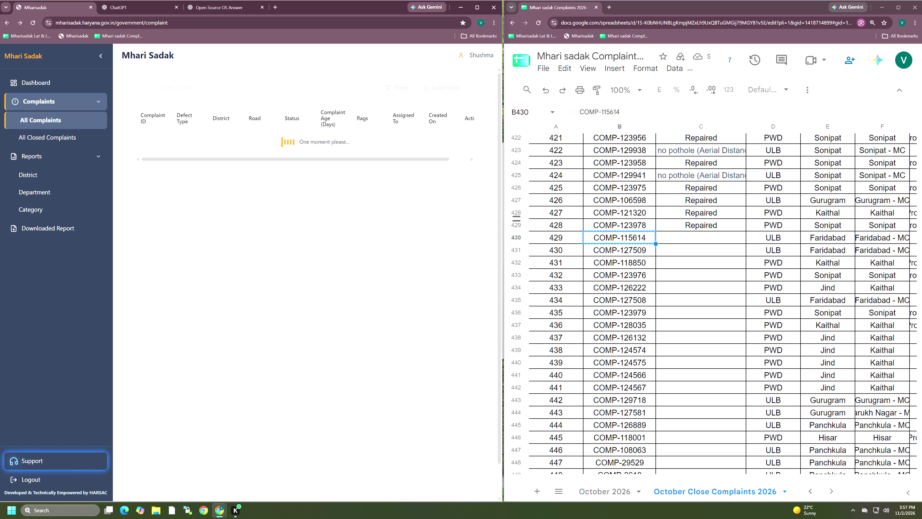
{"action": "left_click_drag", "start_coordinate": [197, 89], "coordinate": [134, 111]}
{"action": "key", "text": "ctrl+v"}
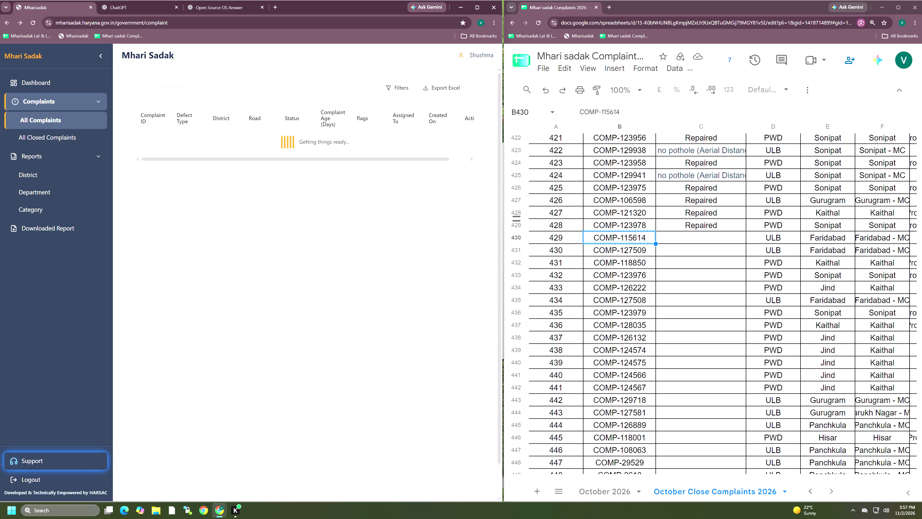
{"action": "left_click", "coordinate": [247, 147]}
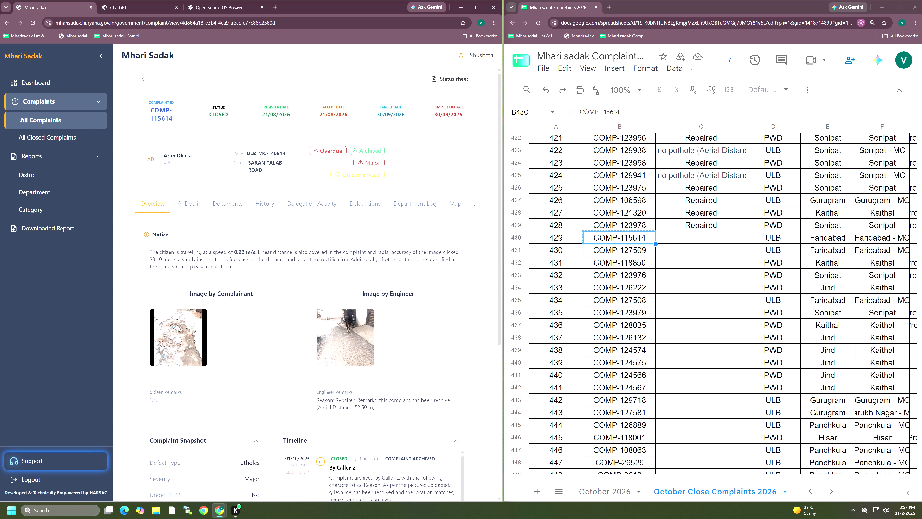
{"action": "left_click", "coordinate": [695, 237]}
{"action": "key", "text": "ctrl+d"}
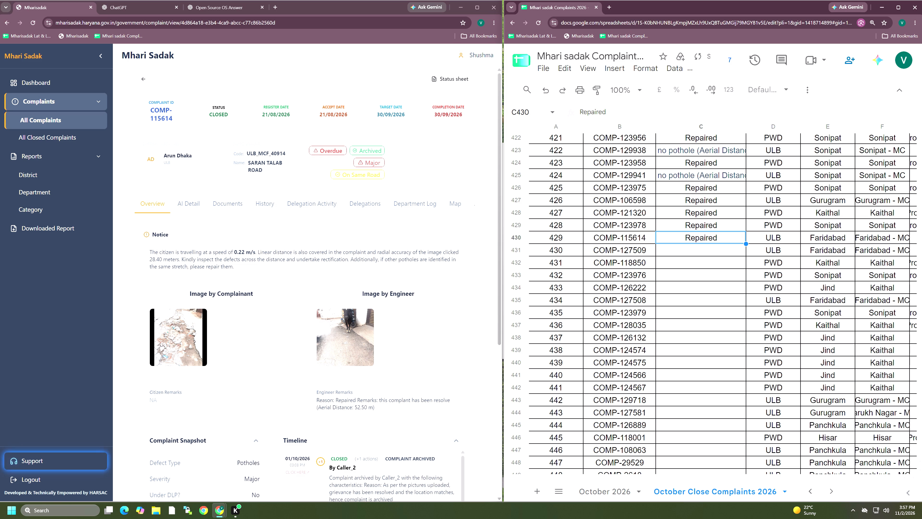
Look up complaint COMP-127509 in the portal and fill its column C cell with Repaired from the COMP-115614 row above.
{"action": "left_click", "coordinate": [638, 249]}
{"action": "key", "text": "ctrl+c"}
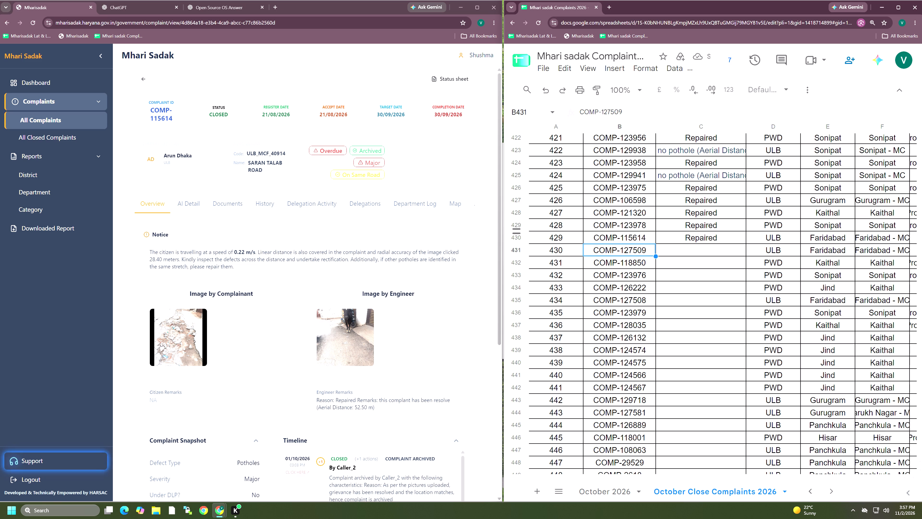
{"action": "left_click_drag", "start_coordinate": [145, 75], "coordinate": [142, 77]}
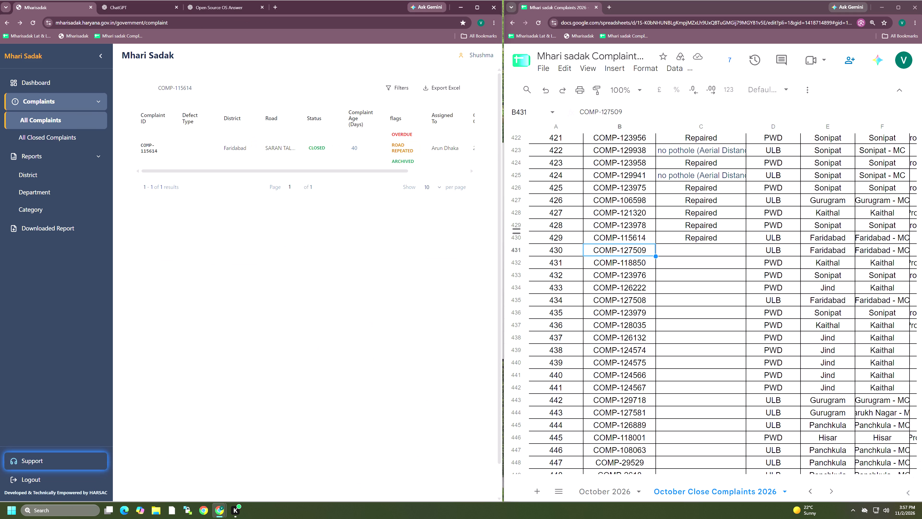
{"action": "left_click_drag", "start_coordinate": [194, 86], "coordinate": [121, 112]}
{"action": "key", "text": "ctrl+v"}
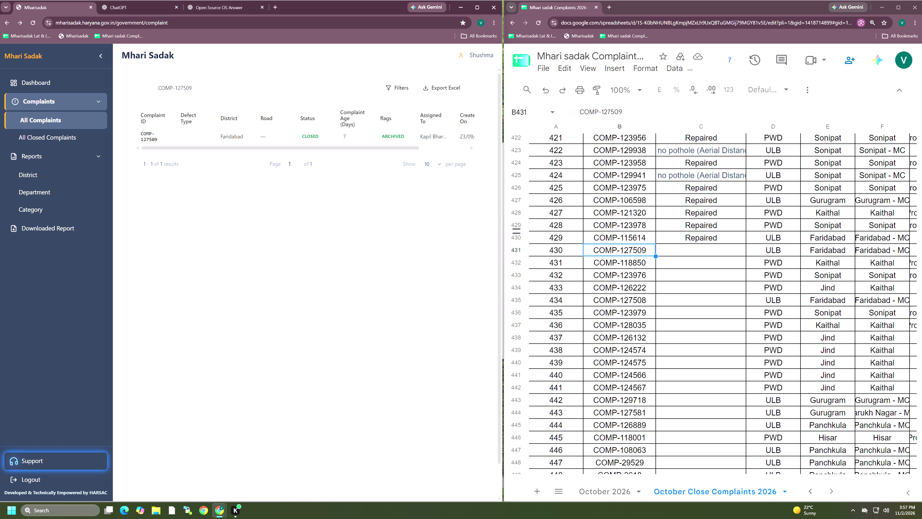
{"action": "left_click", "coordinate": [288, 136]}
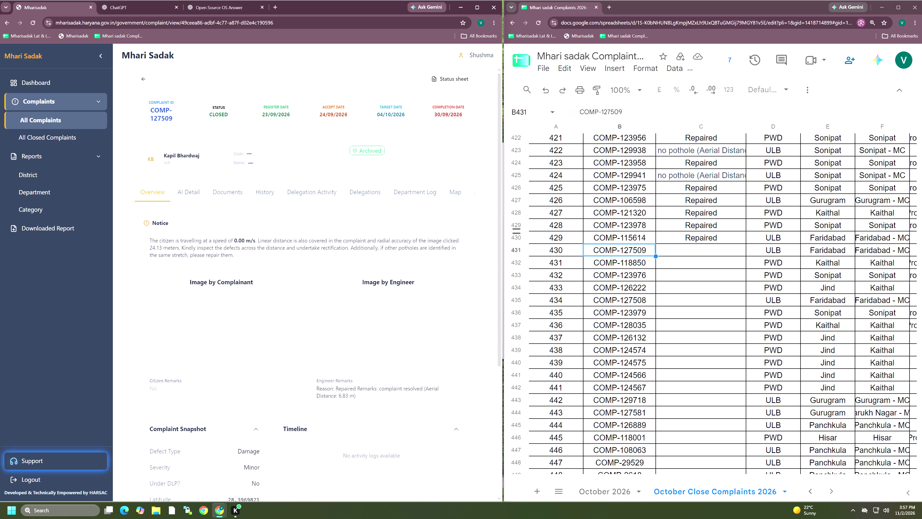
{"action": "left_click", "coordinate": [689, 253]}
{"action": "key", "text": "ctrl+d"}
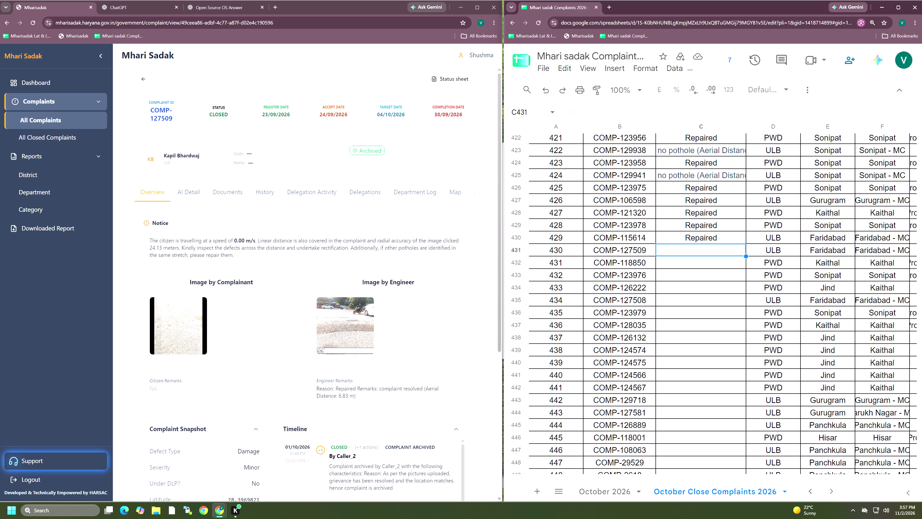
Look up complaint COMP-118850 in the portal and fill its column C cell with Repaired from the COMP-127509 row above.
{"action": "left_click", "coordinate": [634, 266]}
{"action": "key", "text": "ctrl+c"}
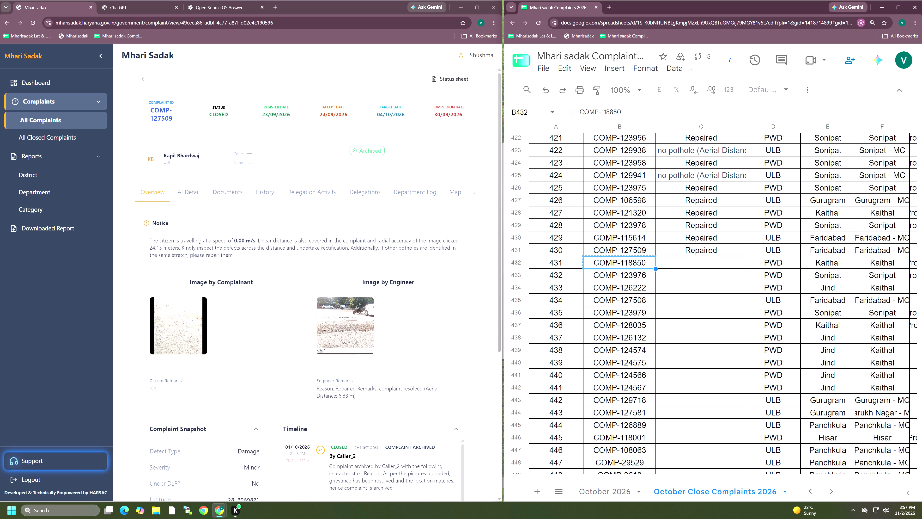
{"action": "left_click", "coordinate": [144, 80]}
{"action": "left_click_drag", "start_coordinate": [193, 89], "coordinate": [135, 101]}
{"action": "key", "text": "ctrl+v"}
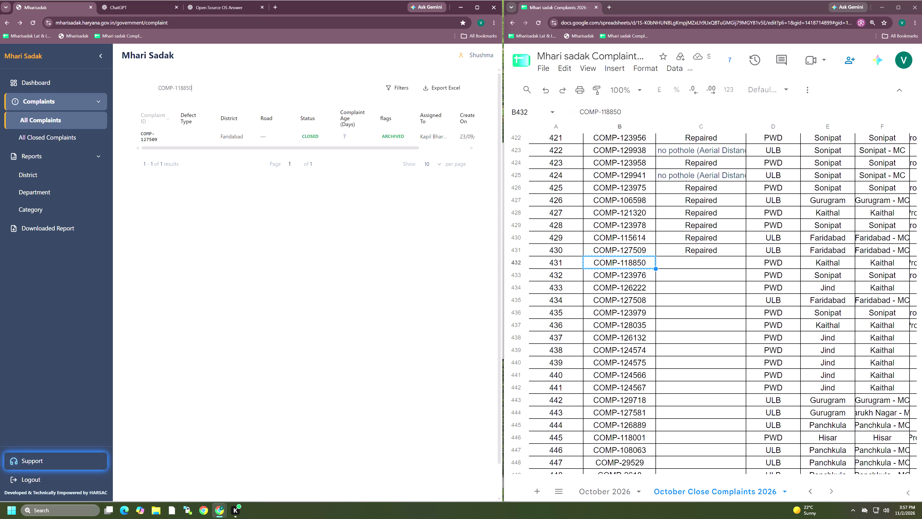
{"action": "left_click", "coordinate": [258, 133]}
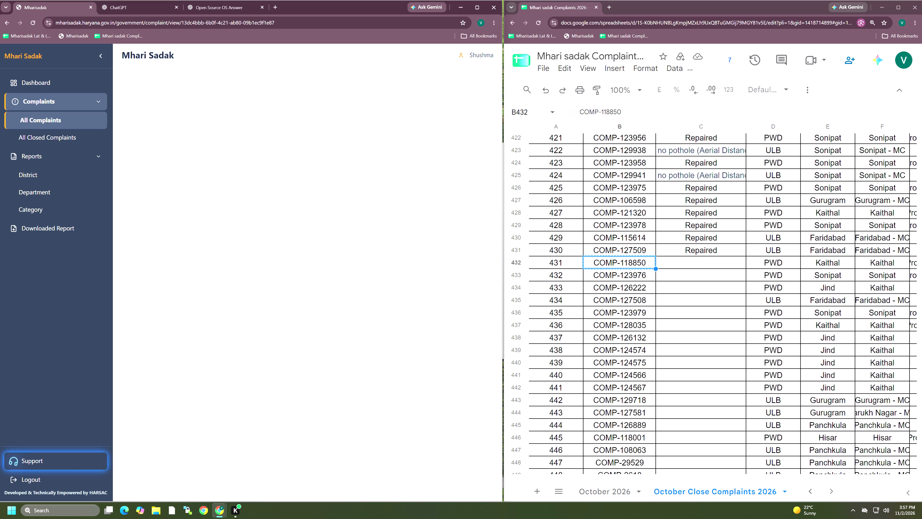
{"action": "left_click", "coordinate": [700, 264]}
{"action": "key", "text": "ctrl+d"}
Look up complaint COMP-123976 in the portal and fill its column C cell with Repaired from the COMP-118850 row above.
{"action": "left_click", "coordinate": [625, 279]}
{"action": "key", "text": "ctrl+c"}
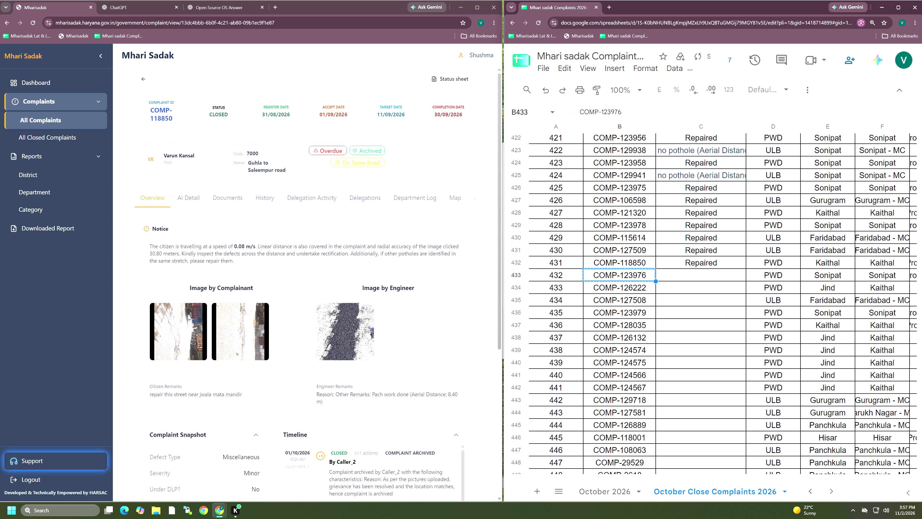
{"action": "left_click", "coordinate": [146, 73]}
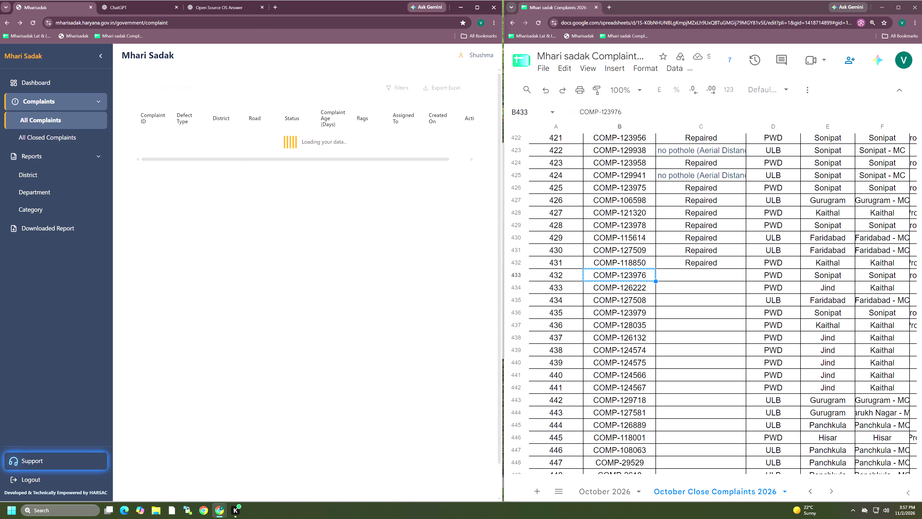
{"action": "left_click_drag", "start_coordinate": [198, 90], "coordinate": [121, 100]}
{"action": "key", "text": "ctrl+v"}
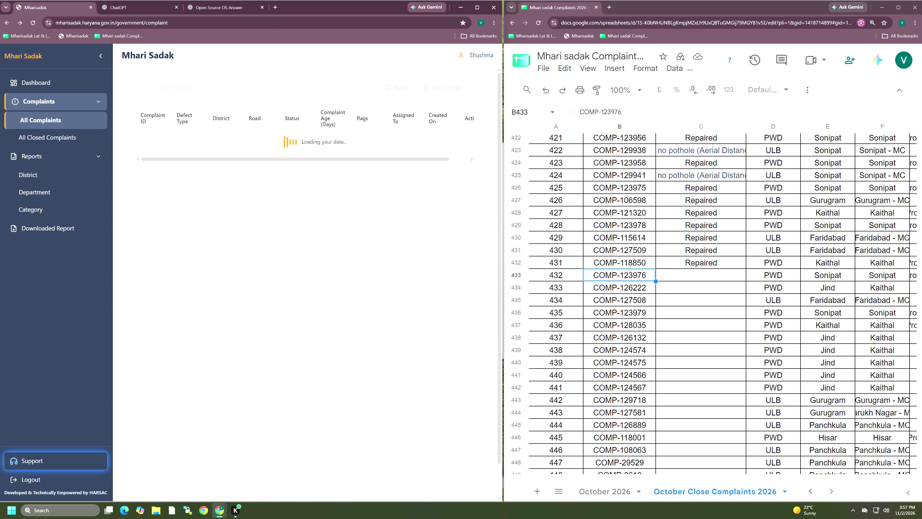
{"action": "left_click", "coordinate": [230, 190]}
{"action": "left_click", "coordinate": [265, 167]}
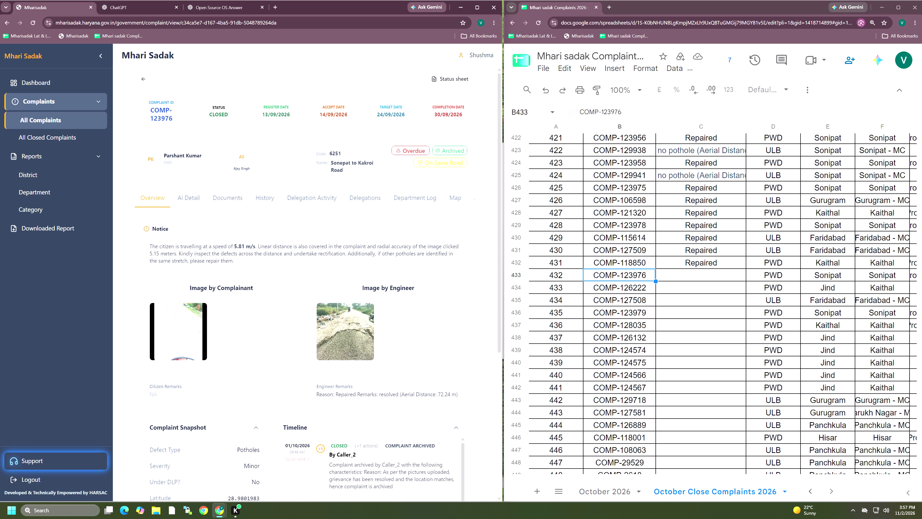
{"action": "left_click", "coordinate": [697, 271]}
{"action": "key", "text": "ctrl+d"}
Look up complaint COMP-126222 in the portal and fill its column C cell with Repaired from the COMP-123976 row above.
{"action": "left_click", "coordinate": [645, 286]}
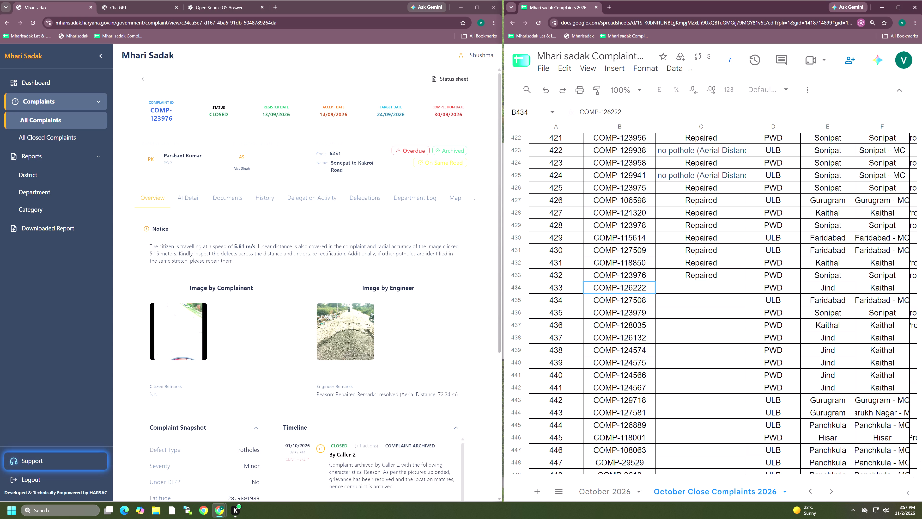
{"action": "key", "text": "ctrl+c"}
{"action": "left_click", "coordinate": [141, 78]}
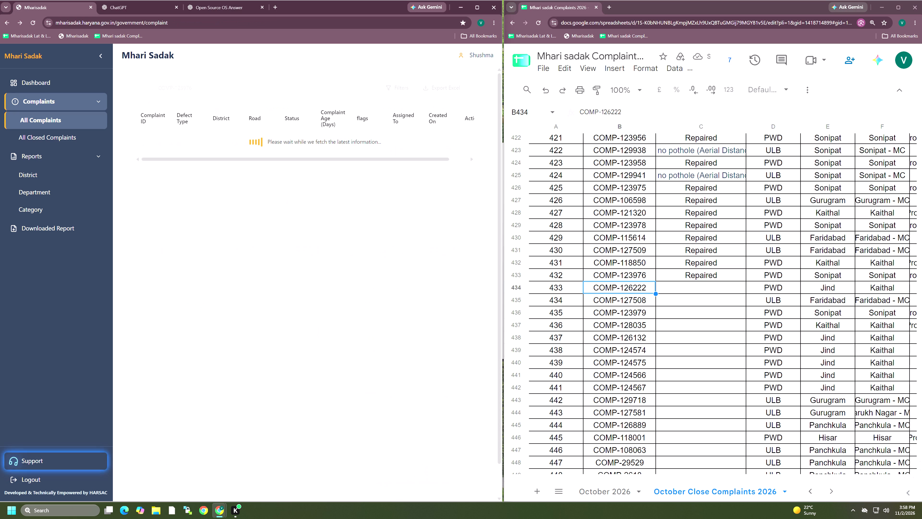
{"action": "left_click_drag", "start_coordinate": [195, 88], "coordinate": [131, 107]}
{"action": "key", "text": "ctrl+v"}
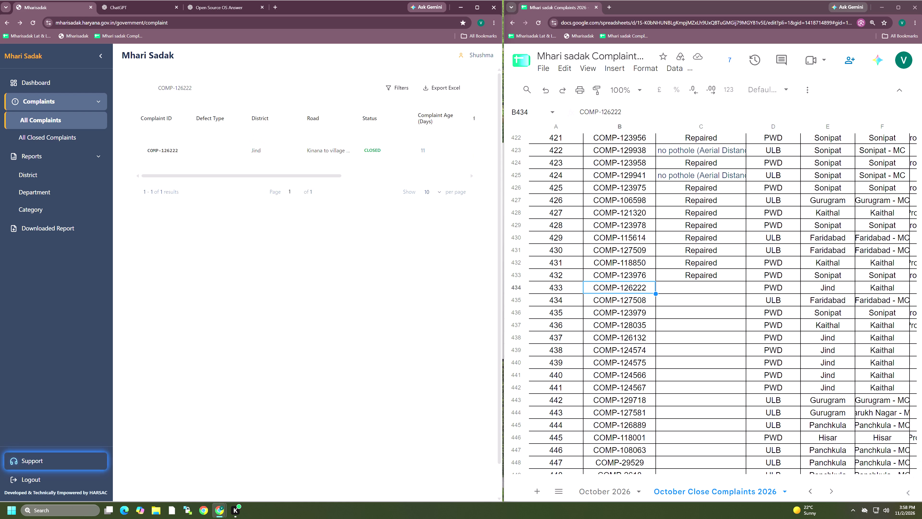
{"action": "left_click", "coordinate": [271, 157]}
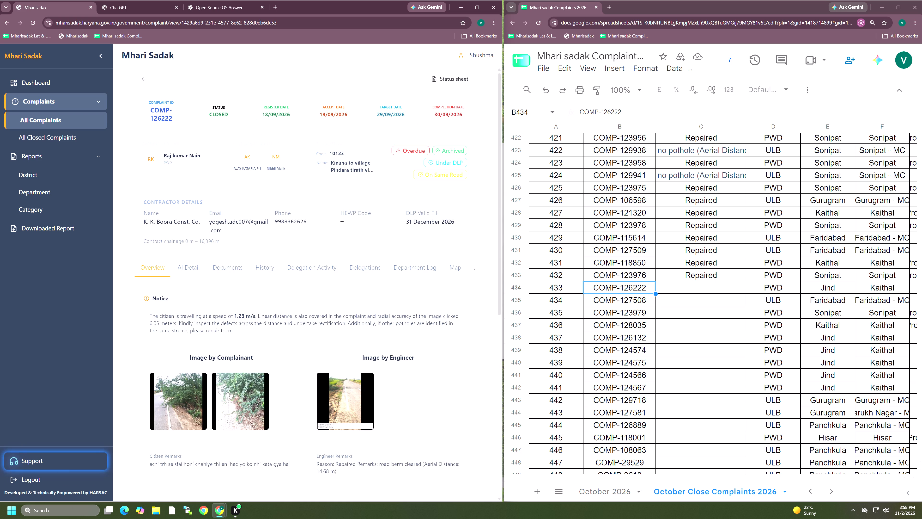
{"action": "left_click", "coordinate": [699, 288]}
{"action": "key", "text": "ctrl+d"}
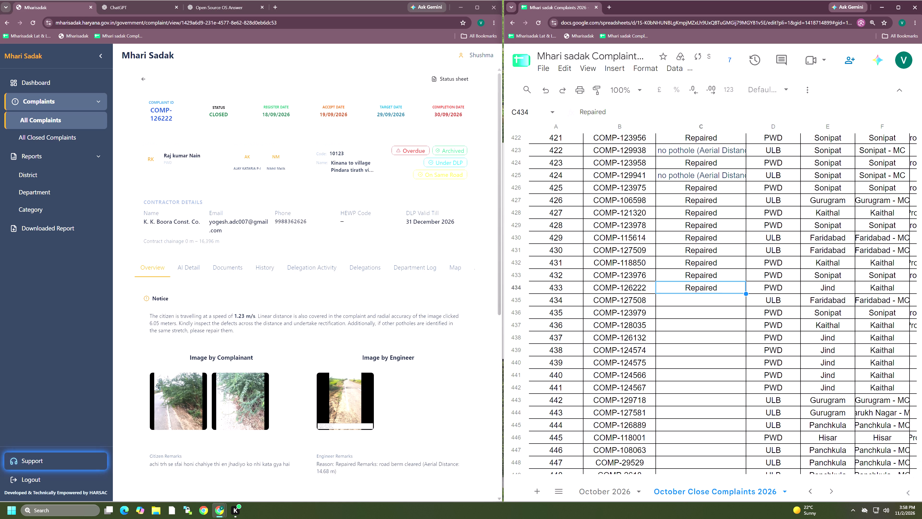
{"action": "left_click", "coordinate": [641, 299]}
{"action": "key", "text": "ctrl+c"}
{"action": "scroll", "coordinate": [712, 284], "scroll_direction": "down", "scroll_amount": 3}
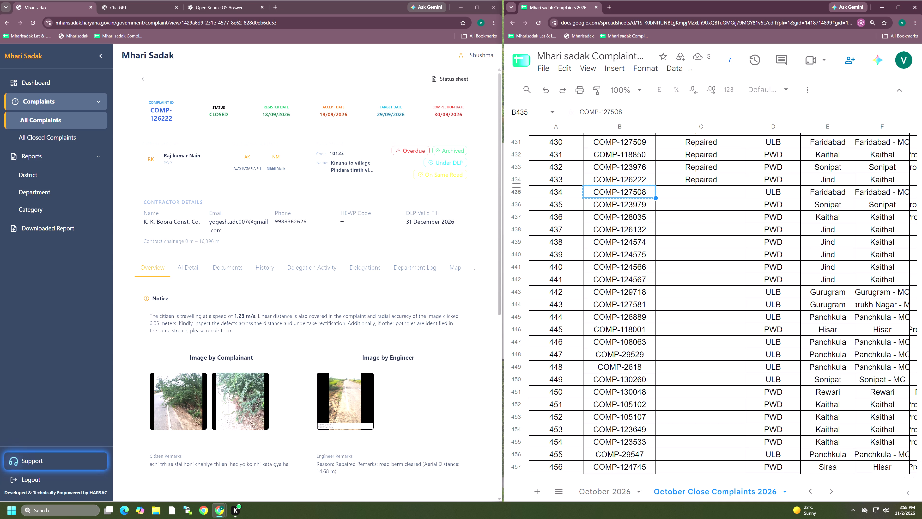
{"action": "left_click", "coordinate": [140, 80]}
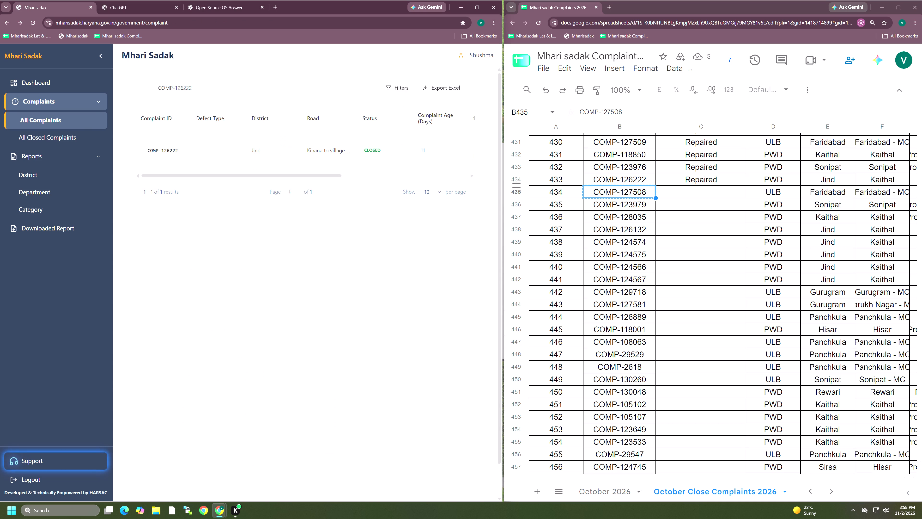
{"action": "left_click_drag", "start_coordinate": [196, 91], "coordinate": [139, 101]}
{"action": "key", "text": "ctrl+v"}
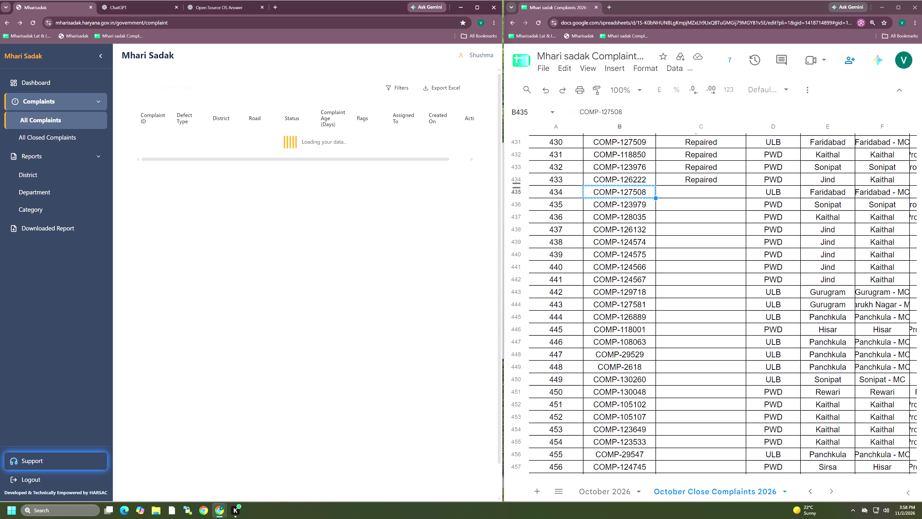
{"action": "left_click", "coordinate": [253, 138]}
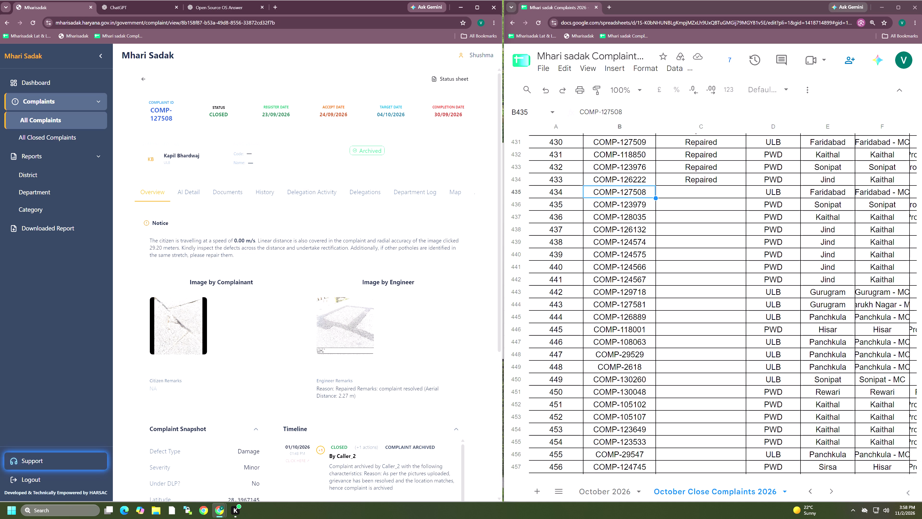
{"action": "left_click", "coordinate": [696, 192]}
{"action": "key", "text": "ctrl+d"}
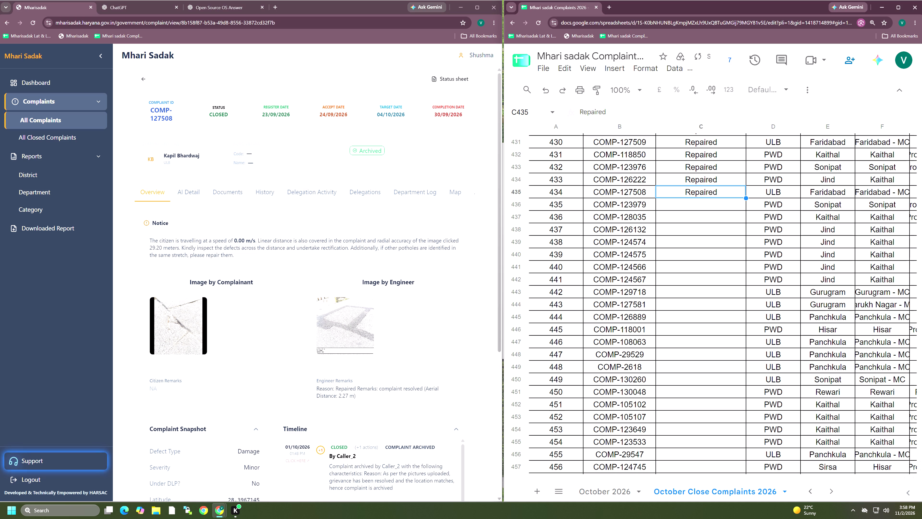
Look up complaint COMP-123979 in the portal and fill its column C cell with Repaired from the COMP-127508 row above.
{"action": "left_click", "coordinate": [636, 204]}
{"action": "key", "text": "ctrl+c"}
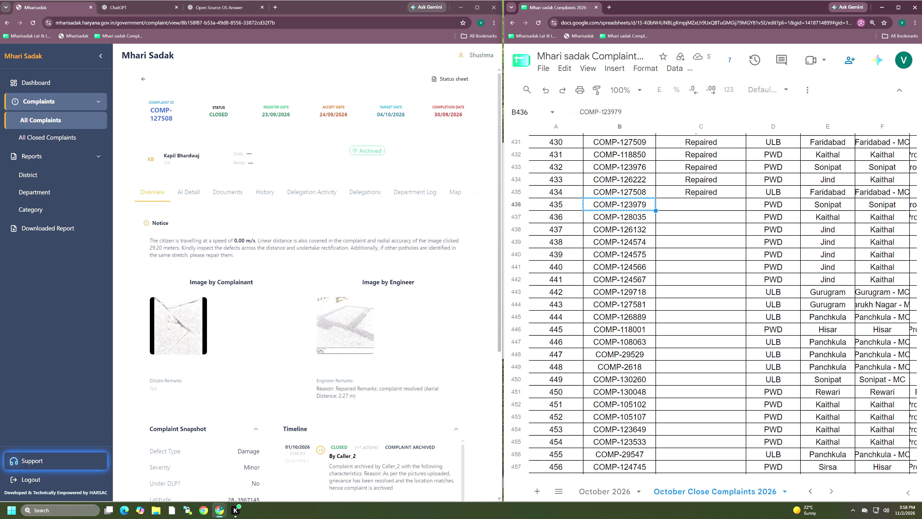
{"action": "left_click", "coordinate": [145, 80]}
{"action": "left_click_drag", "start_coordinate": [194, 88], "coordinate": [193, 88]}
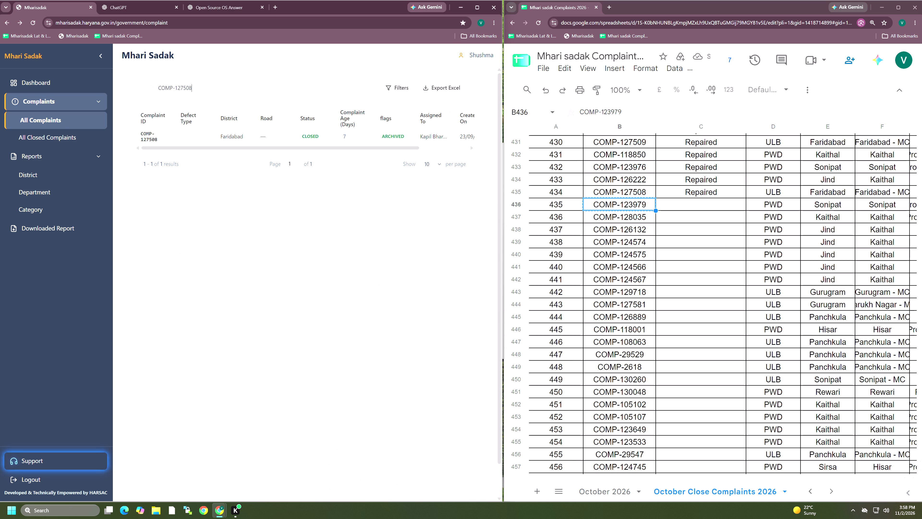
{"action": "left_click_drag", "start_coordinate": [193, 88], "coordinate": [139, 110]}
{"action": "key", "text": "ctrl+v"}
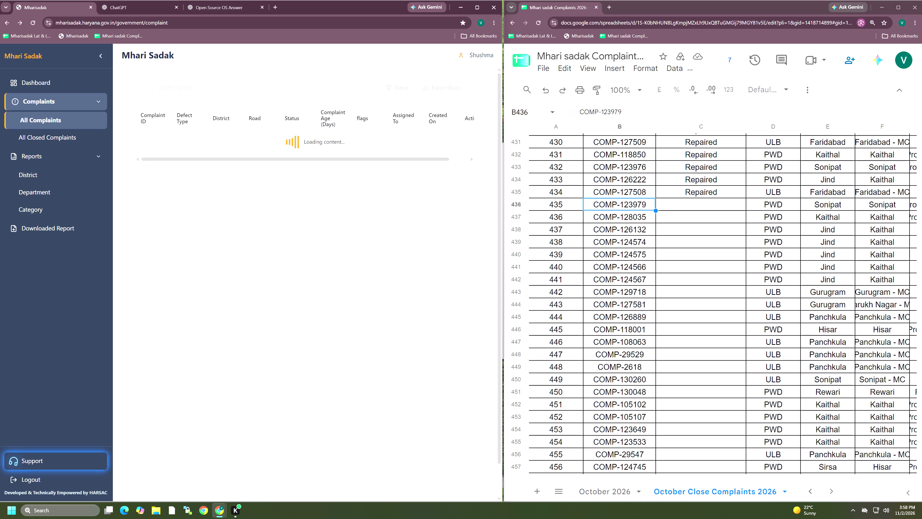
{"action": "left_click", "coordinate": [269, 152]}
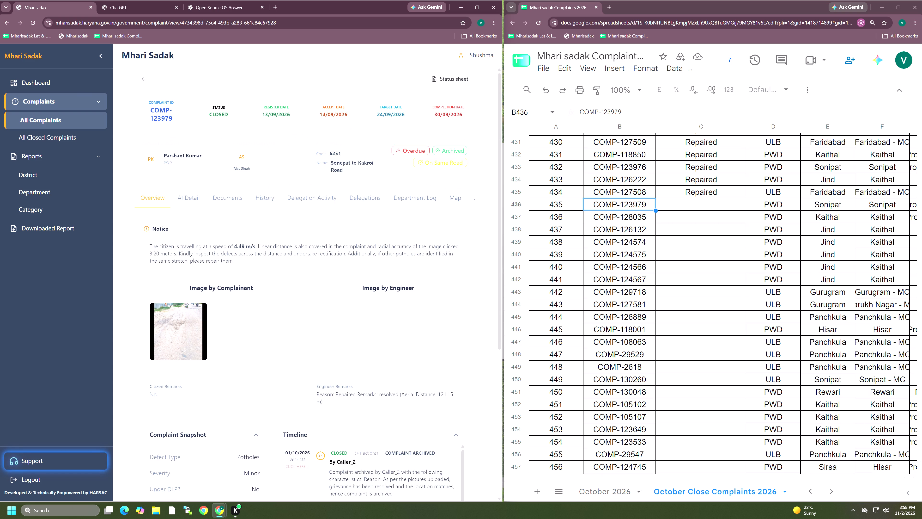
{"action": "left_click", "coordinate": [690, 204]}
{"action": "key", "text": "ctrl+d"}
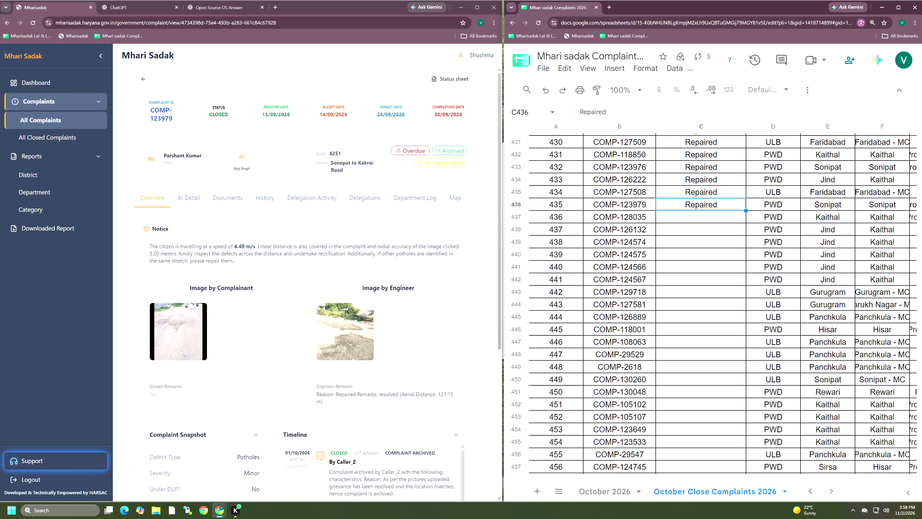
Look up complaint COMP-128035 in the portal and fill its column C cell with Repaired from the COMP-123979 row above.
{"action": "left_click", "coordinate": [639, 221]}
{"action": "key", "text": "ctrl+c"}
{"action": "left_click", "coordinate": [142, 80]}
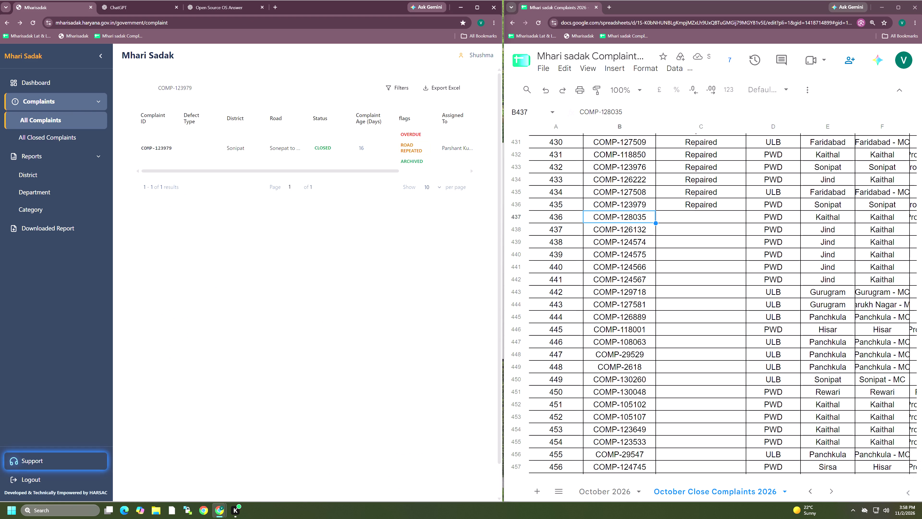
{"action": "left_click_drag", "start_coordinate": [194, 87], "coordinate": [152, 102]}
{"action": "key", "text": "ctrl+c"}
{"action": "left_click", "coordinate": [628, 218]}
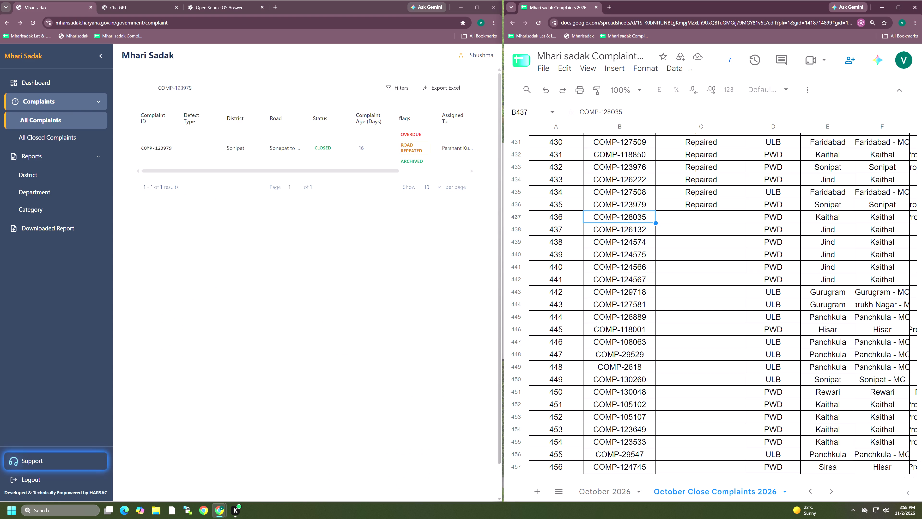
{"action": "key", "text": "ctrl+c"}
{"action": "left_click_drag", "start_coordinate": [199, 85], "coordinate": [160, 99]}
{"action": "triple_click", "coordinate": [221, 86]}
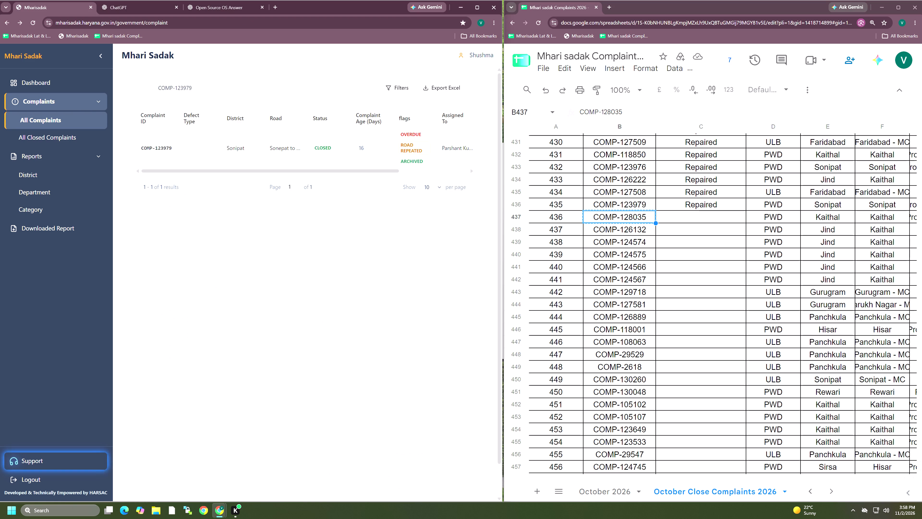
{"action": "triple_click", "coordinate": [221, 86]}
{"action": "left_click", "coordinate": [221, 94]}
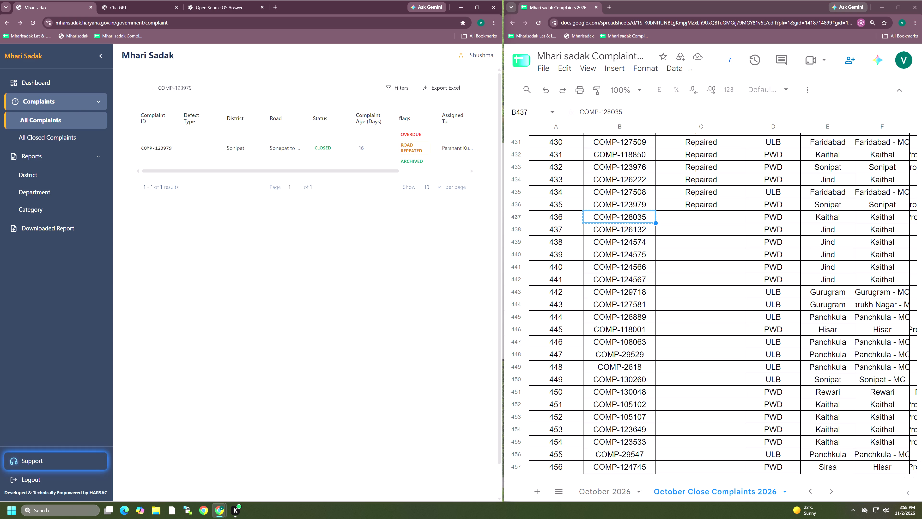
{"action": "triple_click", "coordinate": [203, 88]}
{"action": "left_click", "coordinate": [203, 88]}
{"action": "key", "text": "ctrl+v"}
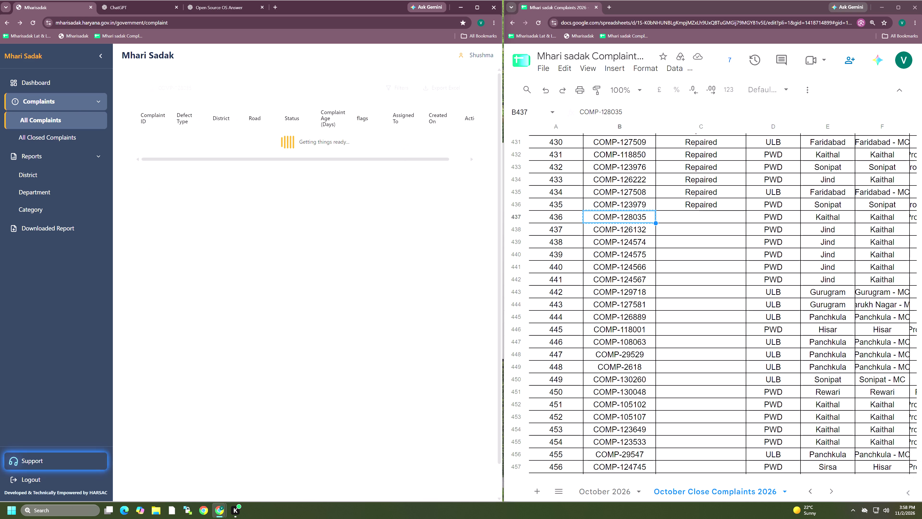
{"action": "left_click", "coordinate": [280, 148]}
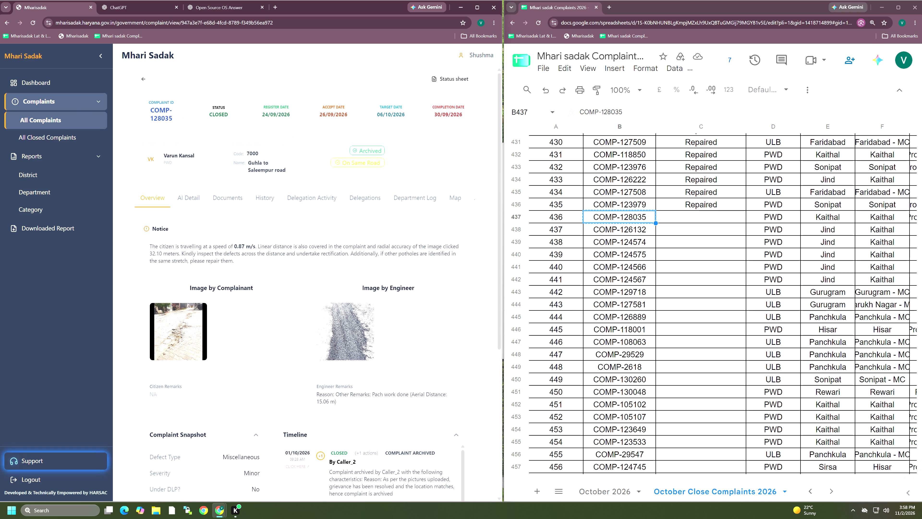
{"action": "left_click", "coordinate": [688, 220]}
{"action": "key", "text": "ctrl+d"}
Look up complaint COMP-126132 in the portal and fill its column C cell with Repaired from the COMP-128035 row above.
{"action": "left_click", "coordinate": [623, 231]}
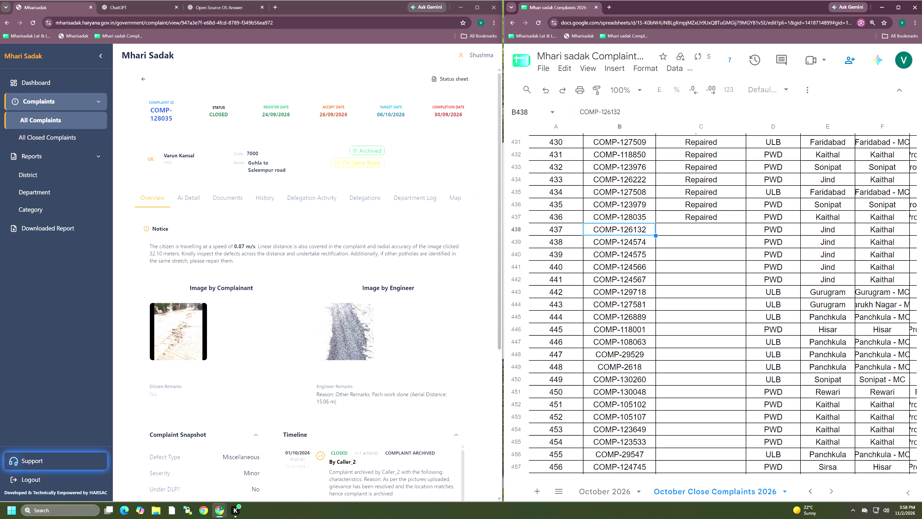
{"action": "key", "text": "ctrl+c"}
{"action": "left_click", "coordinate": [141, 80]}
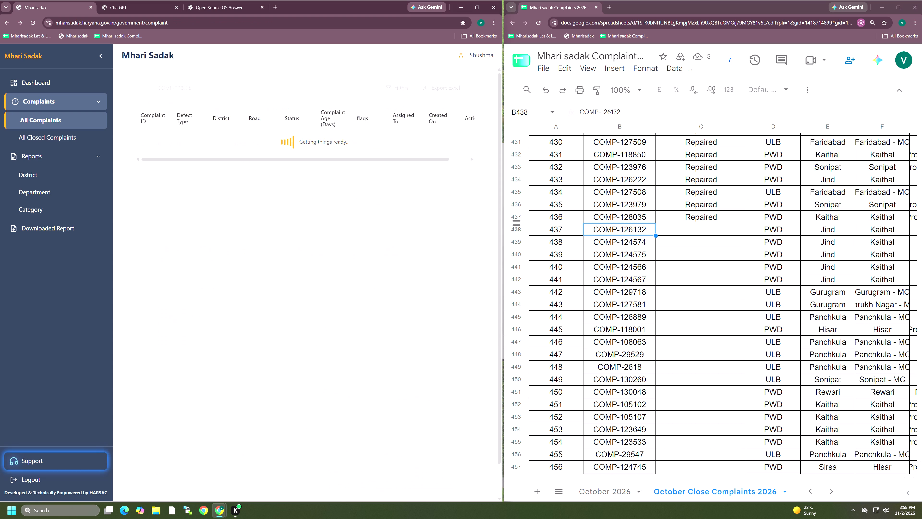
{"action": "left_click_drag", "start_coordinate": [194, 88], "coordinate": [141, 98]}
{"action": "key", "text": "ctrl+v"}
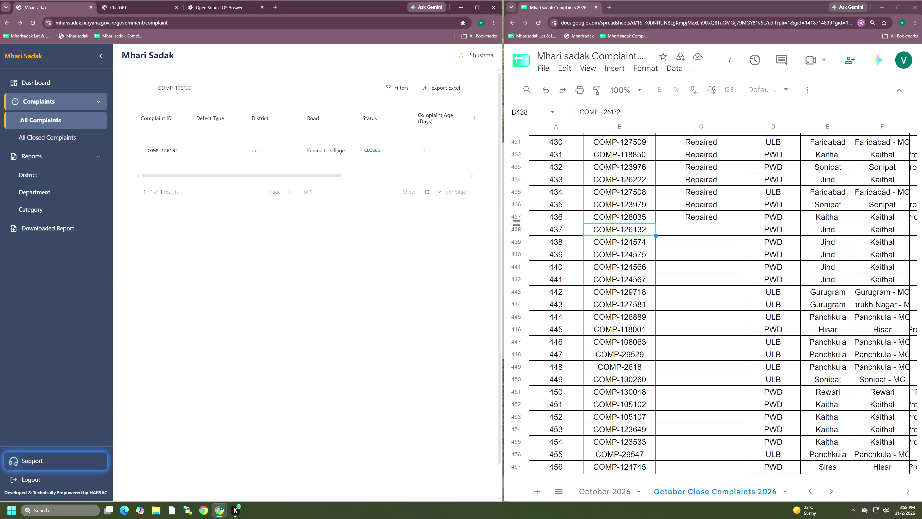
{"action": "left_click", "coordinate": [278, 157]}
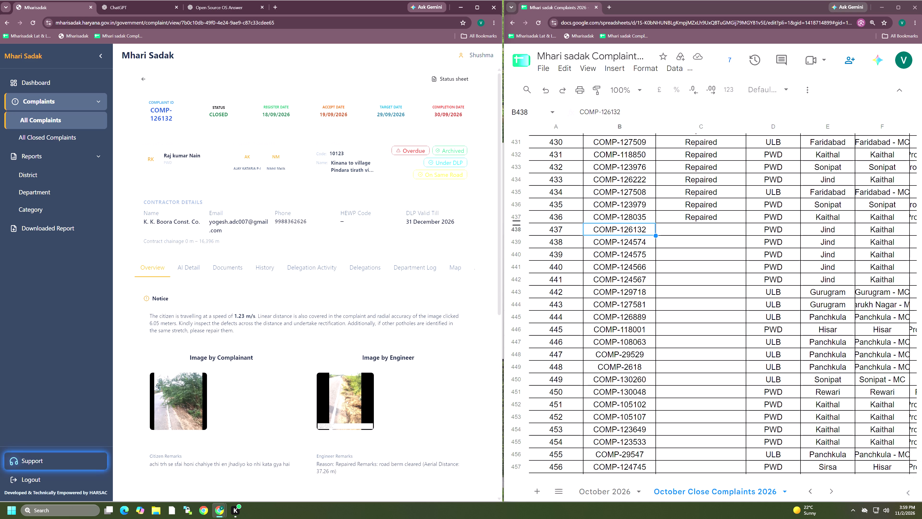
{"action": "left_click", "coordinate": [683, 231]}
{"action": "key", "text": "ctrl+d"}
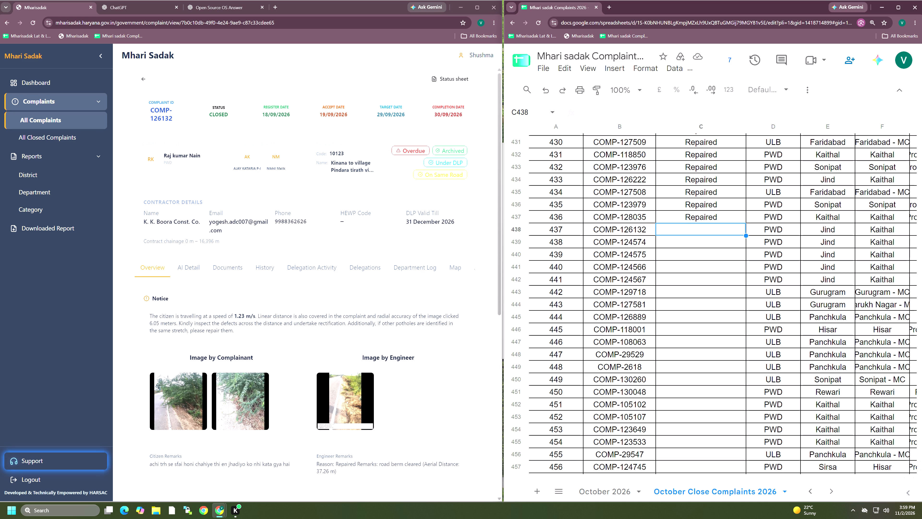
Look up complaint COMP-124574 in the portal and fill its column C cell with Repaired from the COMP-126132 row above.
{"action": "left_click", "coordinate": [636, 243]}
{"action": "key", "text": "ctrl+c"}
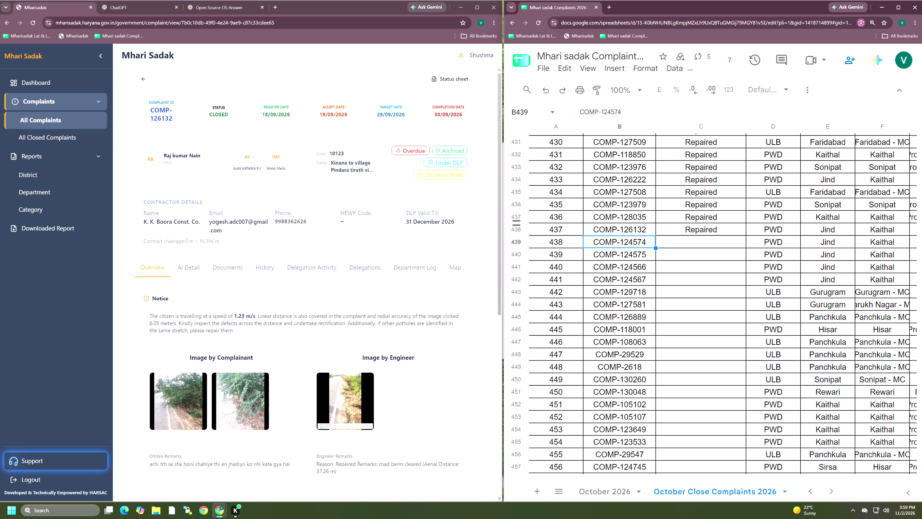
{"action": "left_click", "coordinate": [144, 78]}
{"action": "left_click_drag", "start_coordinate": [195, 86], "coordinate": [144, 106]}
{"action": "key", "text": "ctrl+v"}
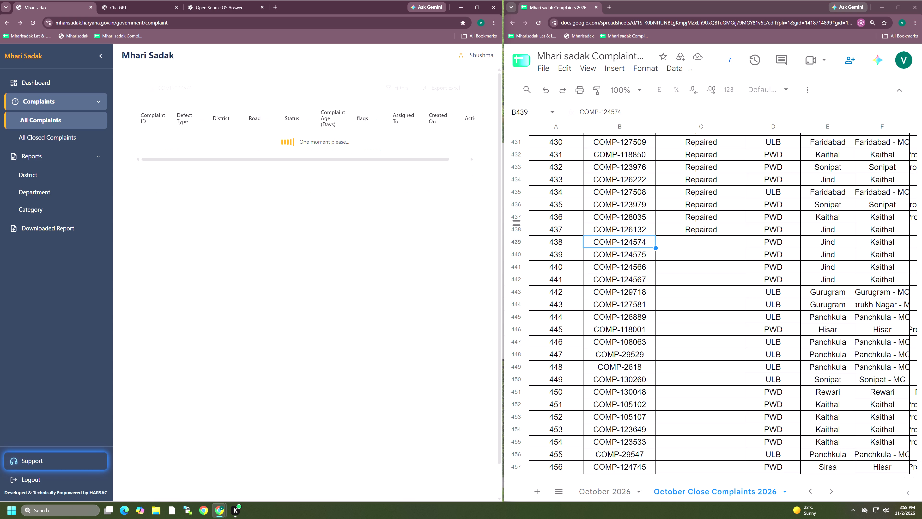
{"action": "left_click", "coordinate": [241, 150]}
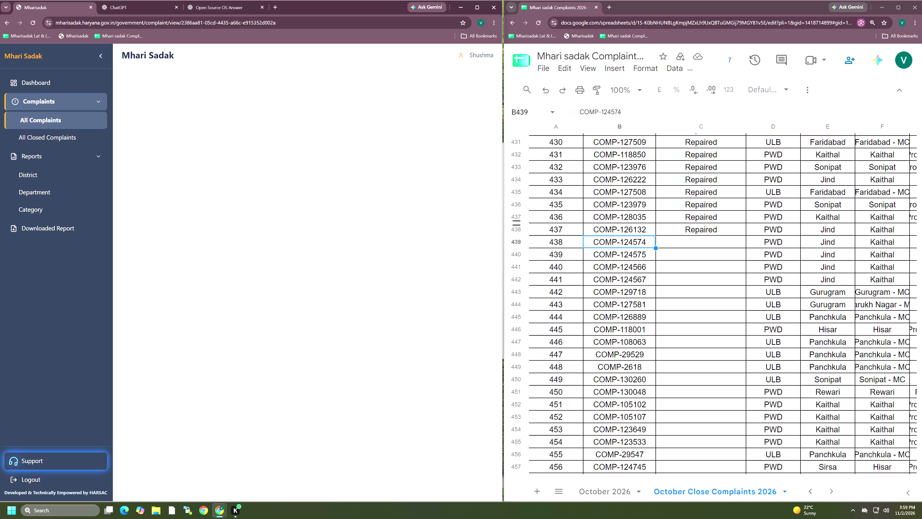
{"action": "scroll", "coordinate": [307, 263], "scroll_direction": "down", "scroll_amount": 3}
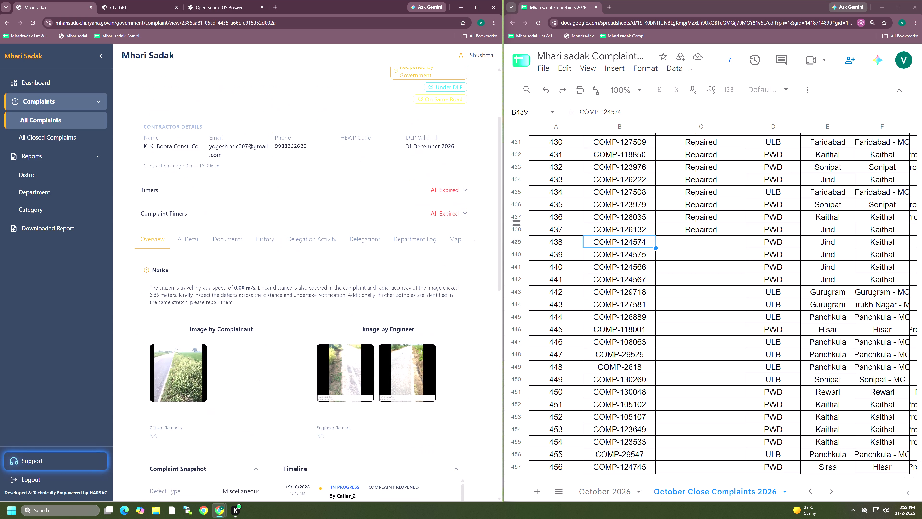
{"action": "scroll", "coordinate": [307, 263], "scroll_direction": "up", "scroll_amount": 4}
{"action": "left_click", "coordinate": [695, 243]}
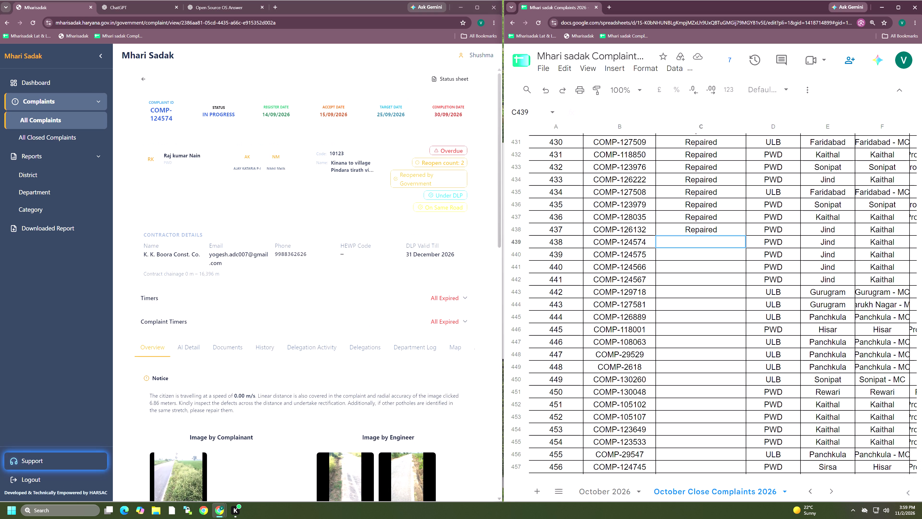
{"action": "key", "text": "ctrl+d"}
{"action": "left_click", "coordinate": [636, 252]}
{"action": "key", "text": "ctrl+c"}
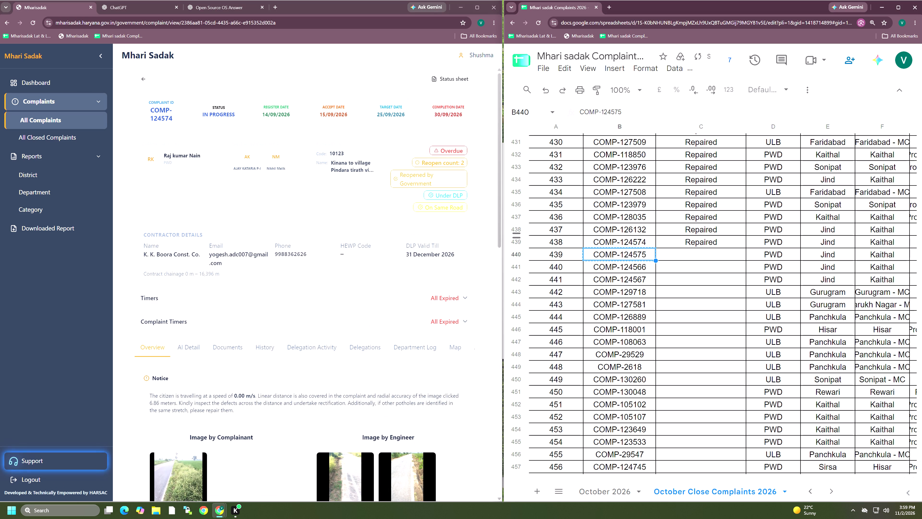
{"action": "left_click", "coordinate": [144, 80]}
{"action": "left_click_drag", "start_coordinate": [195, 89], "coordinate": [165, 92]}
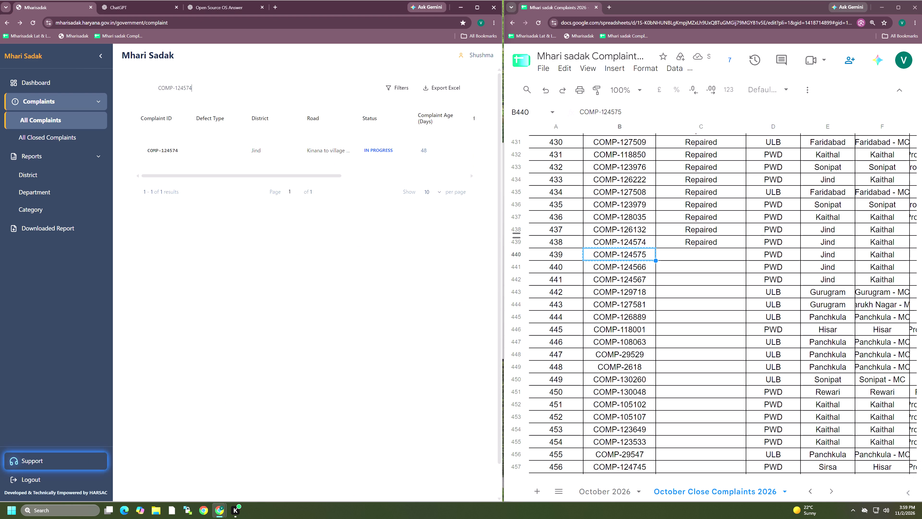
{"action": "left_click_drag", "start_coordinate": [165, 92], "coordinate": [131, 97]}
{"action": "key", "text": "ctrl+v"}
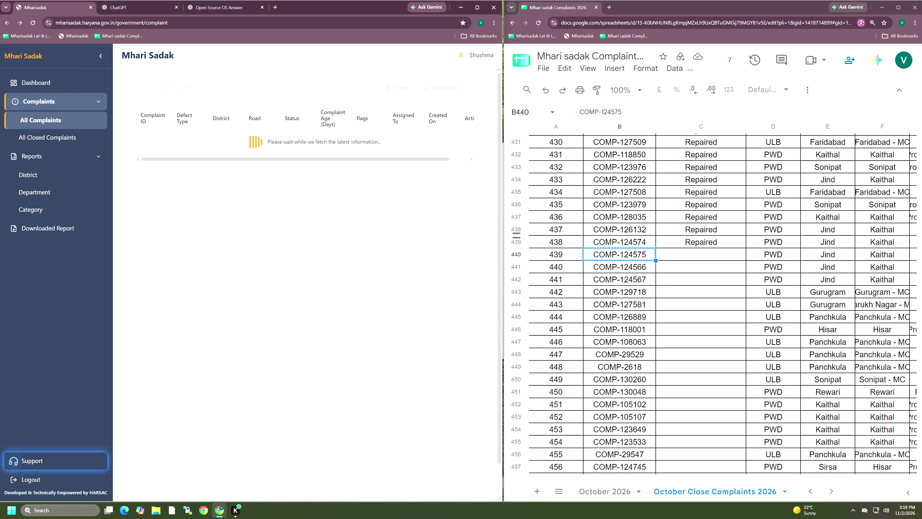
{"action": "left_click", "coordinate": [268, 155]}
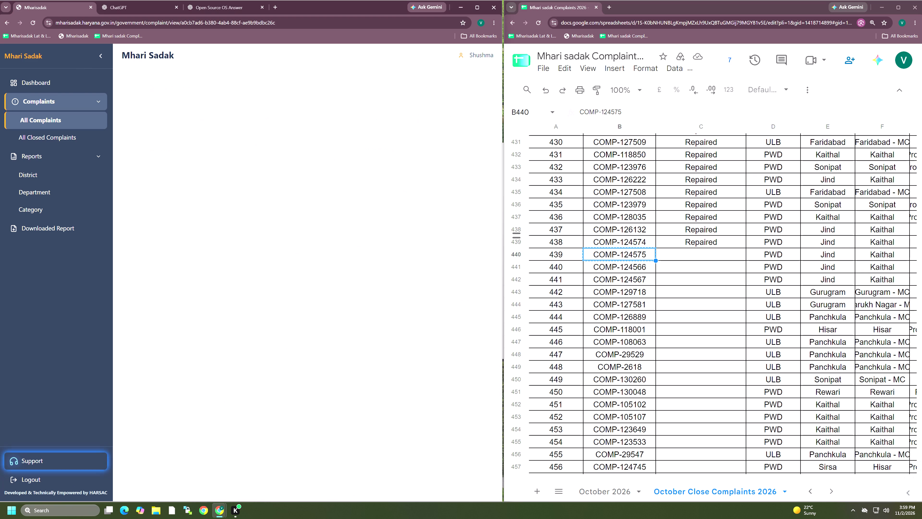
{"action": "scroll", "coordinate": [277, 317], "scroll_direction": "down", "scroll_amount": 5}
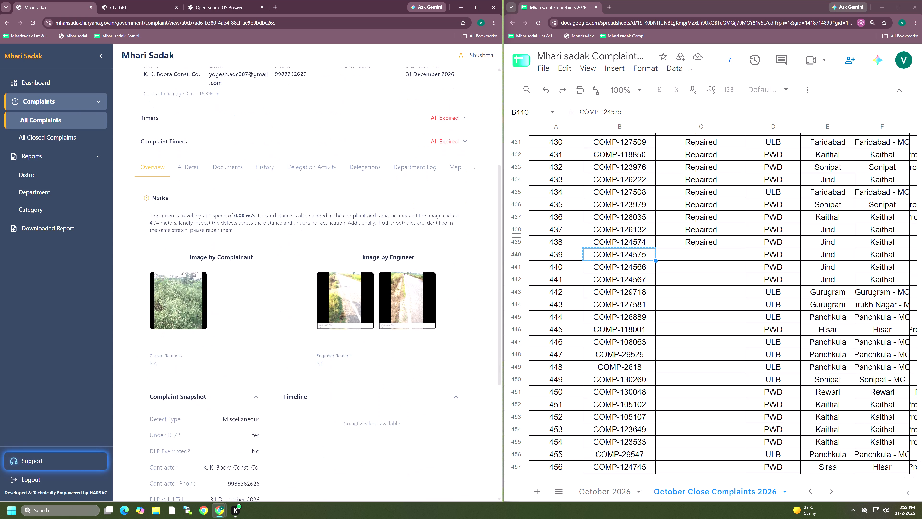
{"action": "scroll", "coordinate": [277, 317], "scroll_direction": "up", "scroll_amount": 6}
{"action": "left_click", "coordinate": [705, 253]}
{"action": "key", "text": "ctrl+d"}
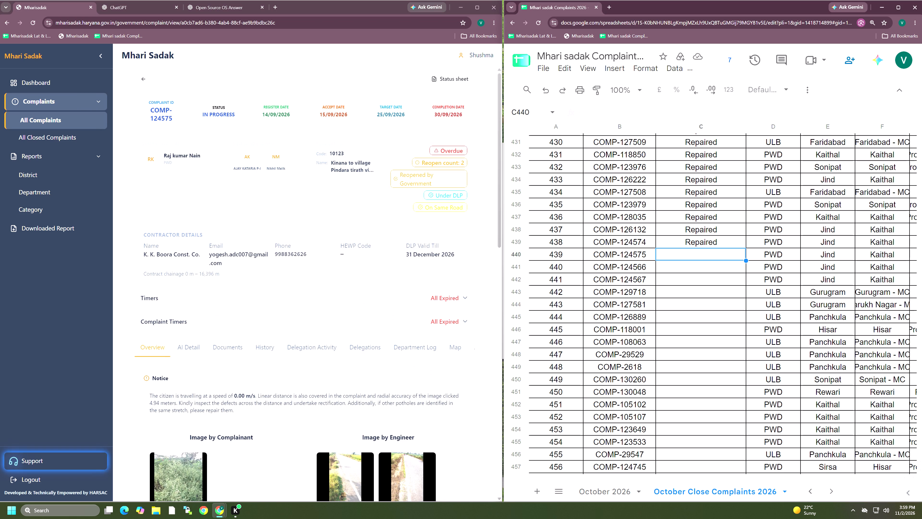
Look up complaint COMP-124566 in the portal and fill its column C cell with Repaired from the COMP-124575 row above.
{"action": "left_click", "coordinate": [643, 264]}
{"action": "key", "text": "ctrl+c"}
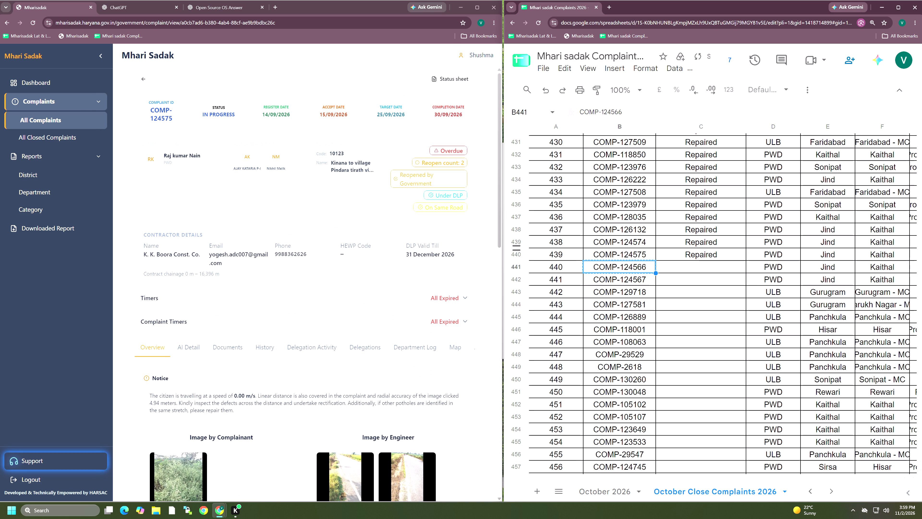
{"action": "left_click", "coordinate": [145, 76]}
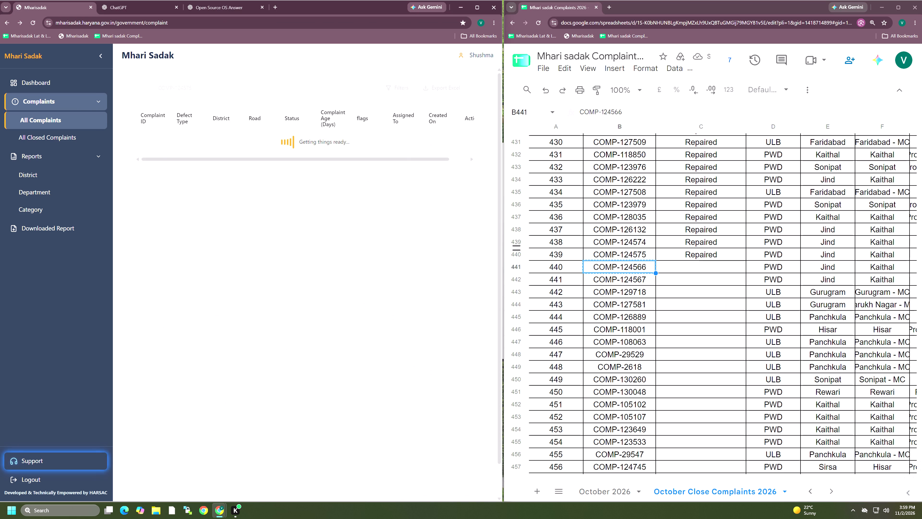
{"action": "left_click_drag", "start_coordinate": [193, 87], "coordinate": [140, 106]}
{"action": "key", "text": "ctrl+v"}
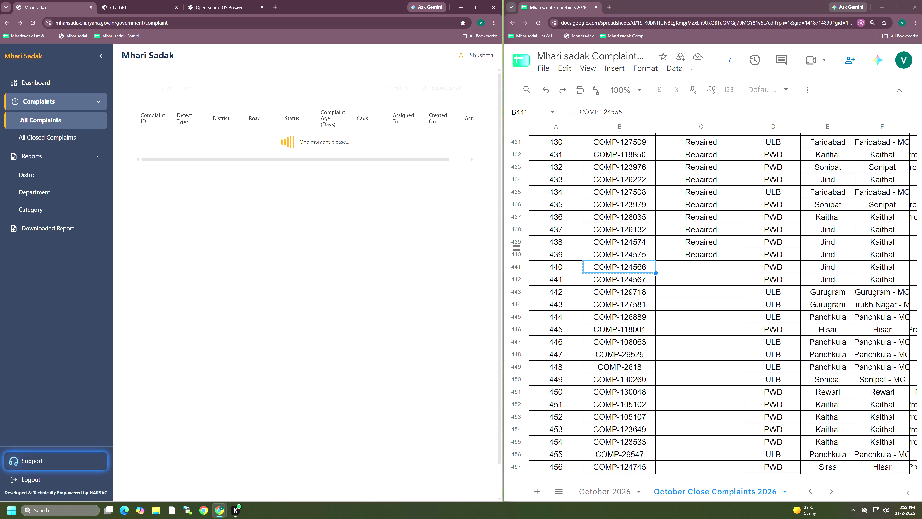
{"action": "left_click", "coordinate": [287, 152]}
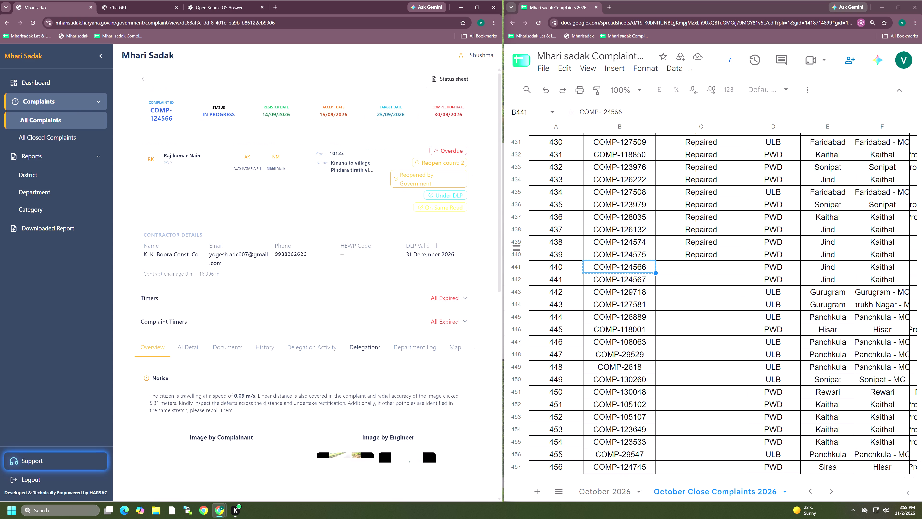
{"action": "scroll", "coordinate": [346, 338], "scroll_direction": "down", "scroll_amount": 6}
{"action": "scroll", "coordinate": [306, 339], "scroll_direction": "up", "scroll_amount": 5}
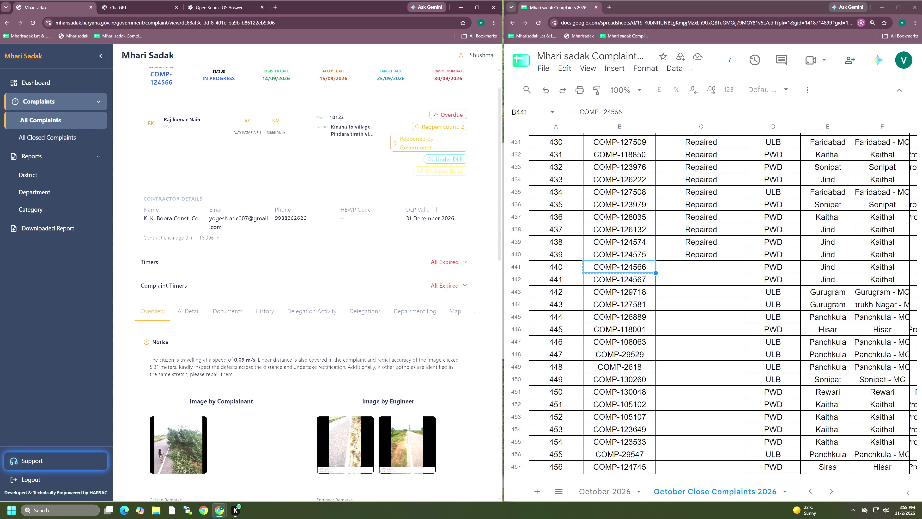
{"action": "left_click", "coordinate": [699, 269]}
{"action": "key", "text": "ctrl+d"}
{"action": "left_click", "coordinate": [632, 279]}
{"action": "key", "text": "ctrl+c"}
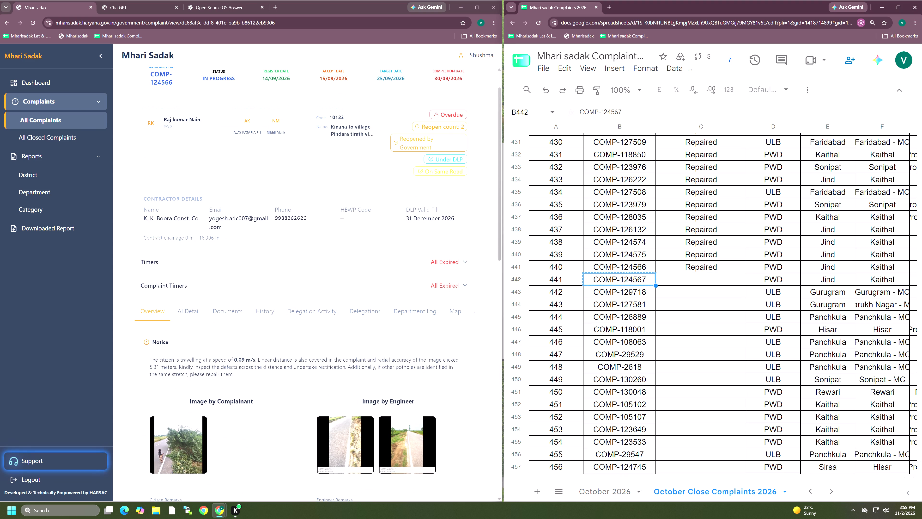
{"action": "scroll", "coordinate": [224, 135], "scroll_direction": "up", "scroll_amount": 3}
{"action": "left_click", "coordinate": [143, 77]}
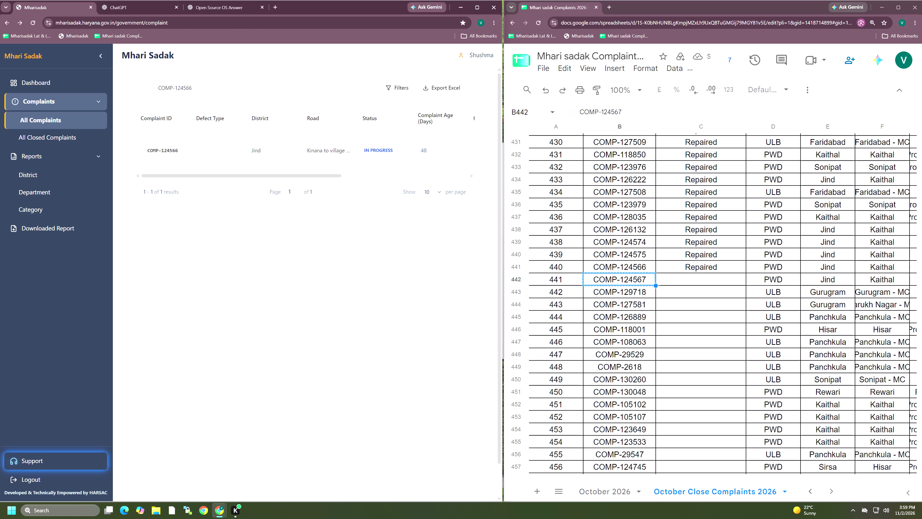
{"action": "left_click_drag", "start_coordinate": [194, 87], "coordinate": [135, 101]}
{"action": "key", "text": "ctrl+v"}
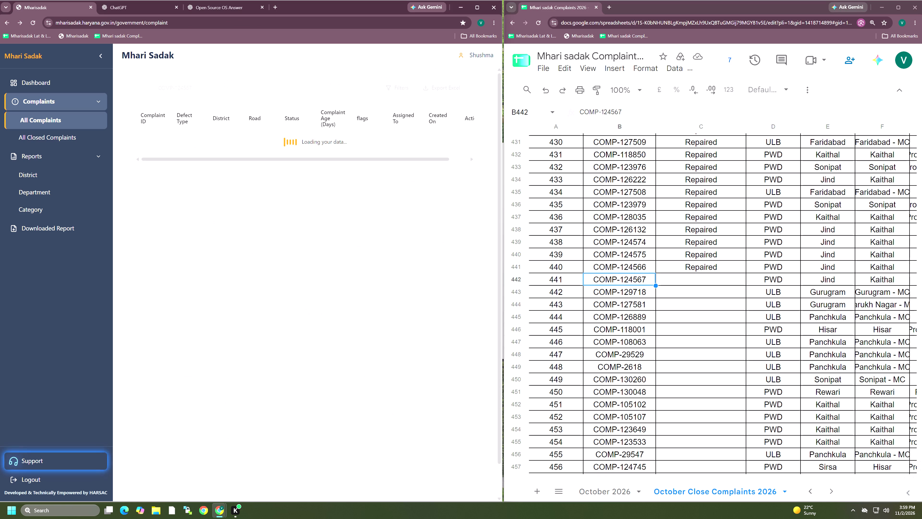
{"action": "left_click", "coordinate": [276, 150]}
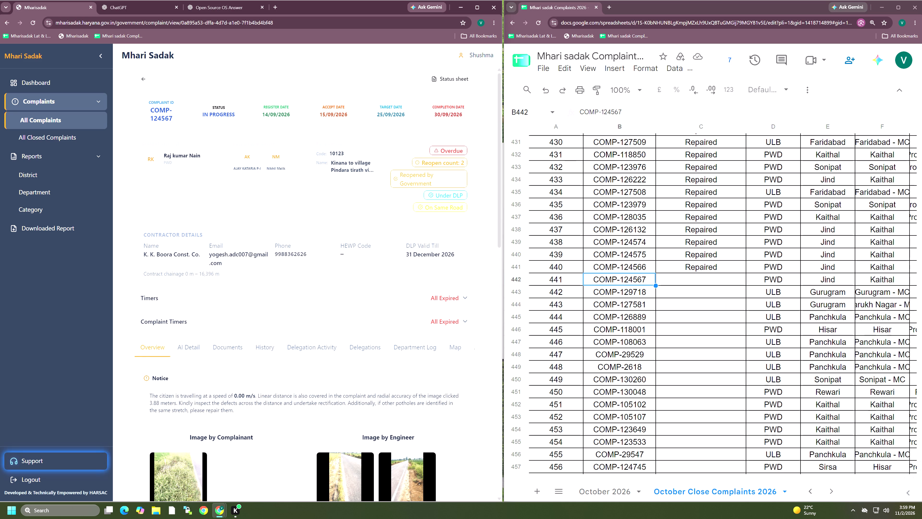
{"action": "scroll", "coordinate": [315, 229], "scroll_direction": "down", "scroll_amount": 5}
{"action": "scroll", "coordinate": [315, 229], "scroll_direction": "up", "scroll_amount": 6}
{"action": "left_click", "coordinate": [702, 281]}
{"action": "key", "text": "ctrl+d"}
Look up complaint COMP-129718 in the portal and copy its full engineer remarks about the storm water drain into its column C cell.
{"action": "left_click", "coordinate": [646, 293]}
{"action": "key", "text": "ctrl+c"}
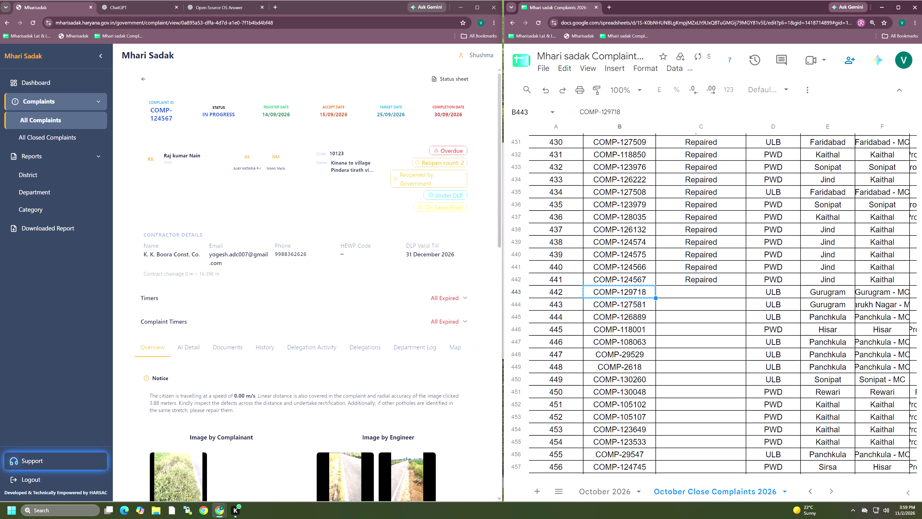
{"action": "left_click", "coordinate": [143, 79]}
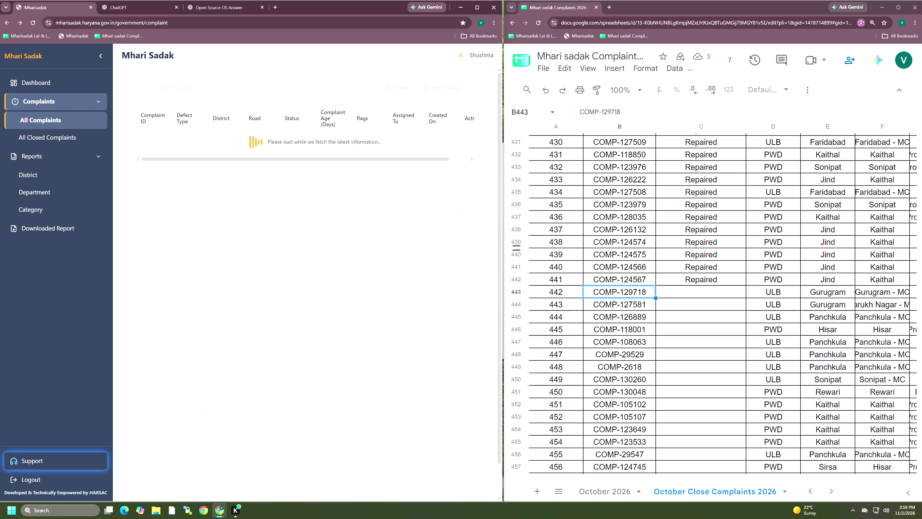
{"action": "left_click_drag", "start_coordinate": [195, 88], "coordinate": [124, 104]}
{"action": "key", "text": "ctrl+v"}
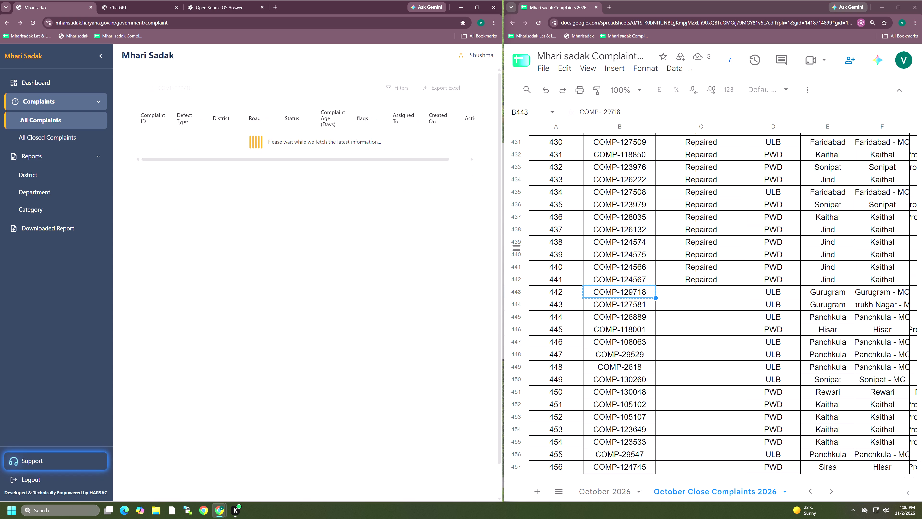
{"action": "left_click", "coordinate": [282, 154]}
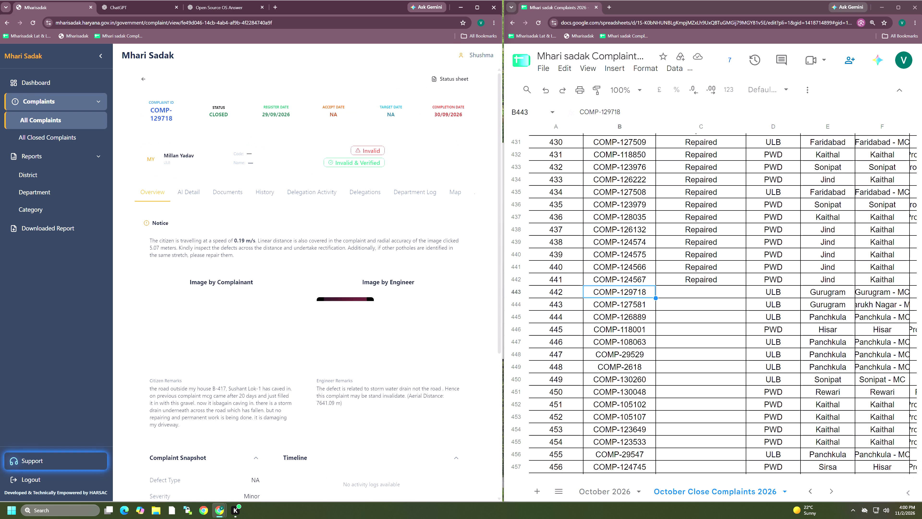
{"action": "scroll", "coordinate": [721, 219], "scroll_direction": "down", "scroll_amount": 3}
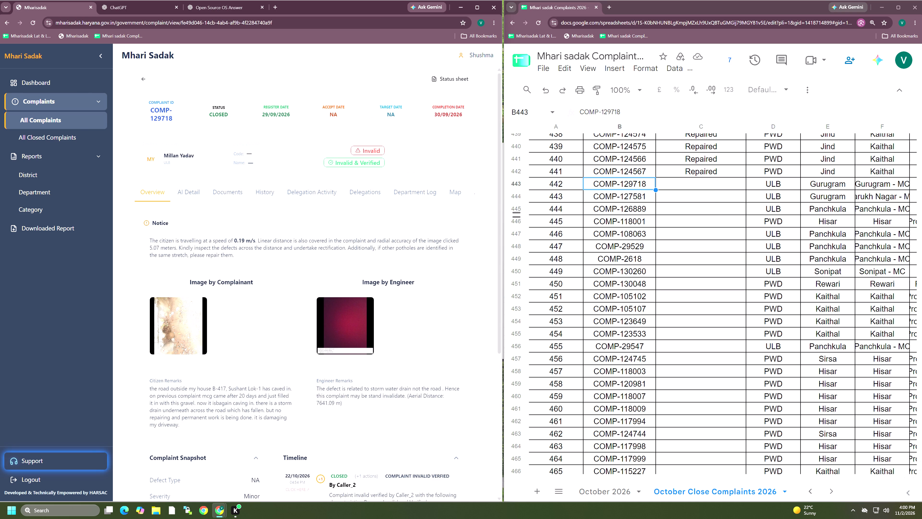
{"action": "left_click_drag", "start_coordinate": [315, 388], "coordinate": [352, 409]}
{"action": "key", "text": "ctrl+c"}
{"action": "left_click", "coordinate": [707, 182]}
{"action": "key", "text": "ctrl+v"}
Search the portal's complaint list for COMP-127581, using the ID copied from the spreadsheet.
{"action": "left_click", "coordinate": [634, 199]}
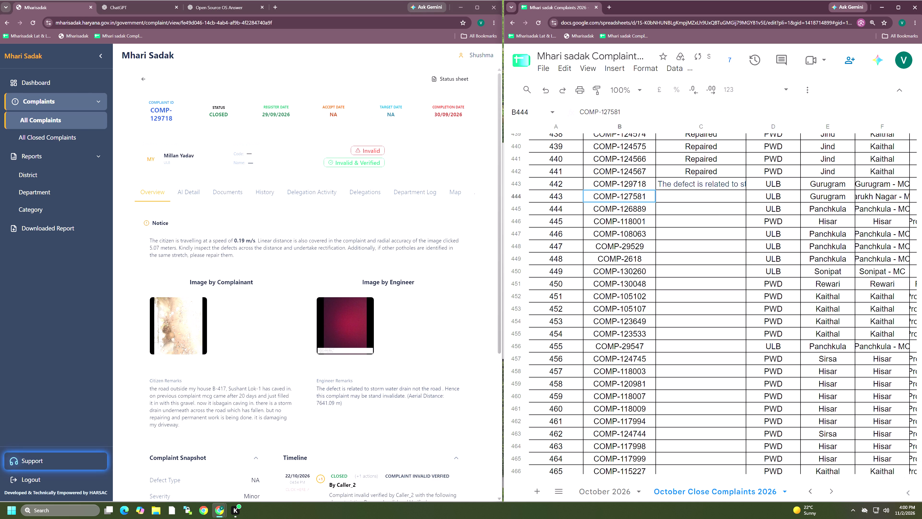
{"action": "key", "text": "ctrl+c"}
{"action": "left_click", "coordinate": [144, 80]}
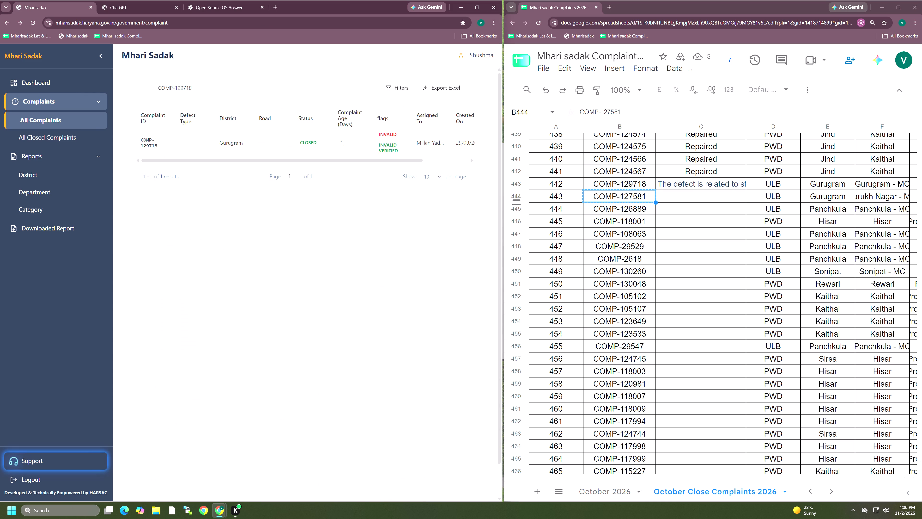
{"action": "left_click_drag", "start_coordinate": [191, 87], "coordinate": [142, 94]}
{"action": "key", "text": "ctrl+v"}
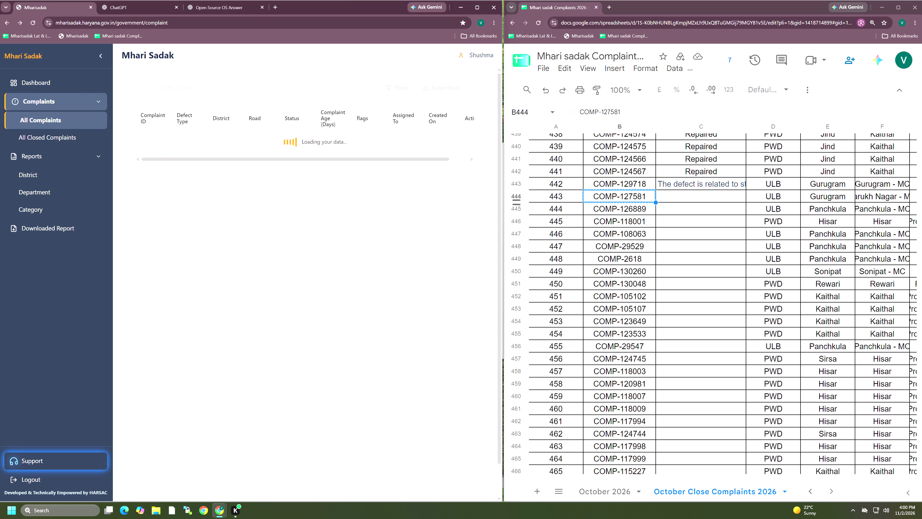
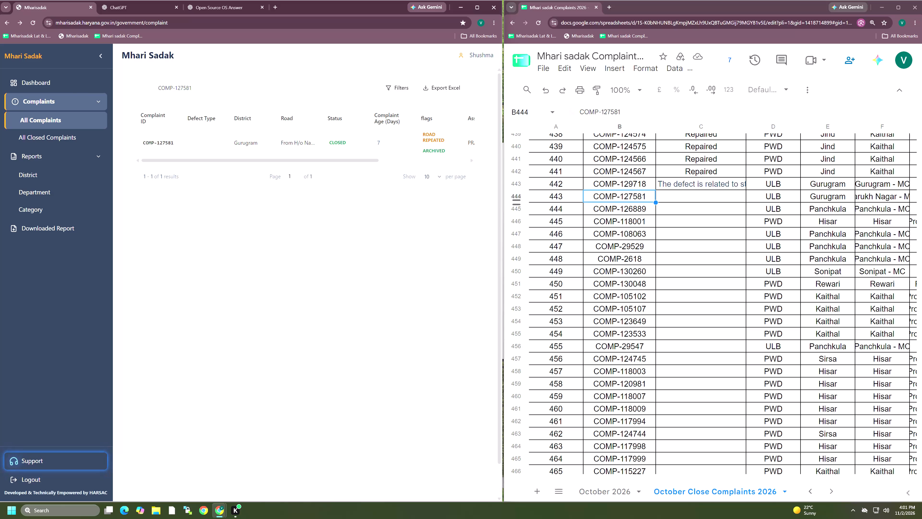
Open complaint COMP-127581 in the portal and fill its column C cell with Repaired copied from the COMP-124567 row.
{"action": "left_click", "coordinate": [264, 147]}
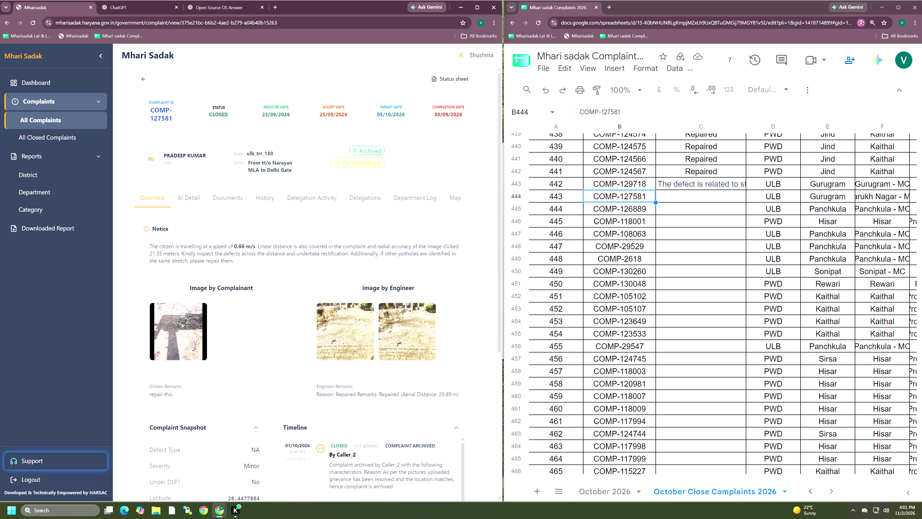
{"action": "left_click", "coordinate": [719, 170]}
{"action": "key", "text": "ctrl+c"}
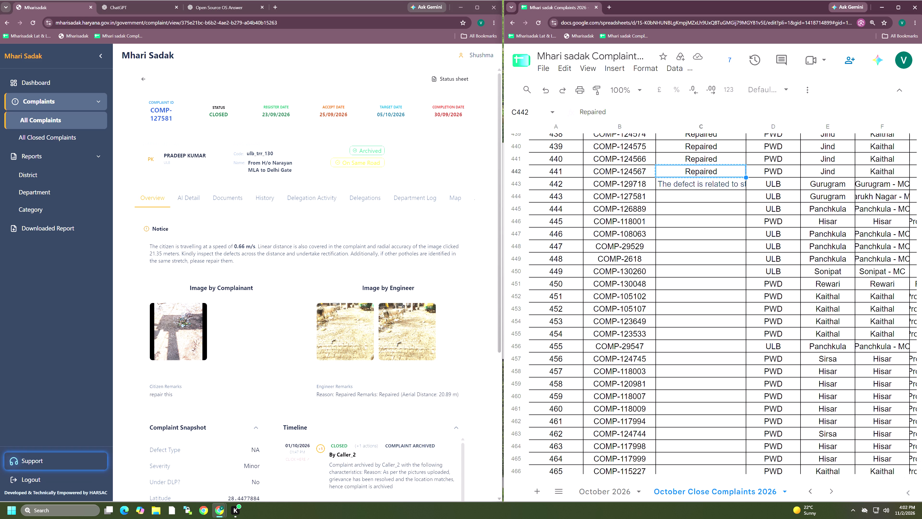
{"action": "left_click", "coordinate": [698, 193]}
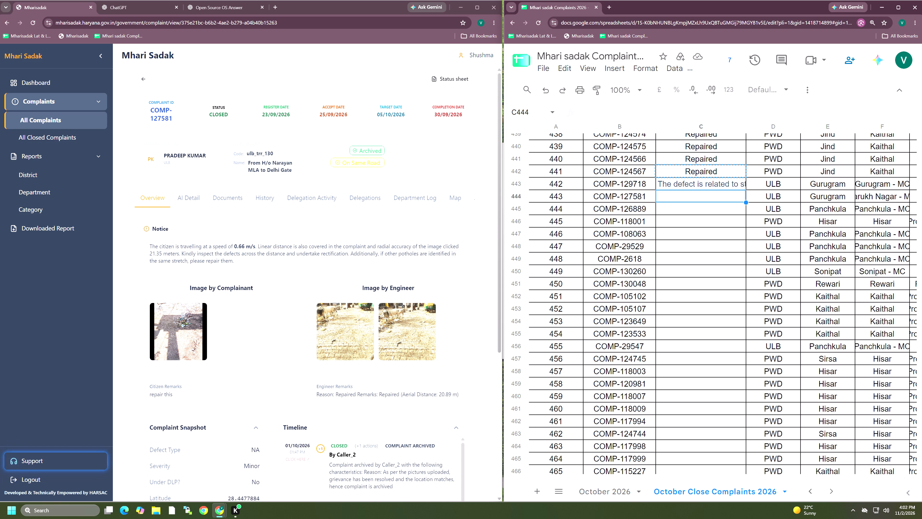
{"action": "key", "text": "ctrl+v"}
{"action": "left_click", "coordinate": [642, 207]}
{"action": "key", "text": "ctrl+c"}
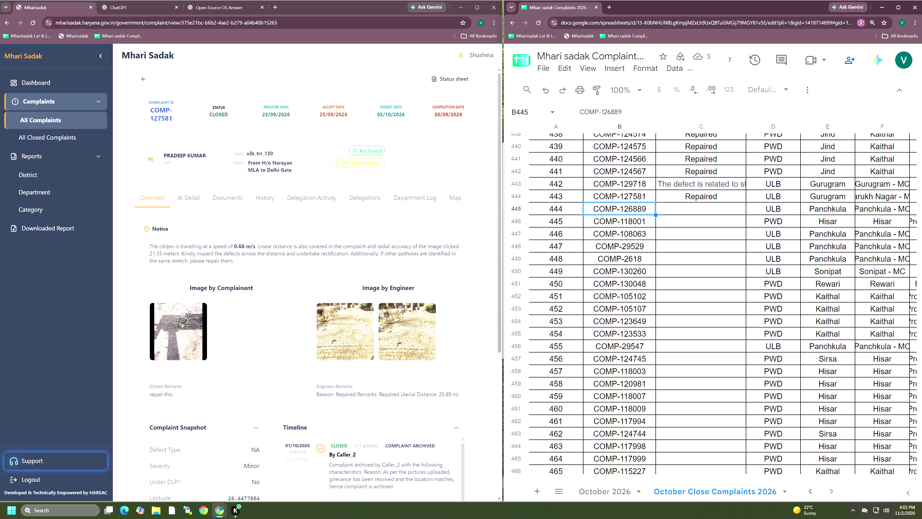
{"action": "left_click", "coordinate": [144, 79]}
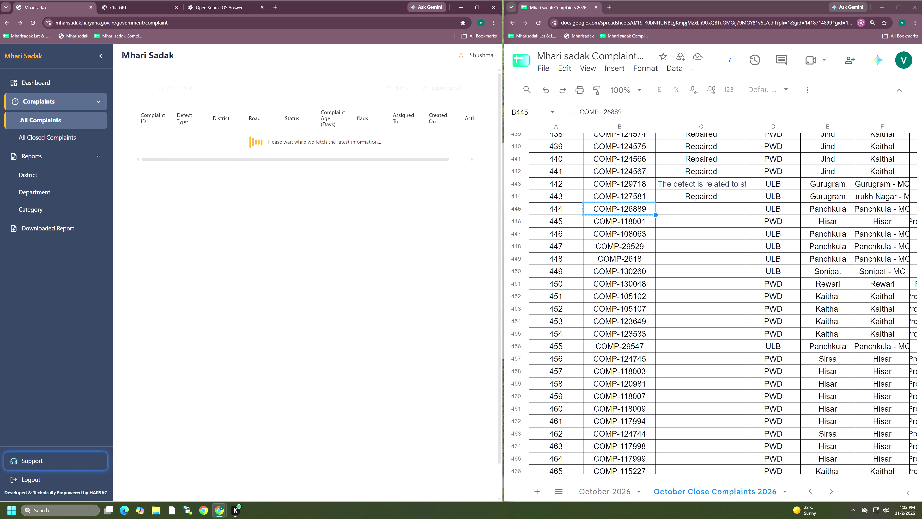
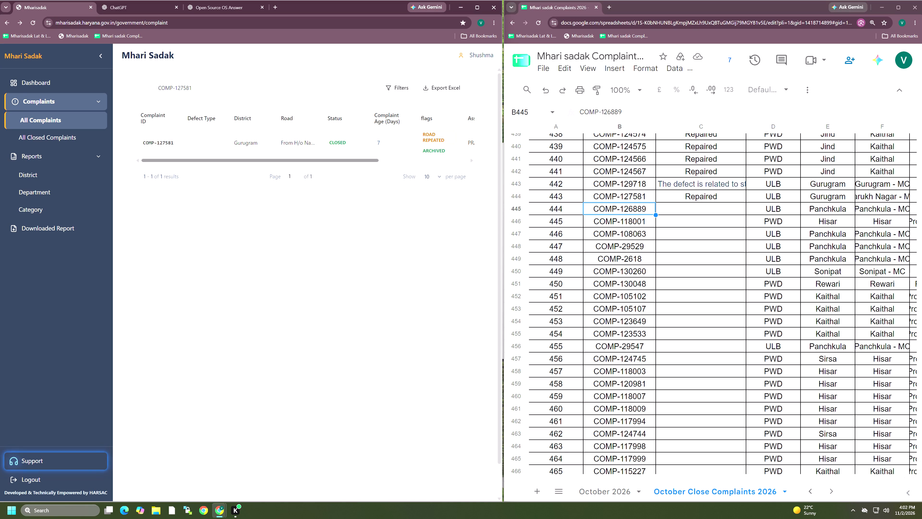
{"action": "left_click_drag", "start_coordinate": [199, 88], "coordinate": [132, 102]}
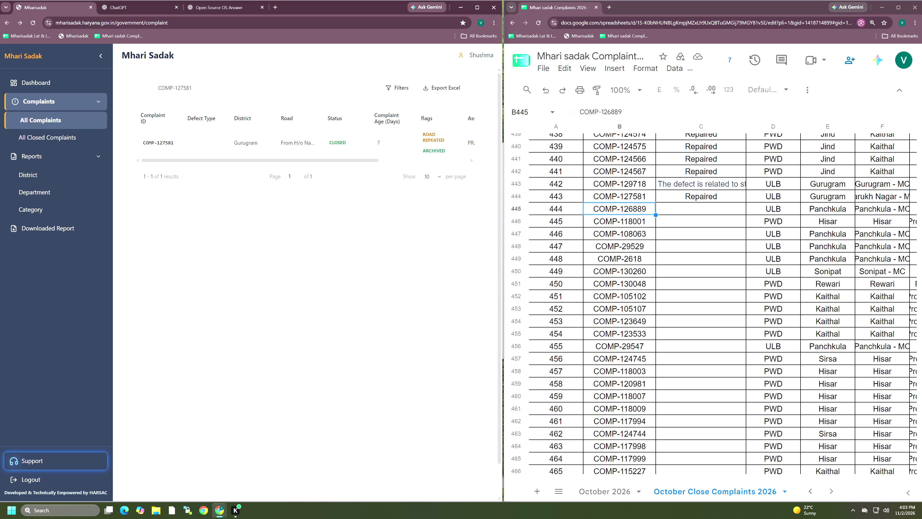
{"action": "left_click_drag", "start_coordinate": [132, 102], "coordinate": [130, 102]}
{"action": "key", "text": "ctrl+v"}
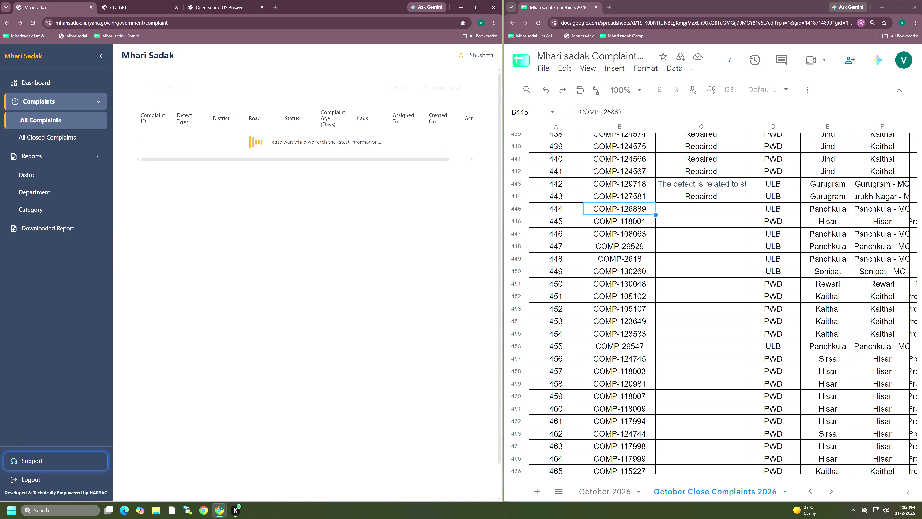
{"action": "left_click", "coordinate": [244, 138]}
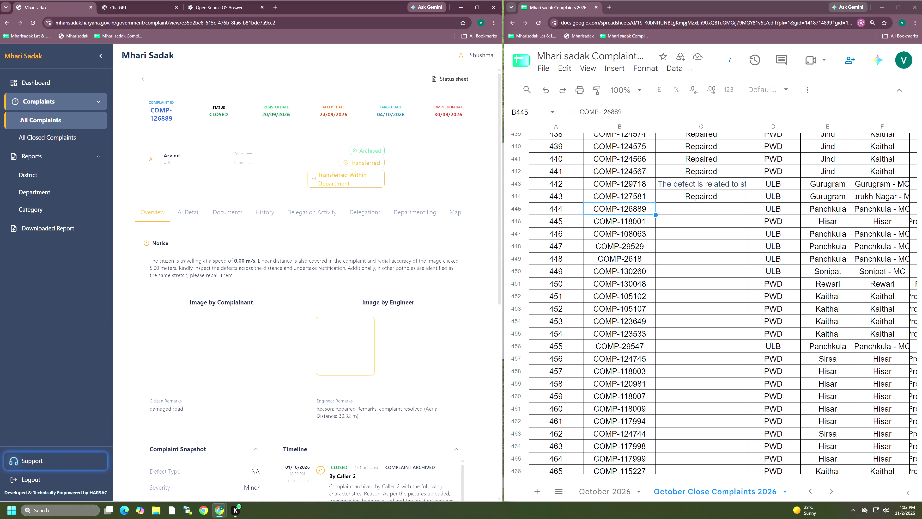
{"action": "left_click", "coordinate": [696, 208]}
{"action": "key", "text": "ctrl+d"}
Look up COMP-118001 from the spreadsheet in the portal, open it, and fill its column C cell with Repaired.
{"action": "left_click", "coordinate": [644, 224]}
{"action": "key", "text": "ctrl+c"}
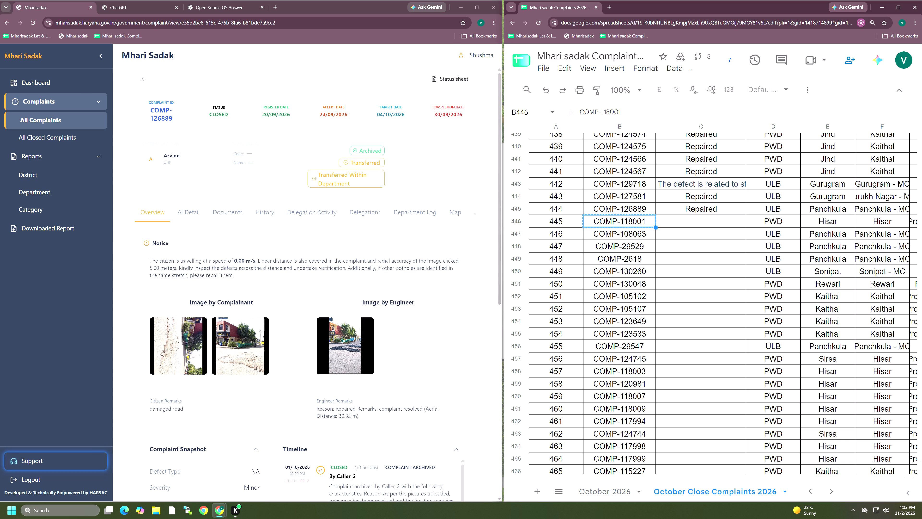
{"action": "left_click", "coordinate": [145, 75]}
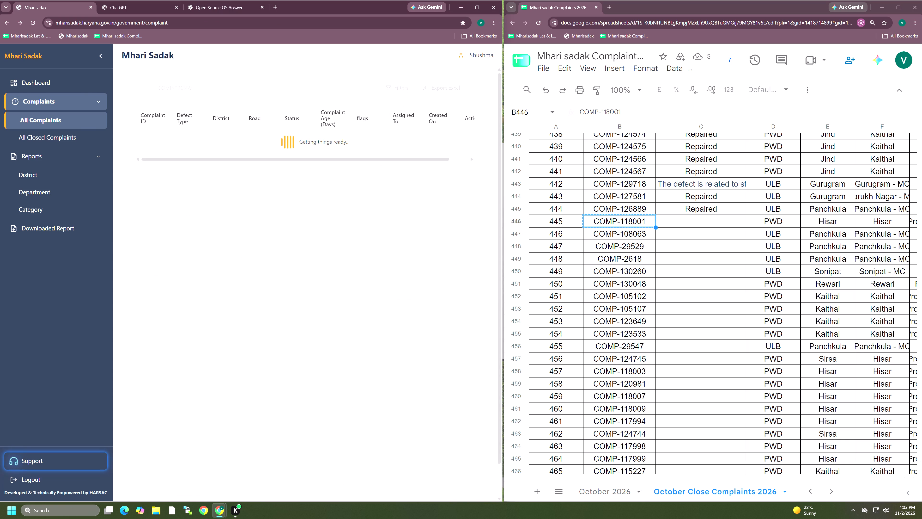
{"action": "left_click_drag", "start_coordinate": [194, 88], "coordinate": [143, 104]}
{"action": "key", "text": "ctrl+v"}
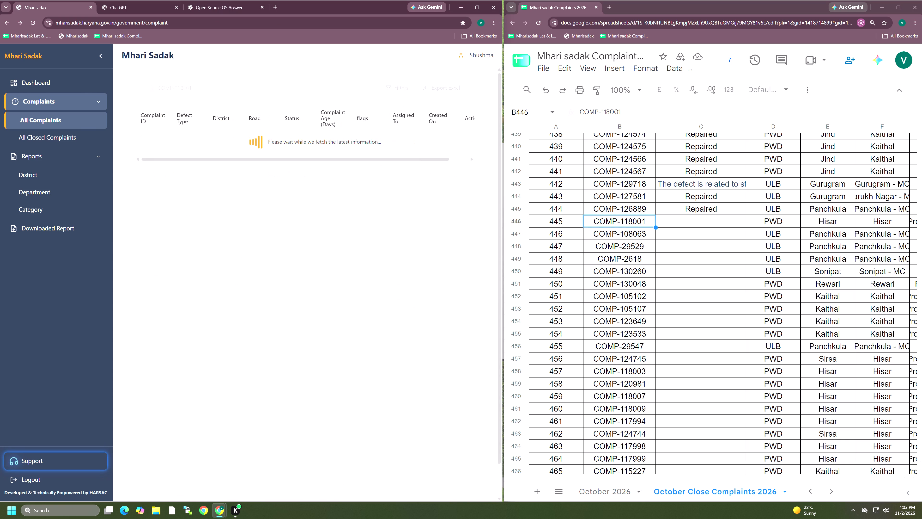
{"action": "left_click", "coordinate": [254, 156]}
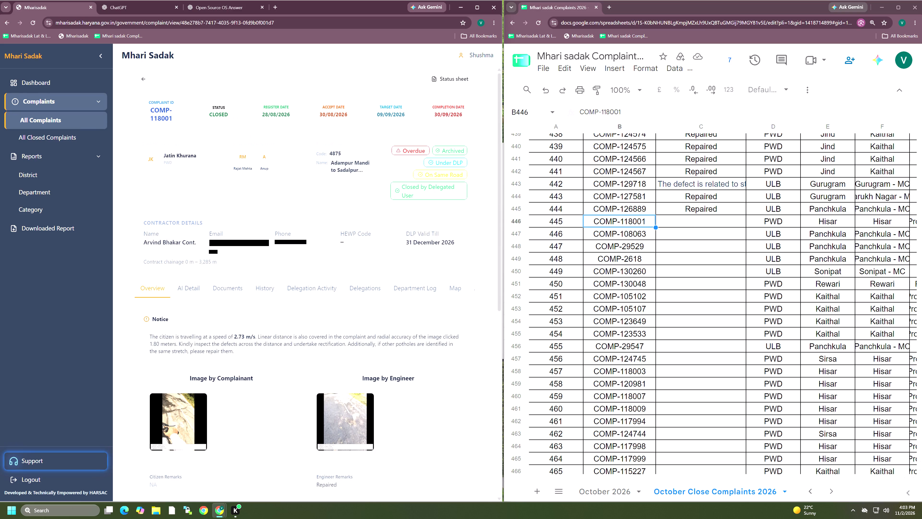
{"action": "left_click", "coordinate": [687, 218]}
{"action": "key", "text": "ctrl+d"}
Look up COMP-108063 from the spreadsheet in the portal, open it, and fill its column C cell with Repaired.
{"action": "left_click", "coordinate": [633, 235]}
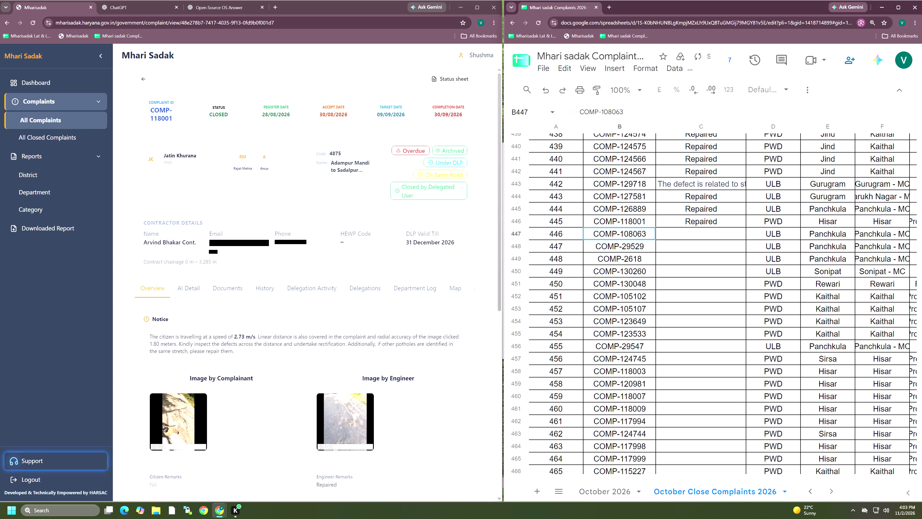
{"action": "key", "text": "ctrl+c"}
{"action": "left_click", "coordinate": [146, 79]}
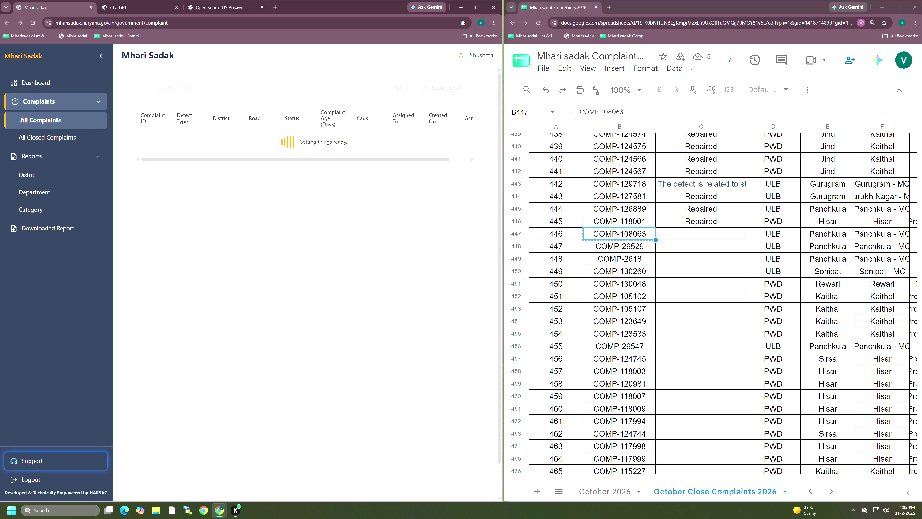
{"action": "left_click_drag", "start_coordinate": [194, 92], "coordinate": [147, 105]}
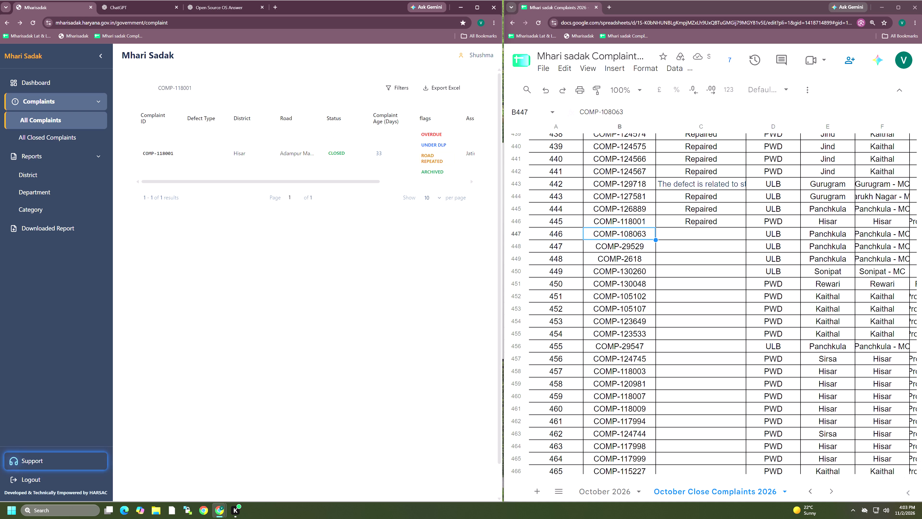
{"action": "key", "text": "ctrl+v"}
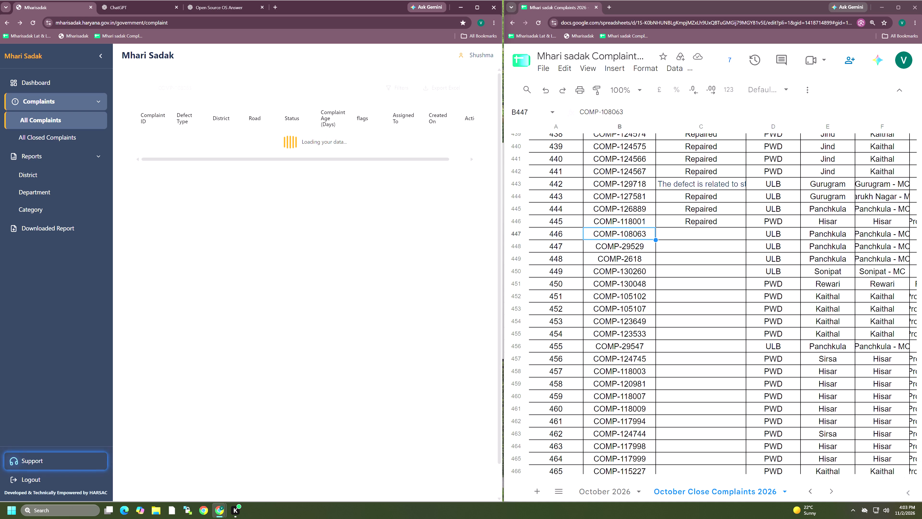
{"action": "left_click", "coordinate": [273, 141]}
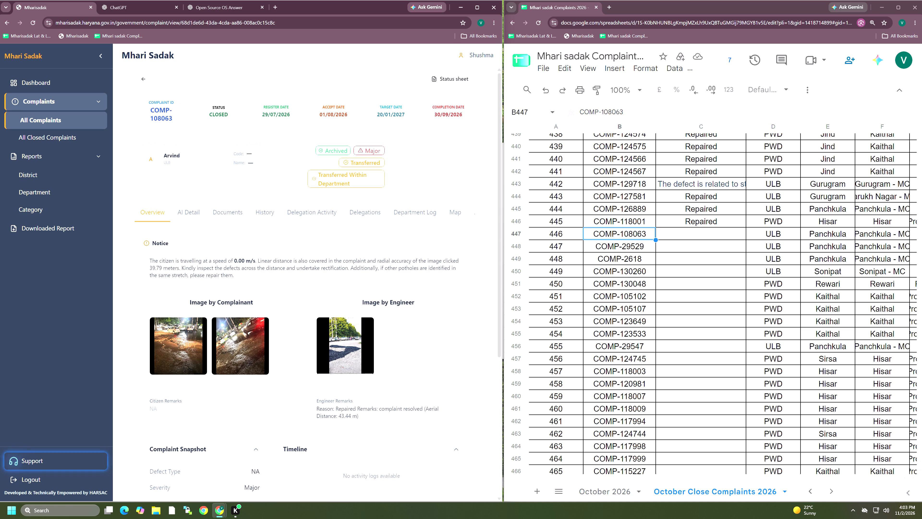
{"action": "left_click", "coordinate": [696, 235]}
{"action": "key", "text": "ctrl+d"}
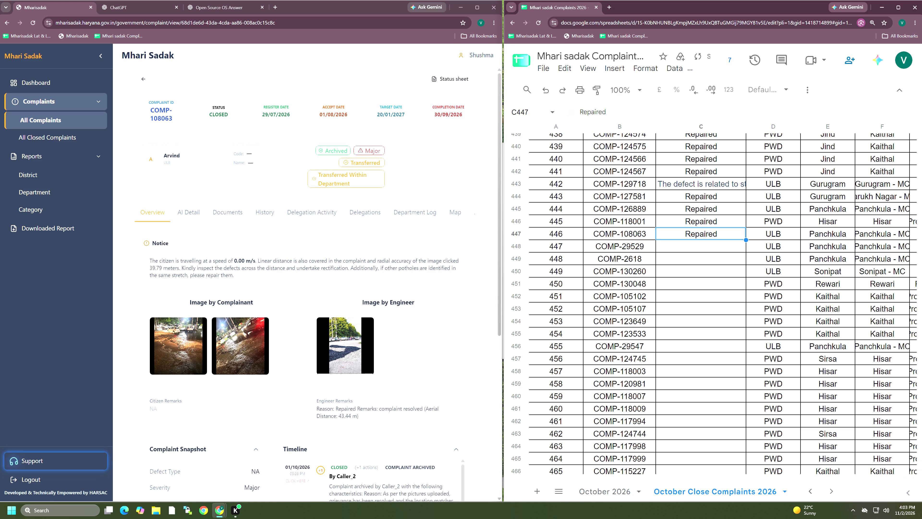
{"action": "left_click", "coordinate": [631, 246]}
{"action": "key", "text": "ctrl+c"}
{"action": "left_click", "coordinate": [145, 76]}
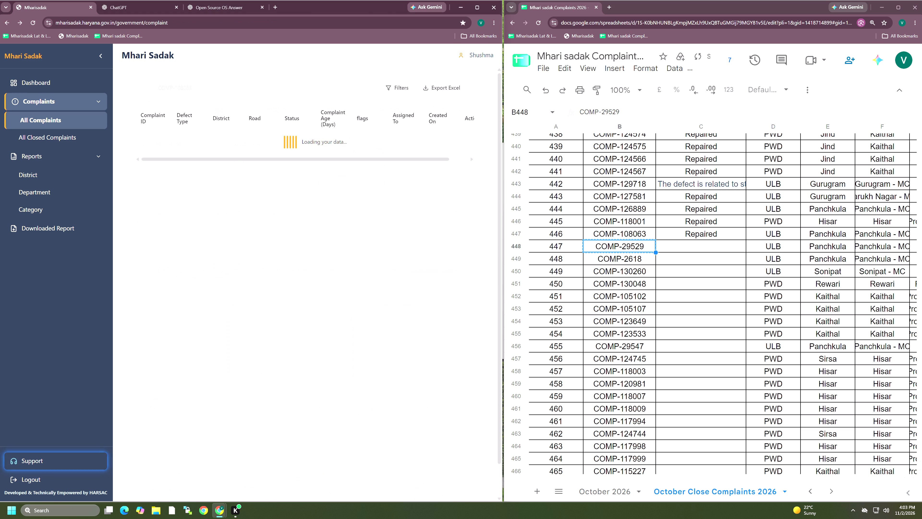
{"action": "left_click_drag", "start_coordinate": [193, 88], "coordinate": [183, 91]}
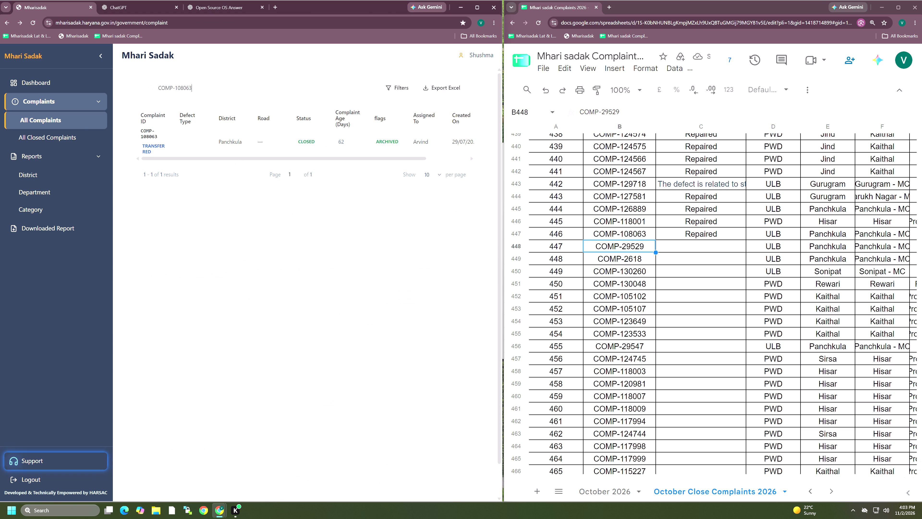
{"action": "left_click_drag", "start_coordinate": [183, 91], "coordinate": [135, 102]}
{"action": "key", "text": "ctrl+v"}
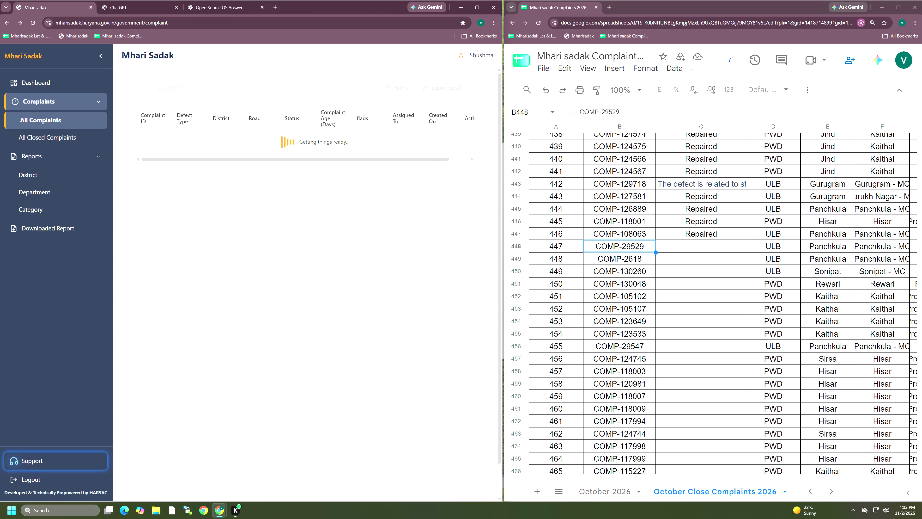
{"action": "left_click", "coordinate": [283, 148]}
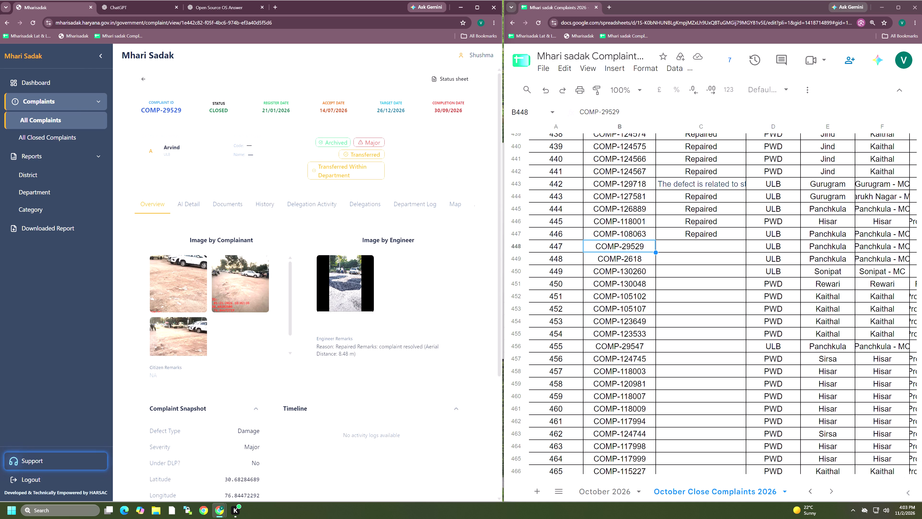
{"action": "left_click", "coordinate": [700, 246]}
{"action": "key", "text": "ctrl+d"}
Search the portal for COMP-2618, open the exact match on the second results page, and fill its column C cell with Repaired.
{"action": "left_click", "coordinate": [630, 265]}
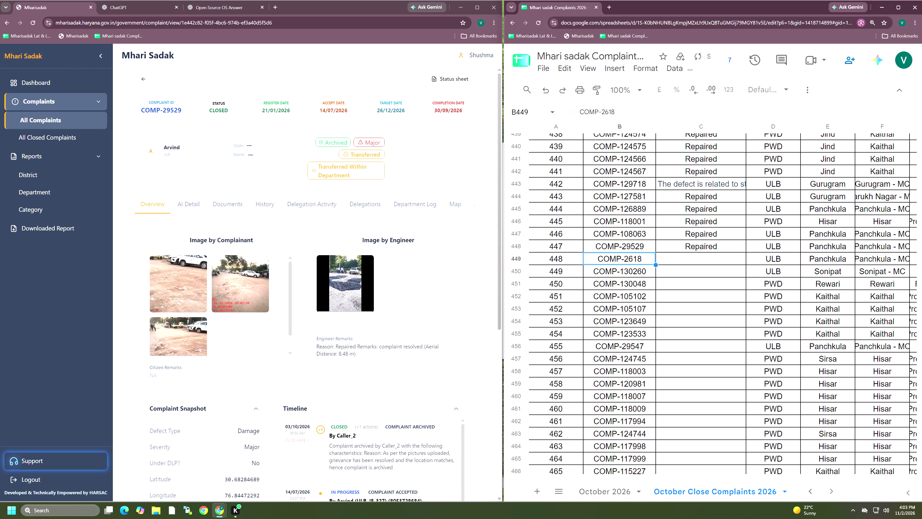
{"action": "key", "text": "ctrl+c"}
{"action": "left_click", "coordinate": [146, 82]}
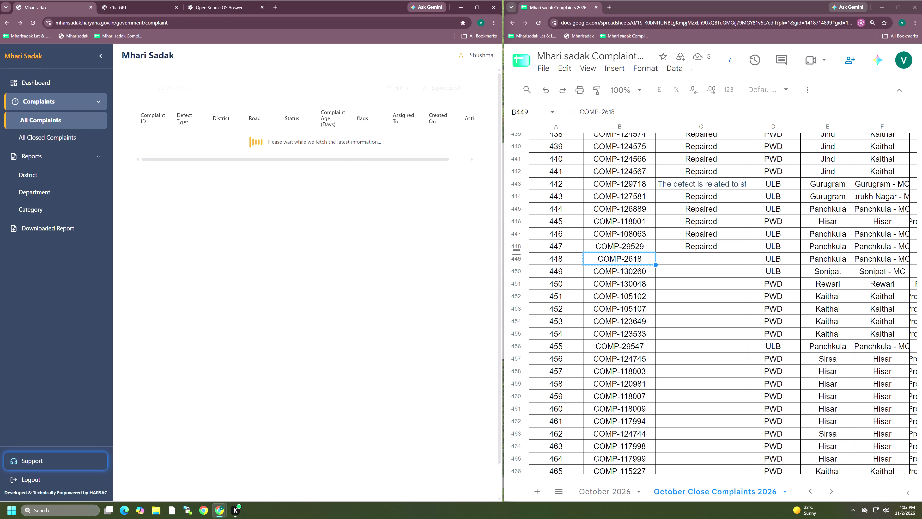
{"action": "left_click_drag", "start_coordinate": [193, 89], "coordinate": [139, 99]}
{"action": "key", "text": "ctrl+v"}
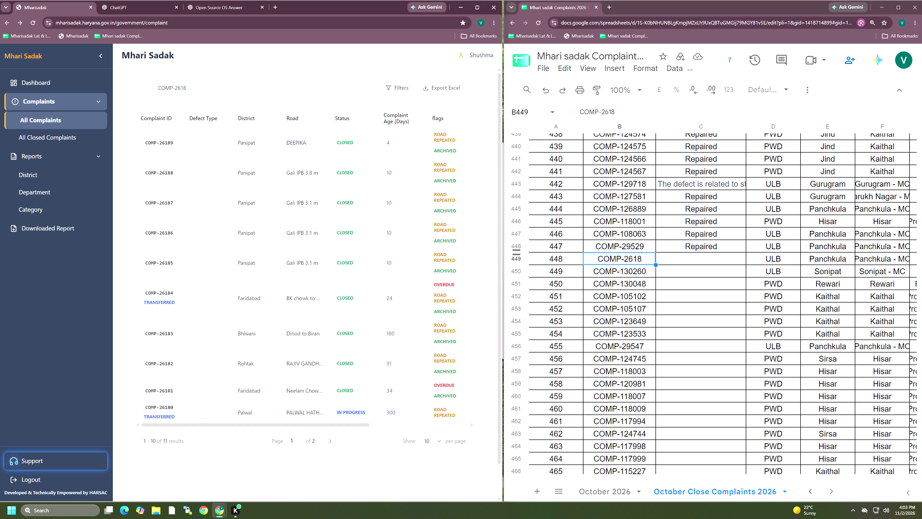
{"action": "left_click", "coordinate": [332, 444]}
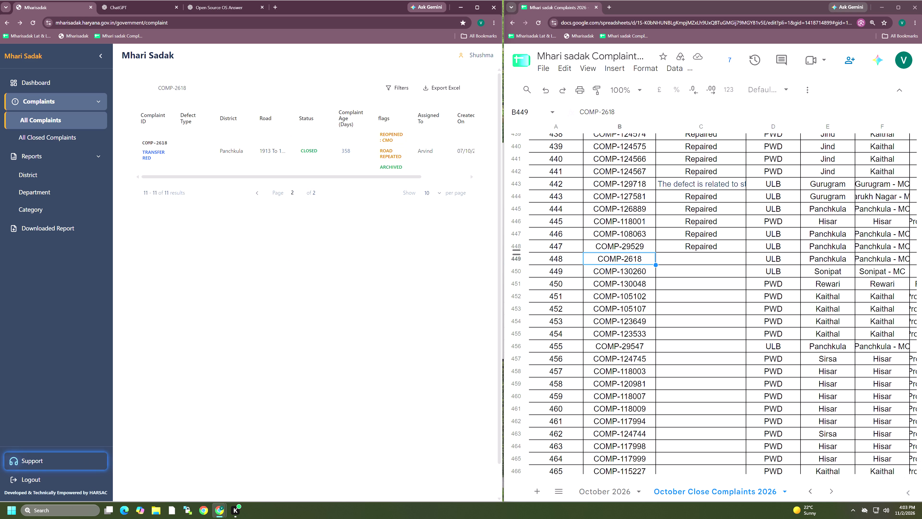
{"action": "left_click", "coordinate": [237, 160]}
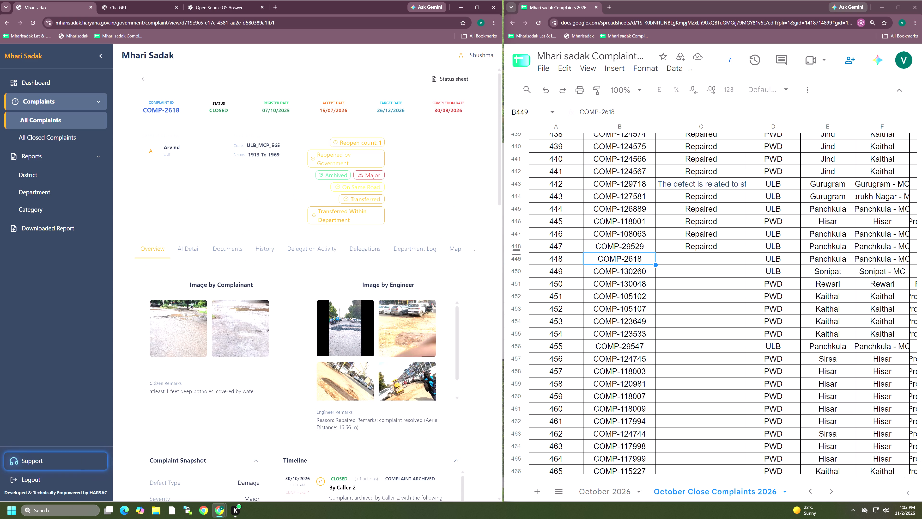
{"action": "left_click", "coordinate": [700, 262]}
{"action": "key", "text": "ctrl+d"}
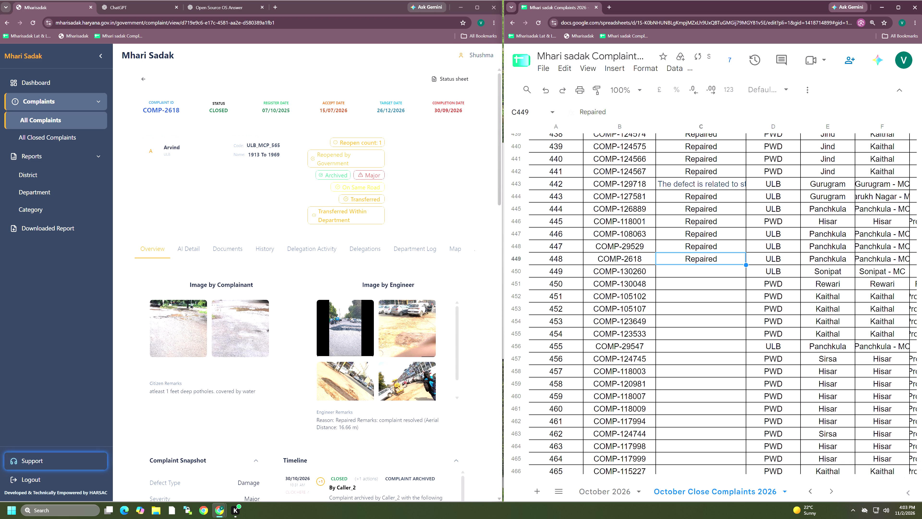
Look up COMP-130260 from the spreadsheet in the portal, open it, and fill its column C cell with Repaired.
{"action": "left_click", "coordinate": [632, 276]}
{"action": "key", "text": "ctrl+c"}
{"action": "left_click", "coordinate": [142, 80]}
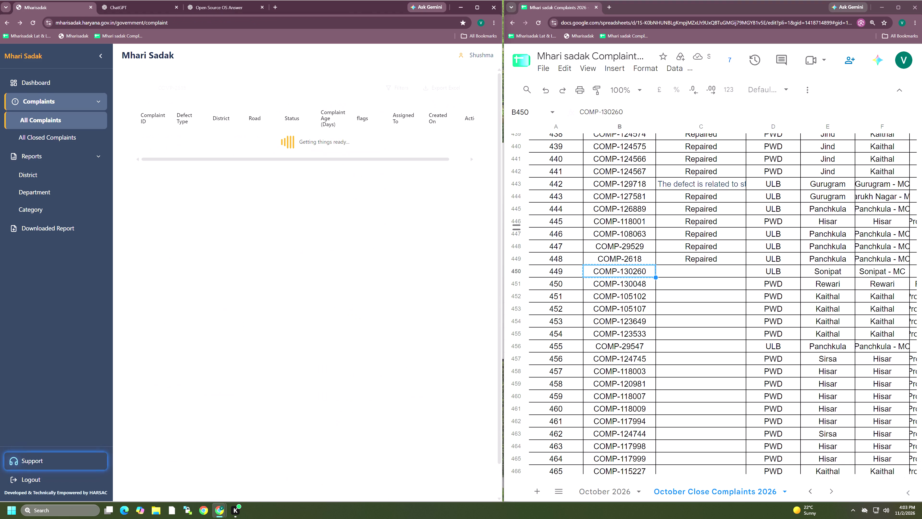
{"action": "left_click_drag", "start_coordinate": [191, 87], "coordinate": [138, 107]}
{"action": "key", "text": "ctrl+v"}
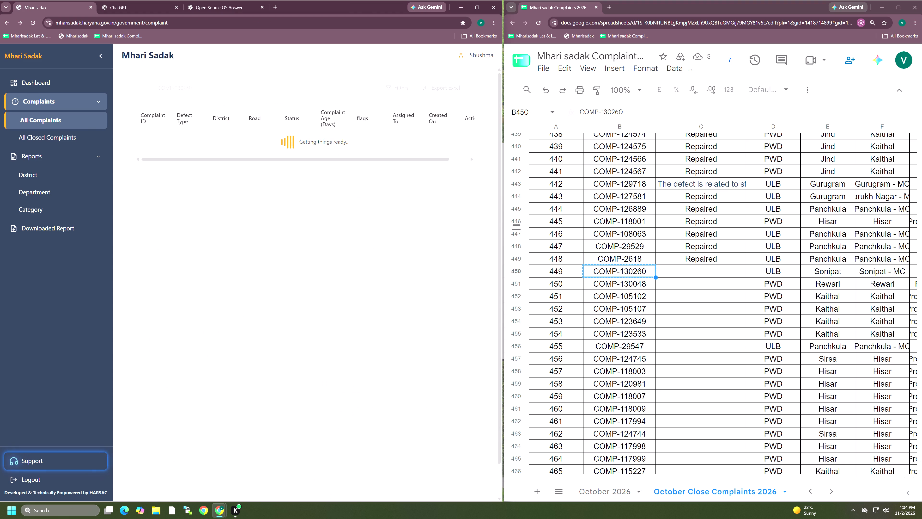
{"action": "left_click", "coordinate": [259, 145]}
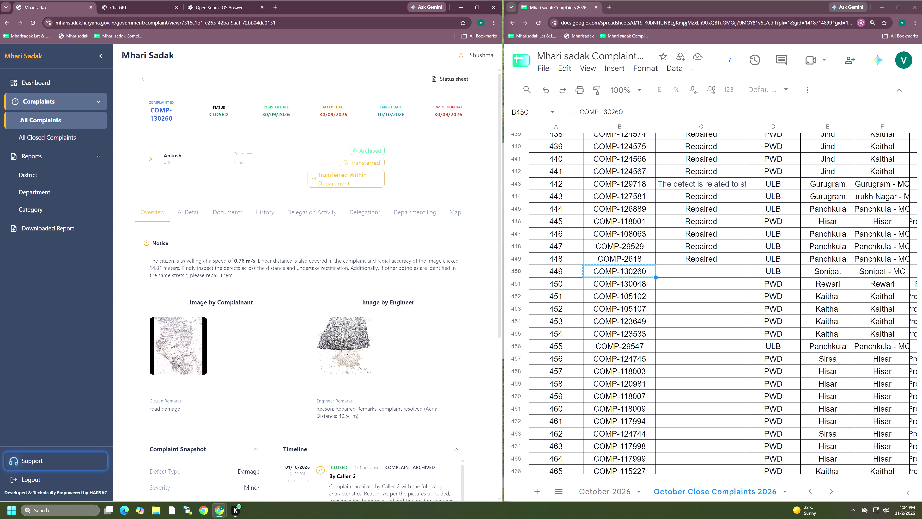
{"action": "left_click", "coordinate": [698, 272]}
{"action": "key", "text": "ctrl+d"}
Look up COMP-130048 in the portal and copy its engineer remark "Defect not related to Road" into its column C cell.
{"action": "left_click", "coordinate": [646, 282]}
{"action": "key", "text": "ctrl+c"}
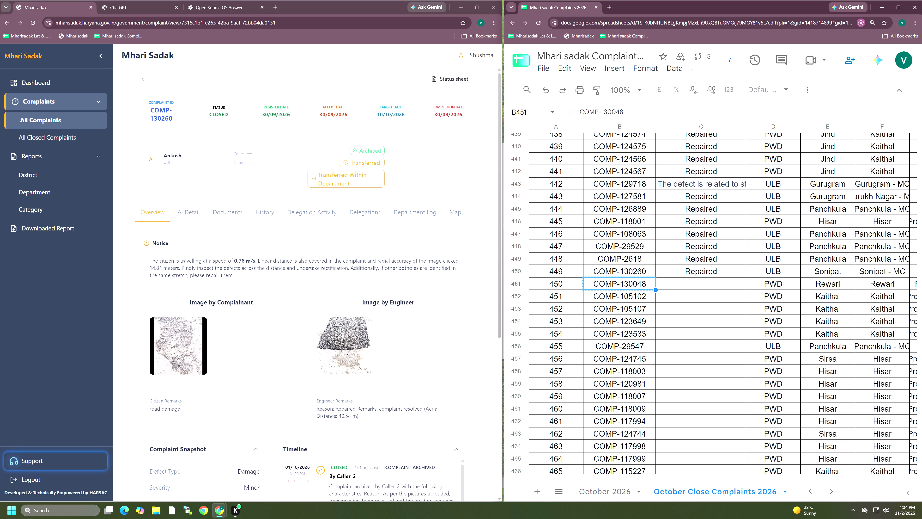
{"action": "left_click", "coordinate": [144, 79]}
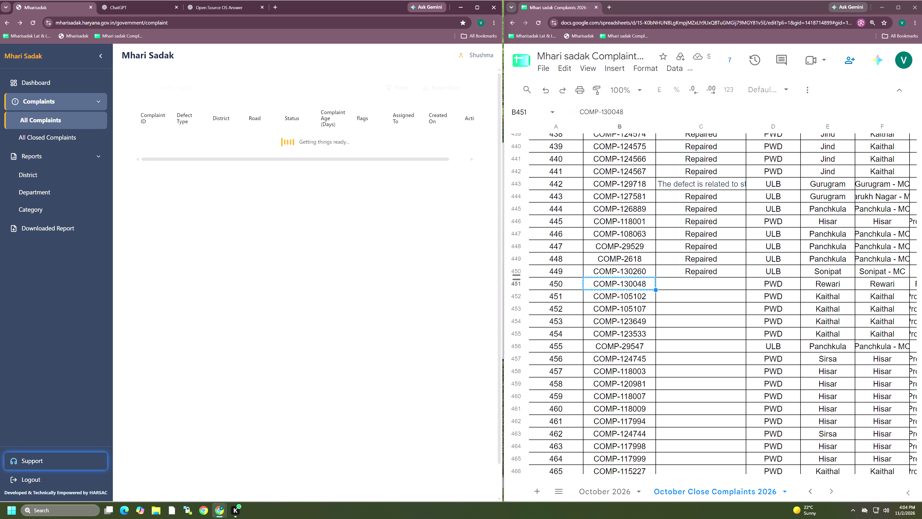
{"action": "left_click_drag", "start_coordinate": [196, 89], "coordinate": [134, 102]}
{"action": "key", "text": "ctrl+v"}
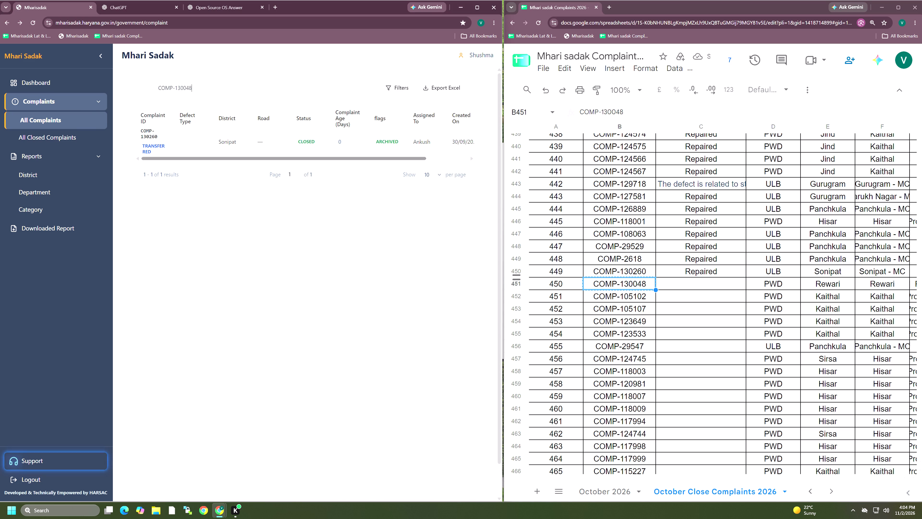
{"action": "left_click", "coordinate": [256, 157]}
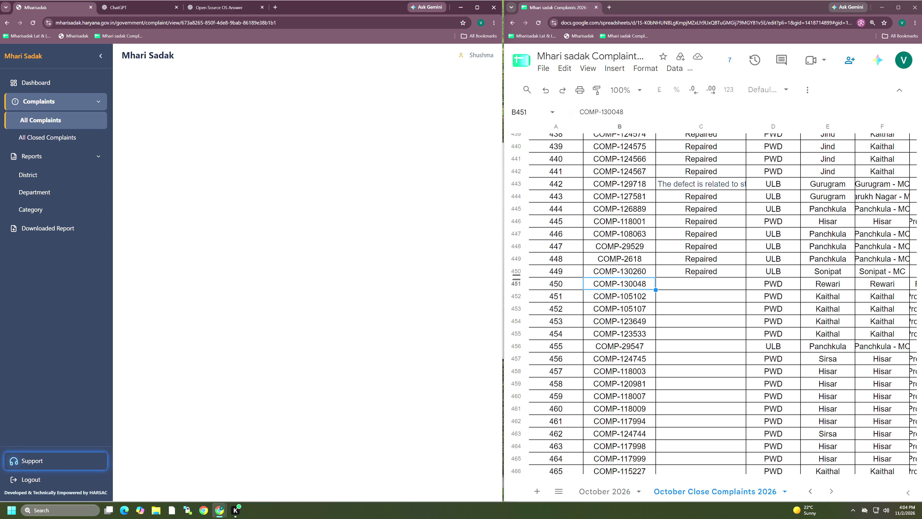
{"action": "scroll", "coordinate": [340, 285], "scroll_direction": "down", "scroll_amount": 2}
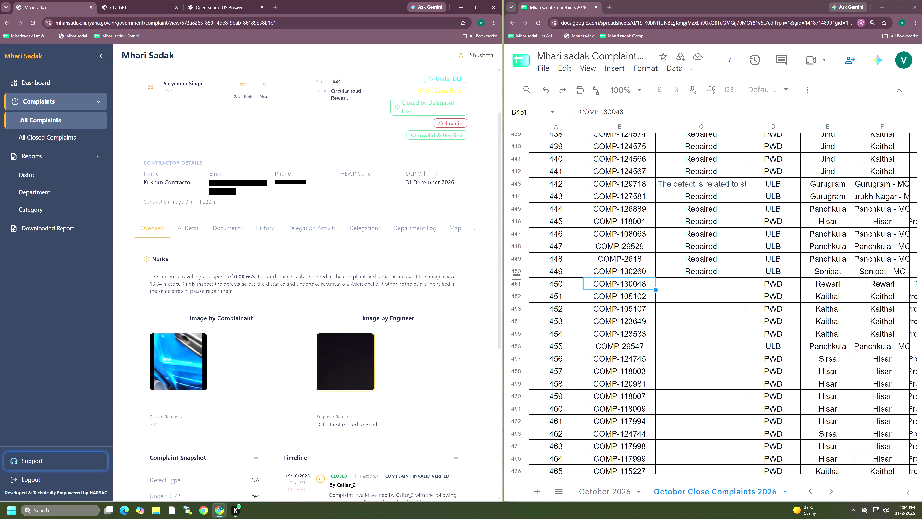
{"action": "left_click_drag", "start_coordinate": [315, 425], "coordinate": [379, 427]}
{"action": "left_click_drag", "start_coordinate": [379, 427], "coordinate": [381, 428]}
{"action": "key", "text": "ctrl+c"}
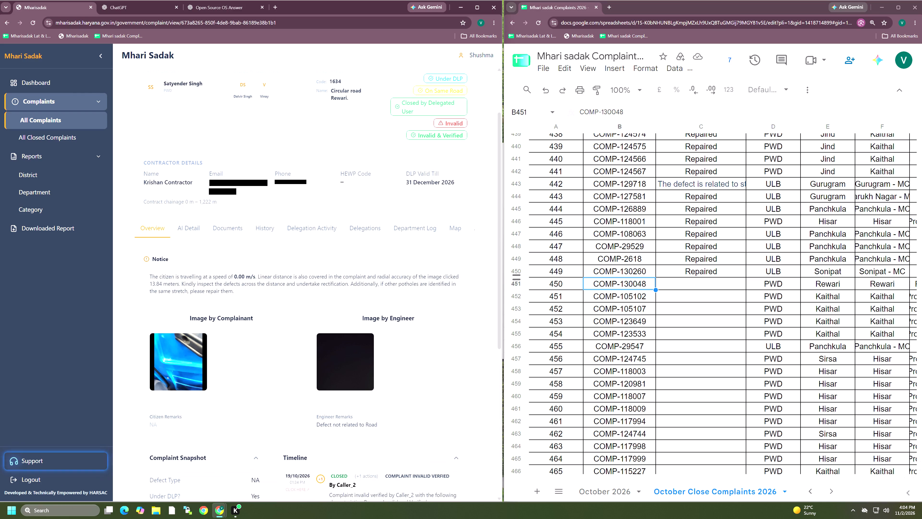
{"action": "left_click", "coordinate": [686, 288]}
{"action": "key", "text": "ctrl+v"}
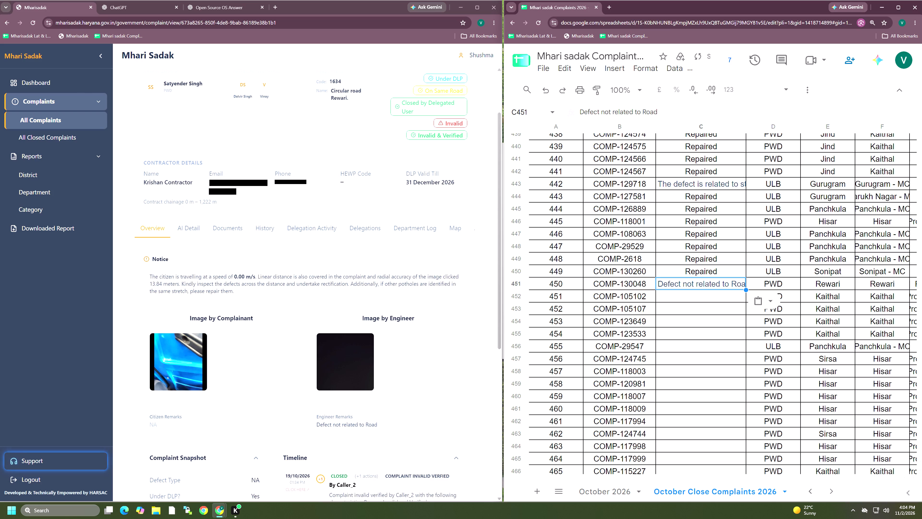
Copy the ID COMP-105102 from the spreadsheet and search the portal's complaint list for it.
{"action": "left_click", "coordinate": [629, 296]}
{"action": "key", "text": "ctrl+c"}
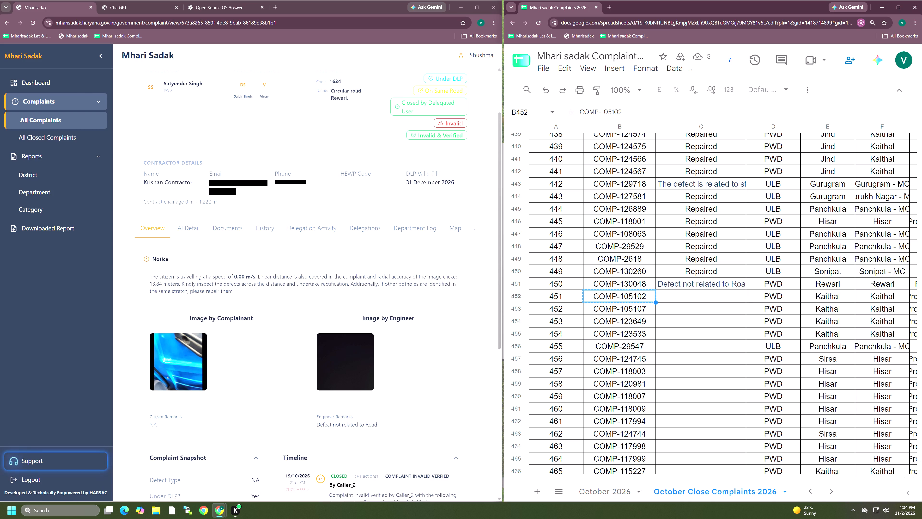
{"action": "scroll", "coordinate": [547, 235], "scroll_direction": "up", "scroll_amount": 1}
{"action": "scroll", "coordinate": [547, 235], "scroll_direction": "down", "scroll_amount": 3}
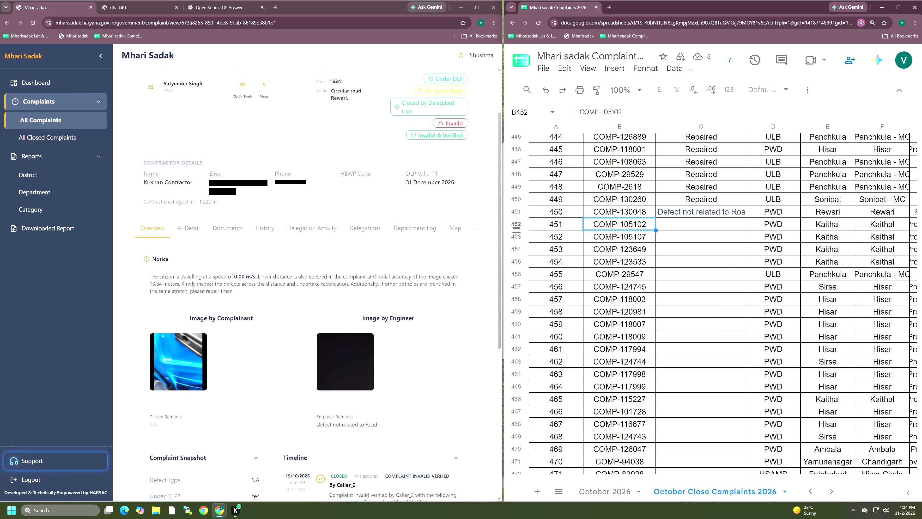
{"action": "scroll", "coordinate": [237, 166], "scroll_direction": "up", "scroll_amount": 4}
{"action": "left_click", "coordinate": [144, 78]}
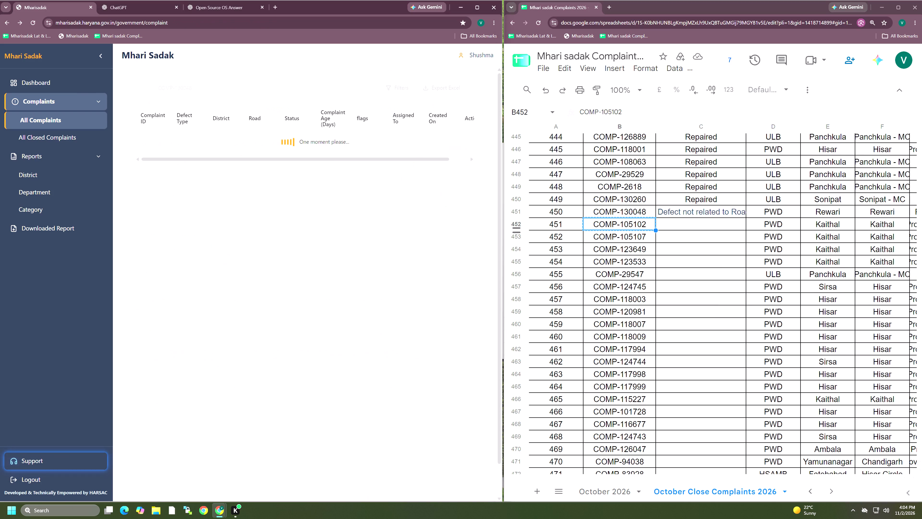
{"action": "left_click_drag", "start_coordinate": [194, 87], "coordinate": [138, 103]}
{"action": "key", "text": "ctrl+v"}
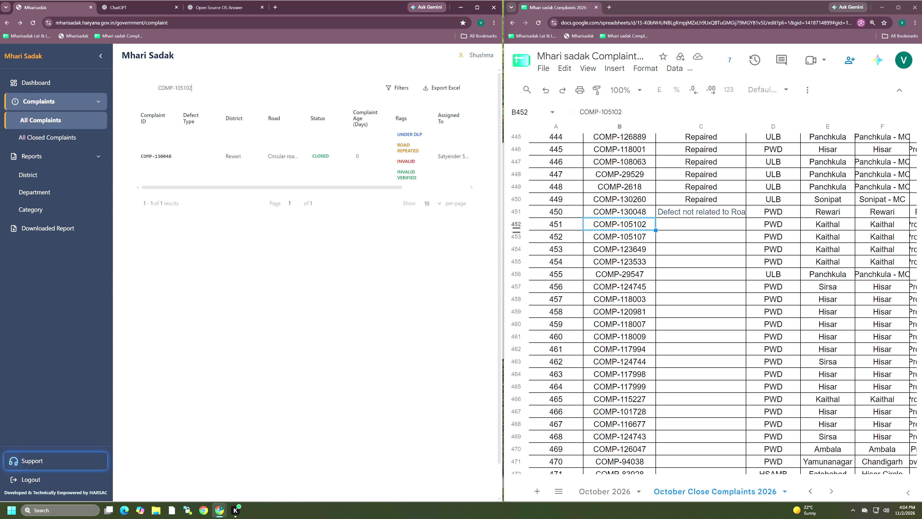
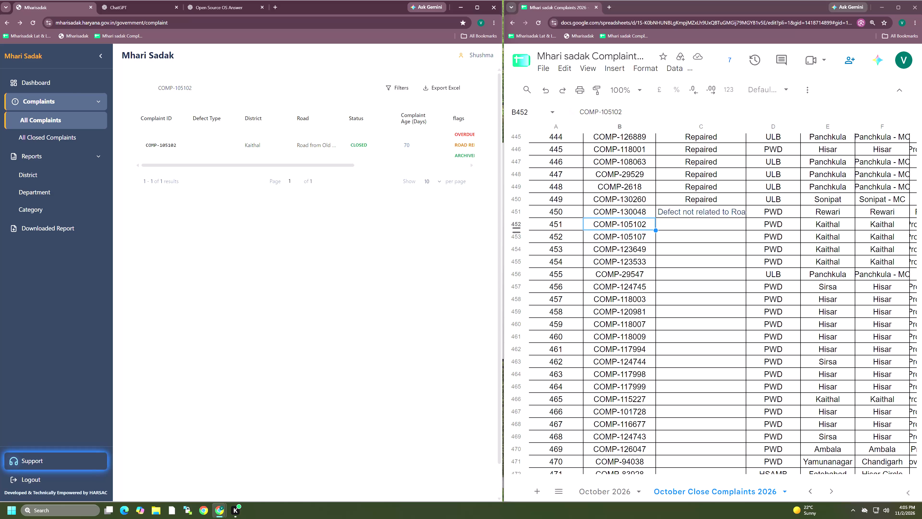
Open COMP-105102 from the portal results and fill its column C cell with Repaired, copied from the COMP-130260 row.
{"action": "left_click", "coordinate": [254, 150]}
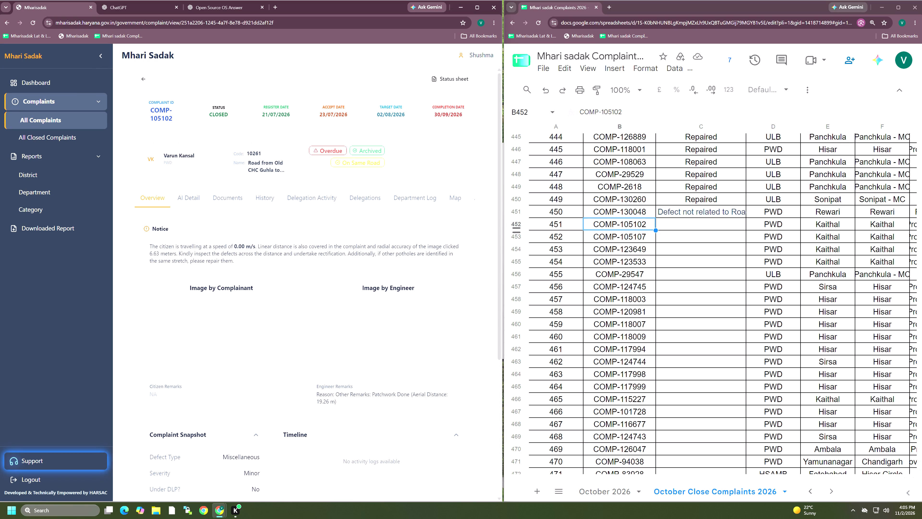
{"action": "left_click", "coordinate": [709, 203]}
{"action": "key", "text": "ctrl+c"}
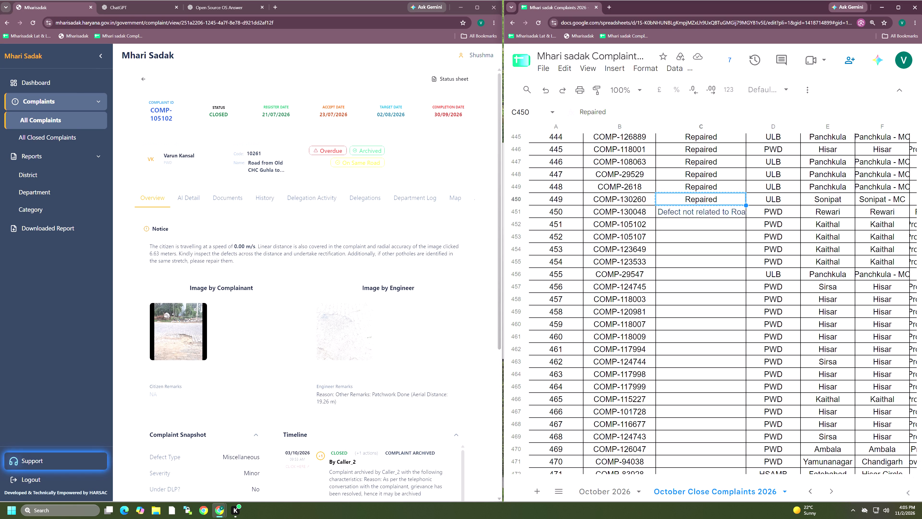
{"action": "left_click", "coordinate": [695, 227]}
{"action": "key", "text": "ctrl+v"}
{"action": "left_click", "coordinate": [638, 239]}
{"action": "key", "text": "ctrl+c"}
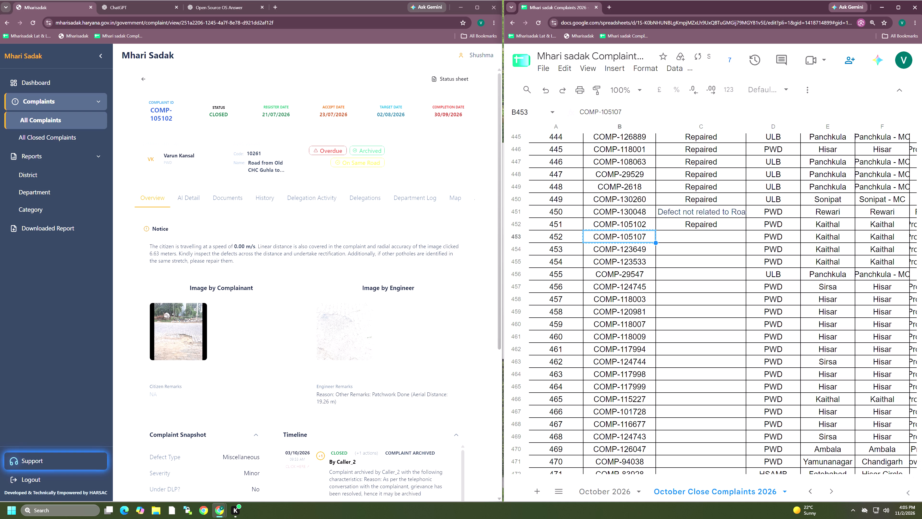
{"action": "left_click", "coordinate": [143, 79]}
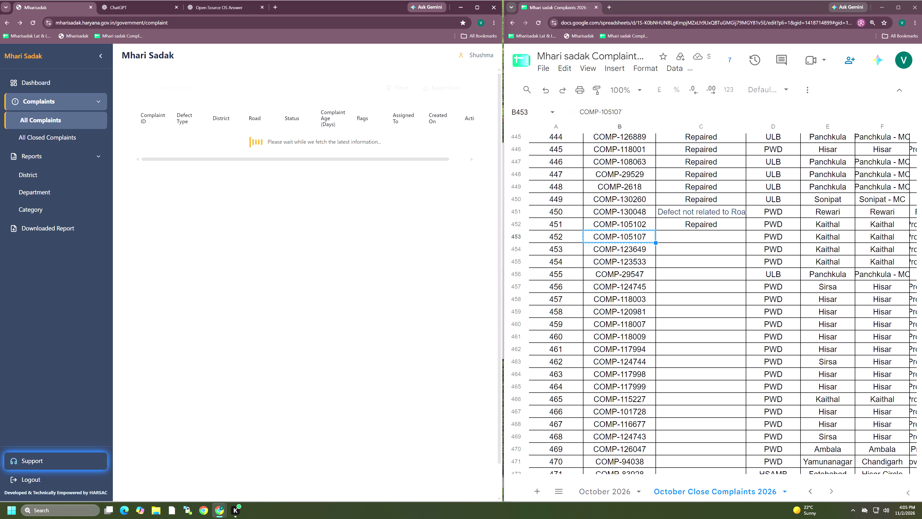
{"action": "left_click_drag", "start_coordinate": [195, 86], "coordinate": [132, 111]}
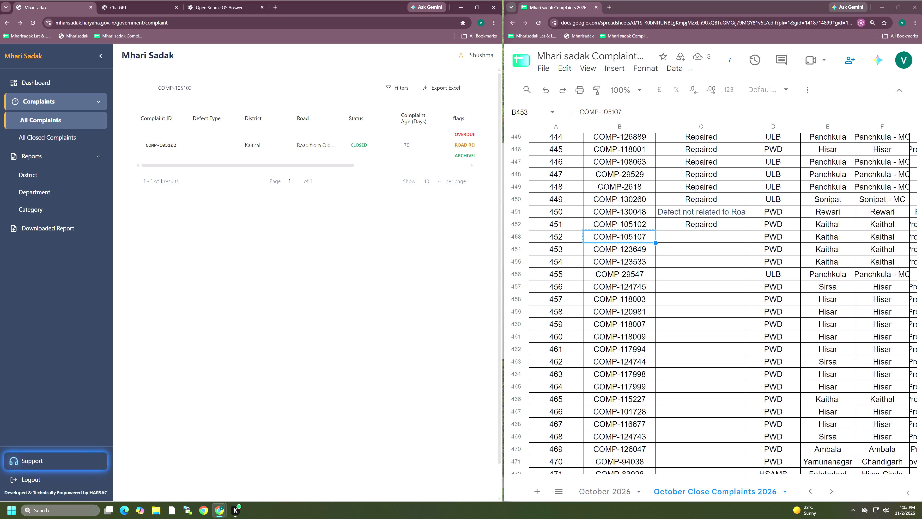
{"action": "left_click_drag", "start_coordinate": [132, 111], "coordinate": [131, 111]}
{"action": "key", "text": "ctrl+v"}
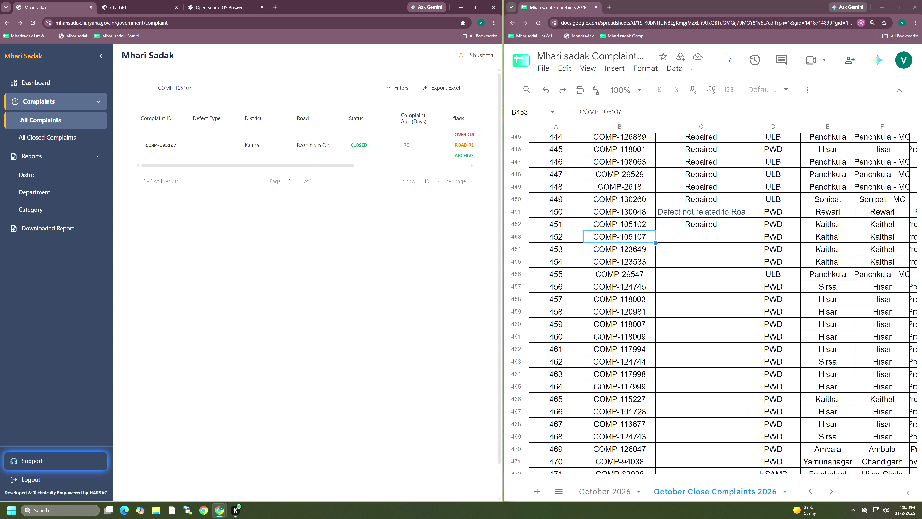
{"action": "left_click", "coordinate": [277, 153]}
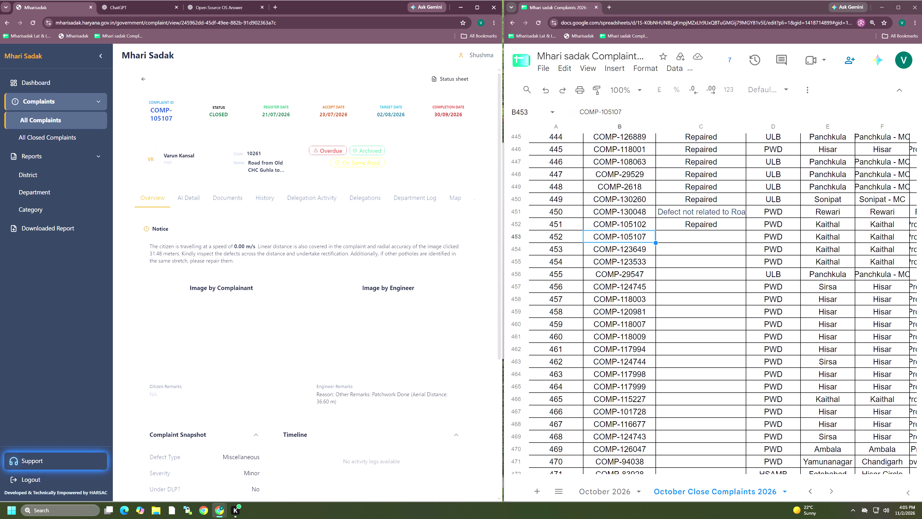
{"action": "left_click", "coordinate": [706, 237]}
{"action": "key", "text": "ctrl+d"}
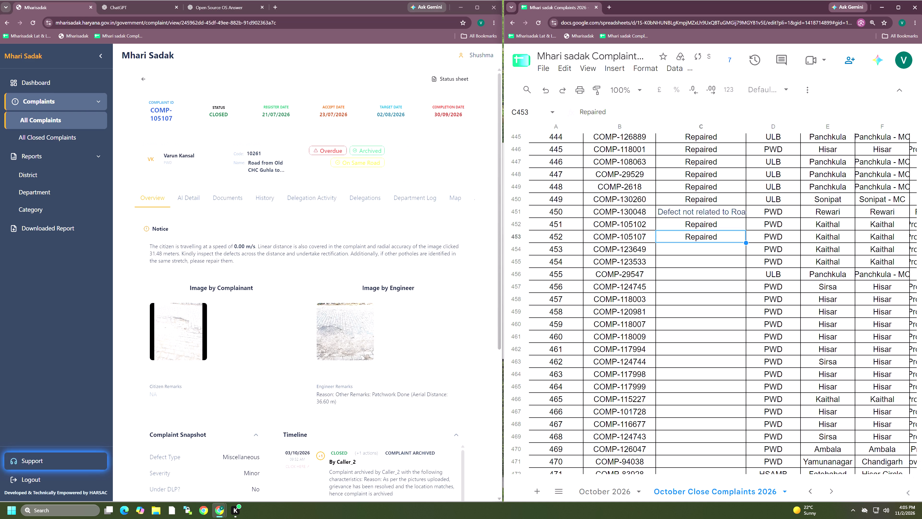
Search the portal's complaint list for COMP-123649 from the spreadsheet and fill its column C cell with Repaired.
{"action": "left_click", "coordinate": [640, 250]}
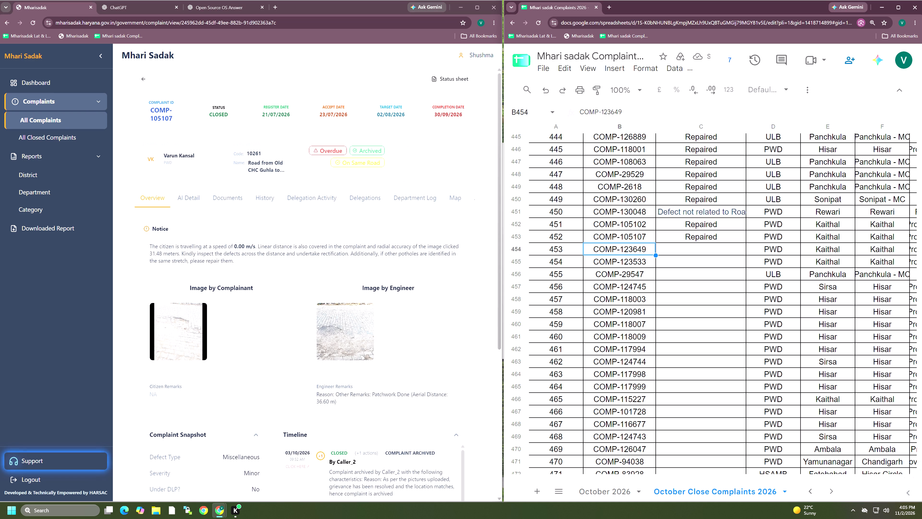
{"action": "key", "text": "ctrl+c"}
{"action": "left_click", "coordinate": [144, 76]}
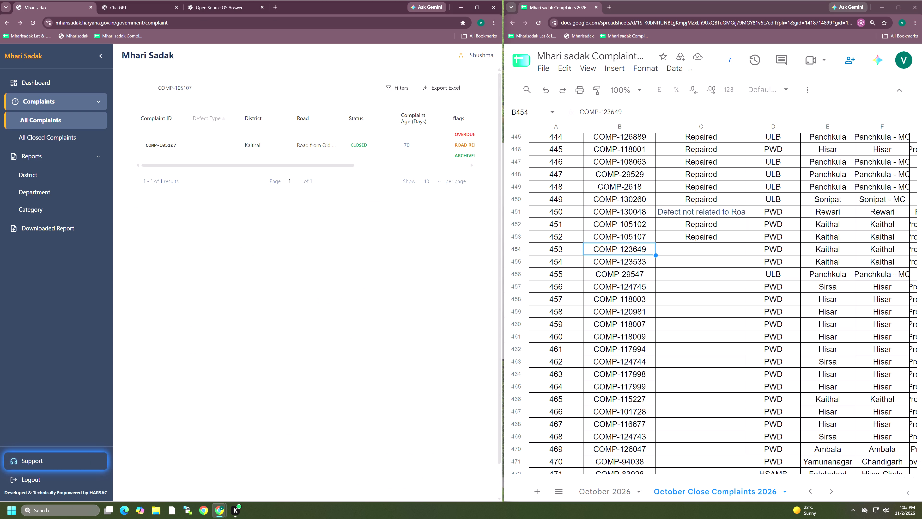
{"action": "left_click_drag", "start_coordinate": [193, 86], "coordinate": [142, 105]}
{"action": "key", "text": "ctrl+v"}
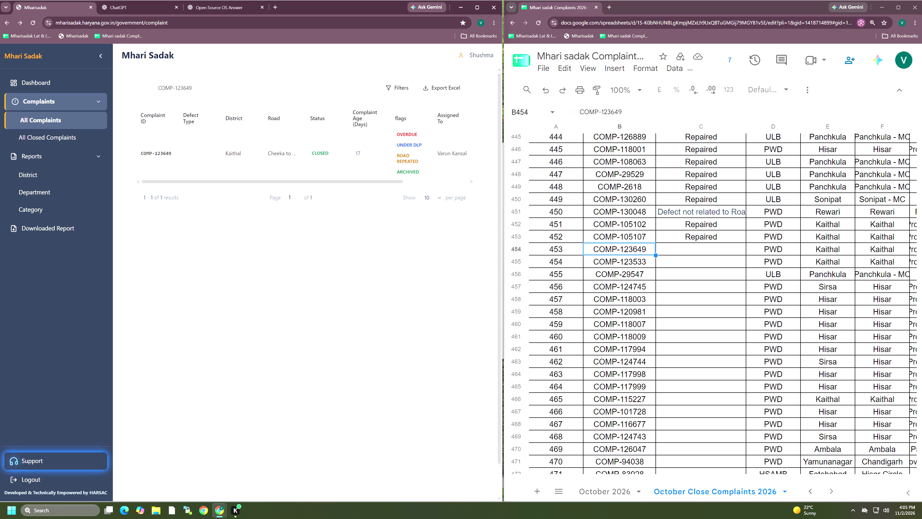
{"action": "left_click", "coordinate": [701, 249]}
{"action": "key", "text": "ctrl+d"}
Look up COMP-123533 from the spreadsheet in the portal, open it, and fill its column C cell with Repaired.
{"action": "left_click", "coordinate": [635, 264]}
{"action": "key", "text": "ctrl+c"}
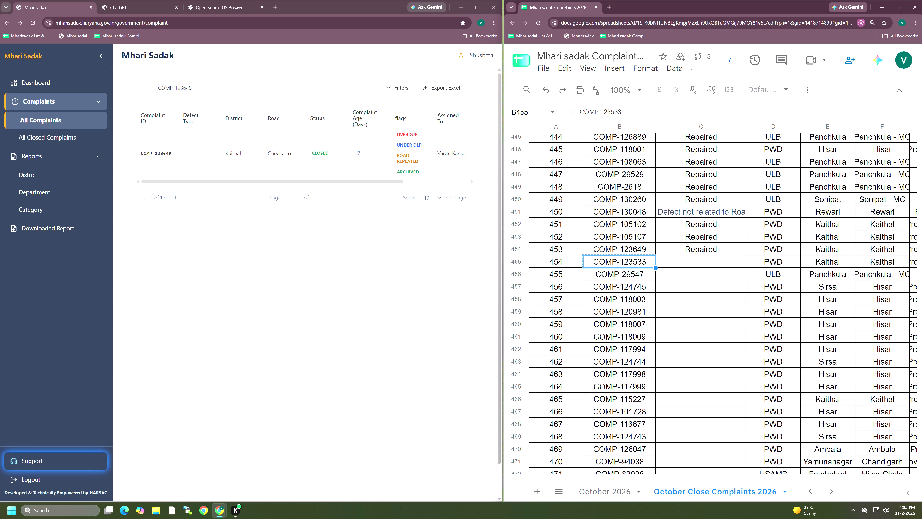
{"action": "left_click_drag", "start_coordinate": [194, 87], "coordinate": [152, 97]}
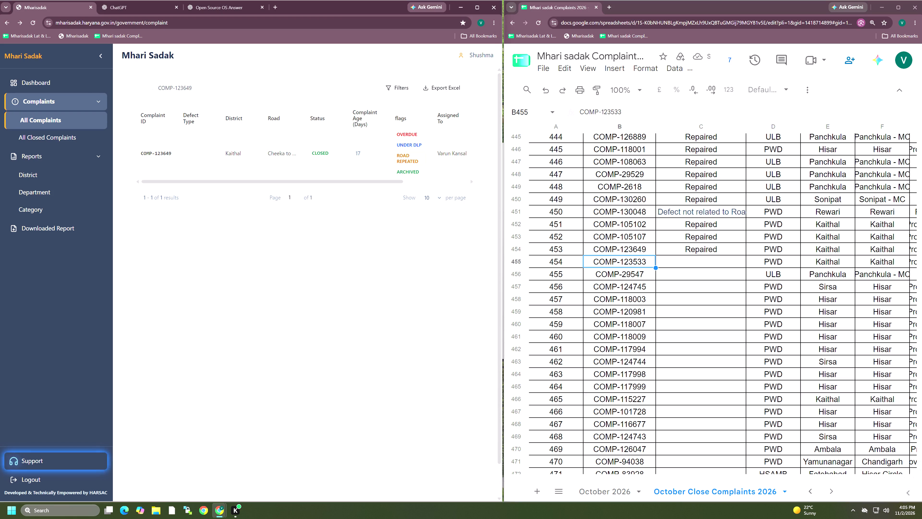
{"action": "left_click_drag", "start_coordinate": [152, 97], "coordinate": [152, 97]}
{"action": "key", "text": "ctrl+v"}
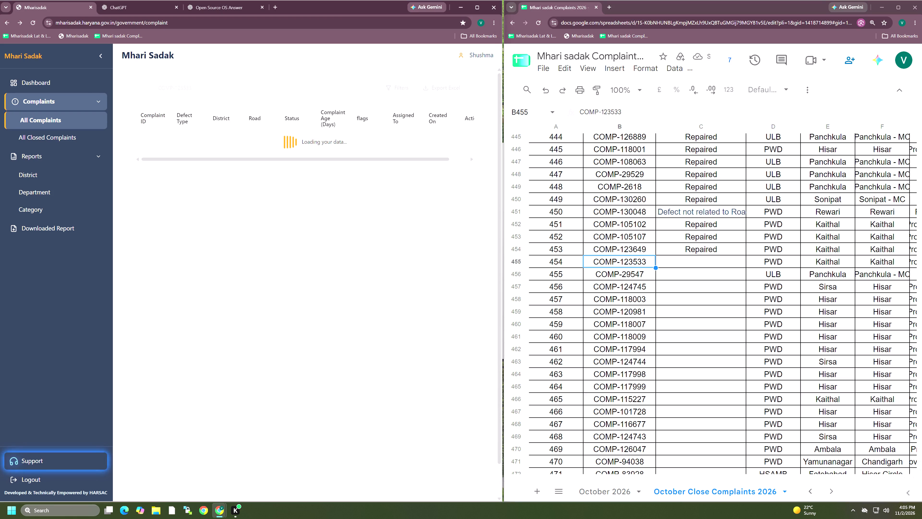
{"action": "left_click", "coordinate": [287, 154]}
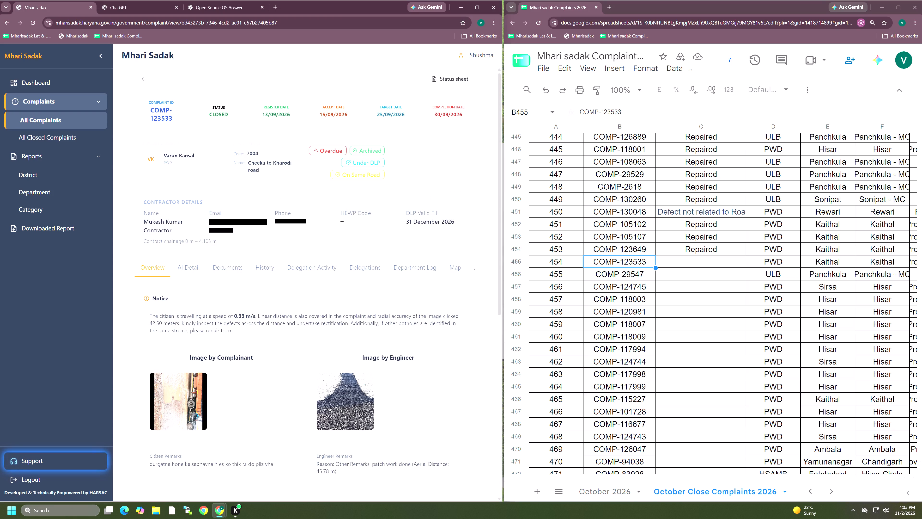
{"action": "left_click", "coordinate": [706, 267]}
{"action": "key", "text": "ctrl+d"}
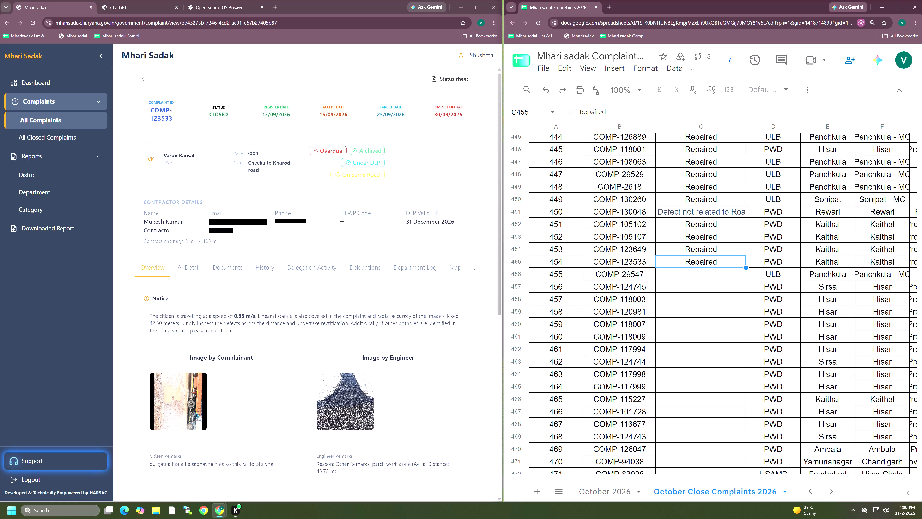
{"action": "left_click", "coordinate": [637, 276]}
{"action": "key", "text": "ctrl+c"}
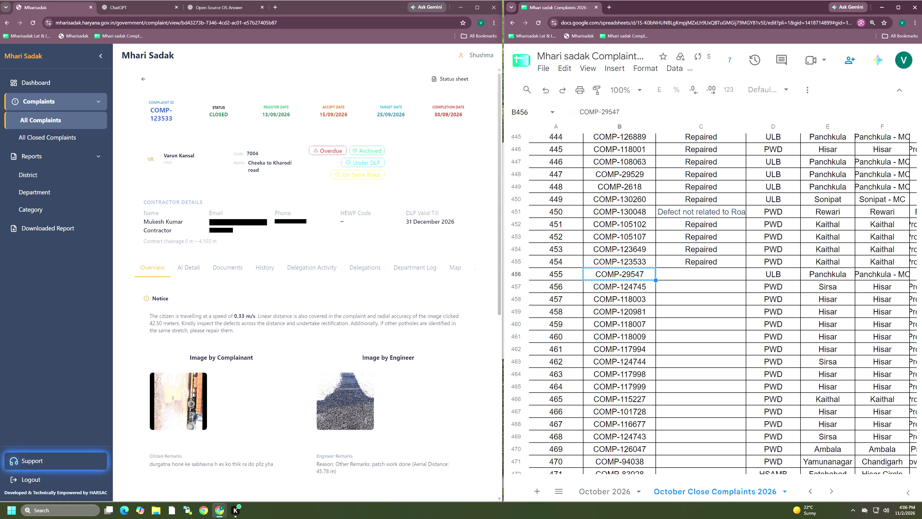
{"action": "left_click", "coordinate": [144, 78]}
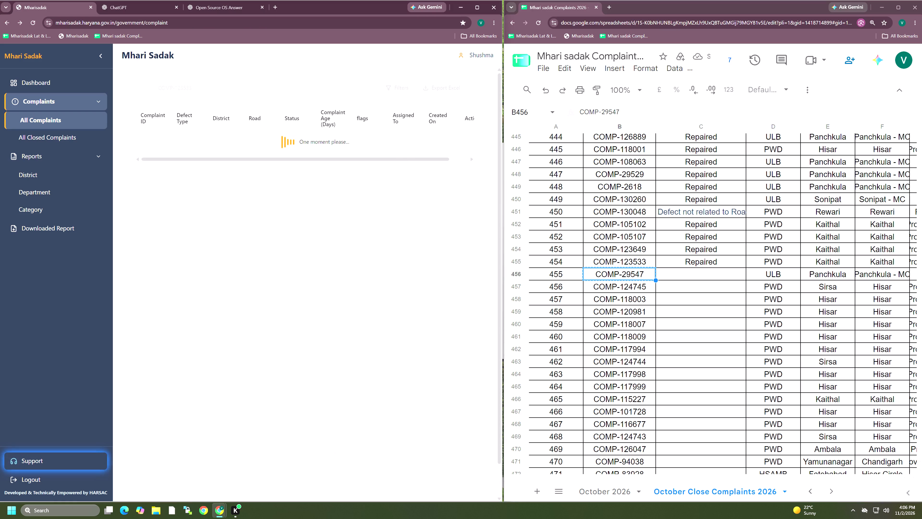
{"action": "left_click_drag", "start_coordinate": [195, 89], "coordinate": [138, 109]}
{"action": "key", "text": "ctrl+v"}
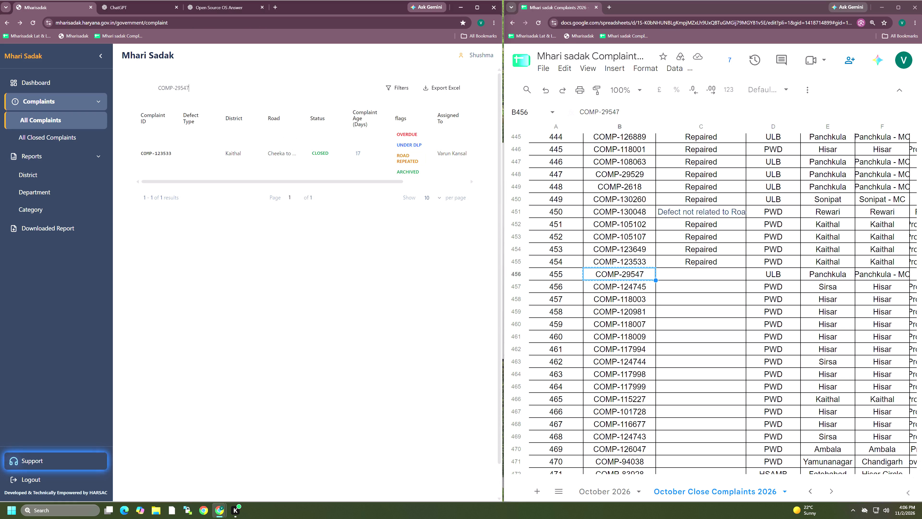
{"action": "left_click", "coordinate": [261, 150]}
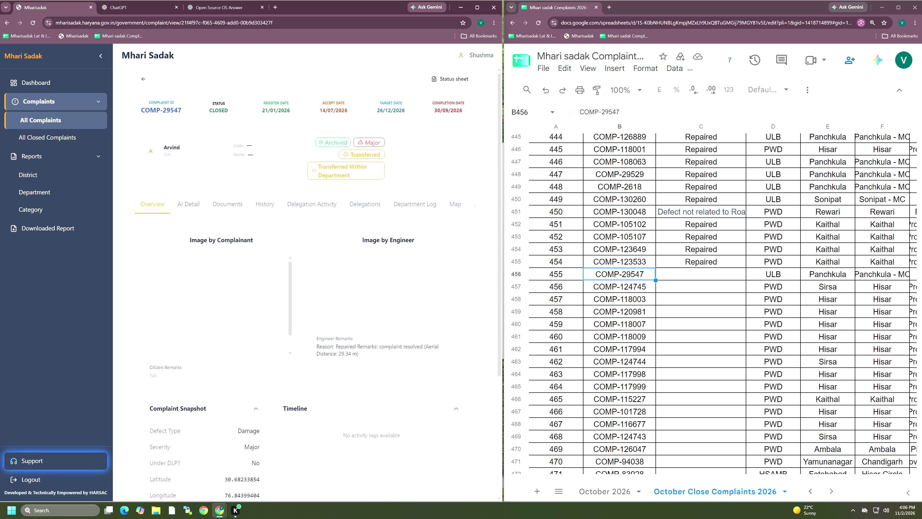
{"action": "left_click", "coordinate": [696, 274]}
{"action": "key", "text": "ctrl+d"}
Look up COMP-124745 from the spreadsheet in the portal, open it, and fill its column C cell with Repaired.
{"action": "left_click", "coordinate": [638, 287]}
{"action": "key", "text": "ctrl+c"}
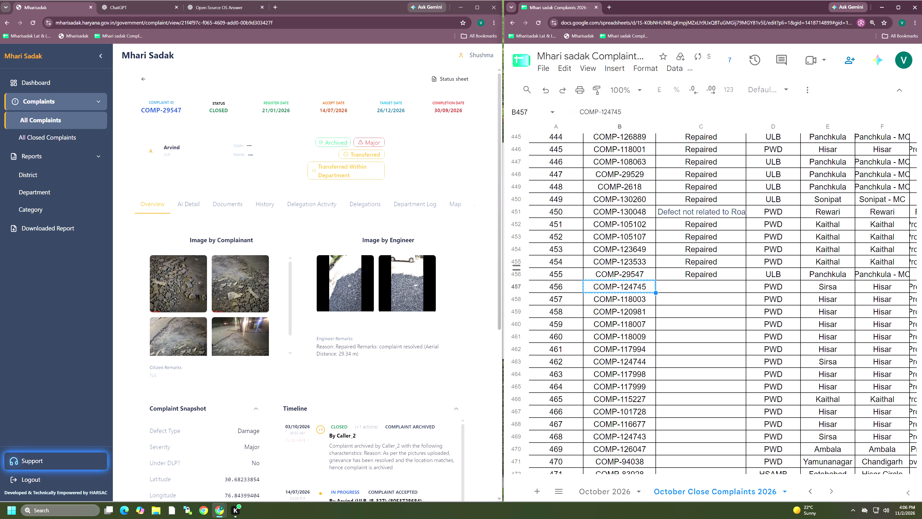
{"action": "left_click", "coordinate": [142, 79]}
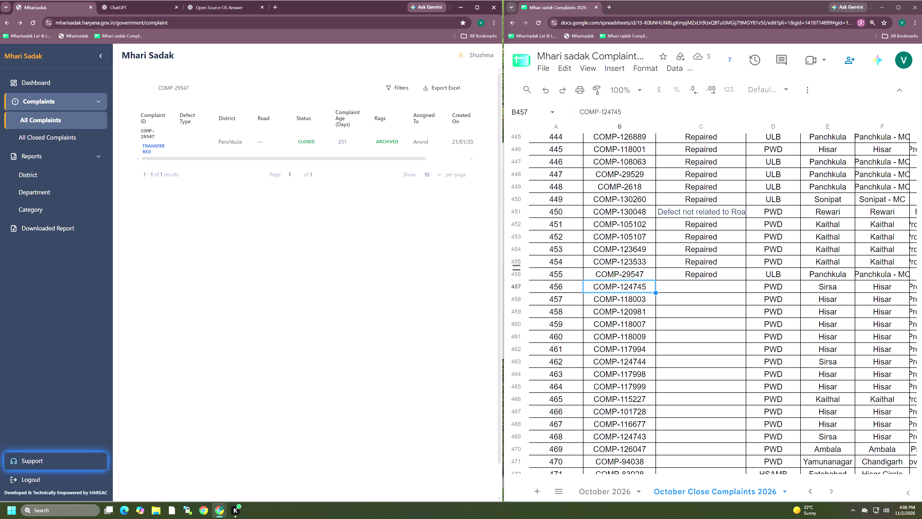
{"action": "left_click_drag", "start_coordinate": [193, 85], "coordinate": [137, 96]}
{"action": "key", "text": "ctrl+v"}
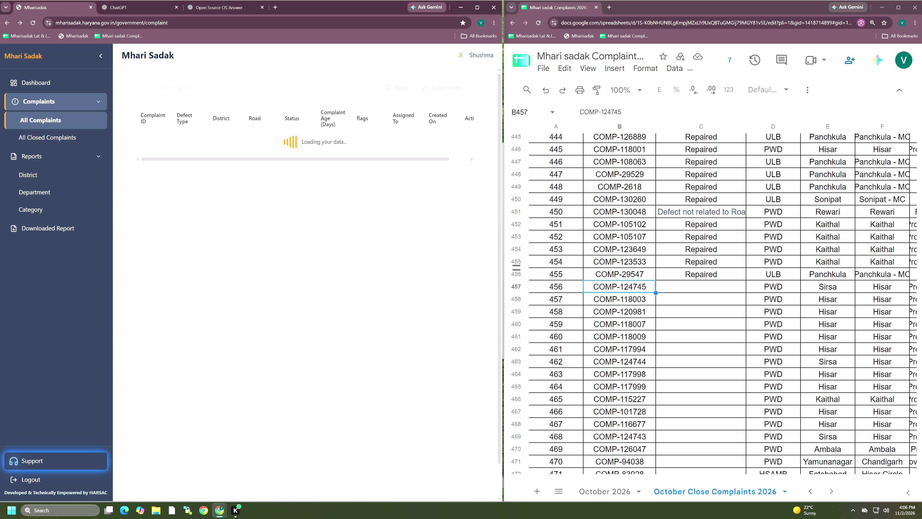
{"action": "left_click", "coordinate": [273, 157]}
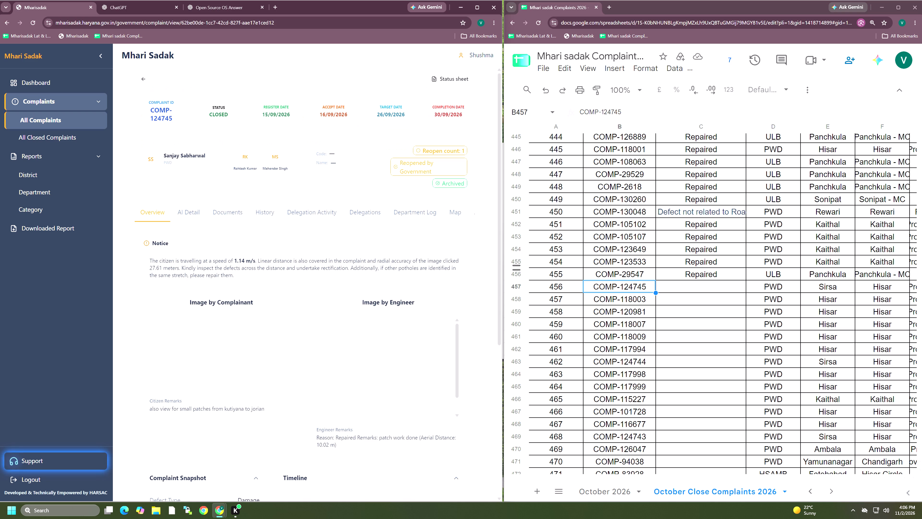
{"action": "left_click", "coordinate": [698, 291]}
{"action": "key", "text": "ctrl+d"}
{"action": "left_click", "coordinate": [634, 298]}
{"action": "key", "text": "ctrl+c"}
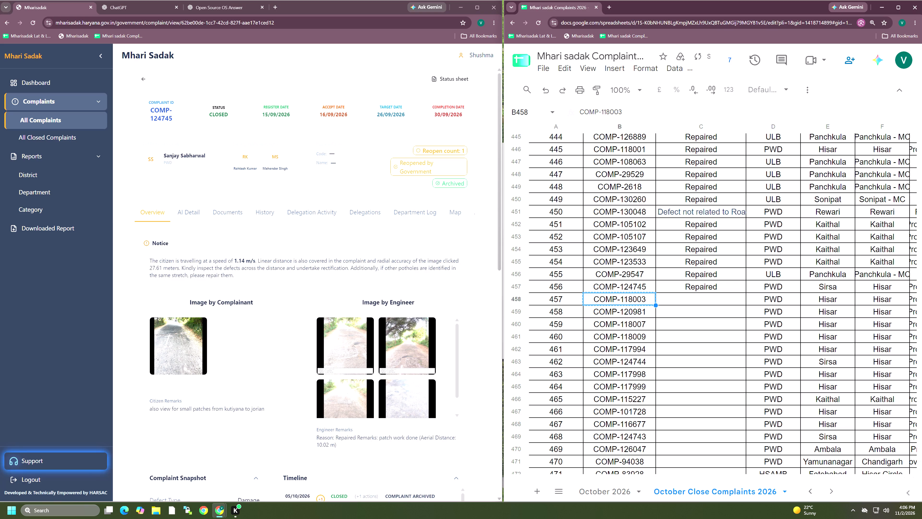
{"action": "left_click", "coordinate": [141, 79]}
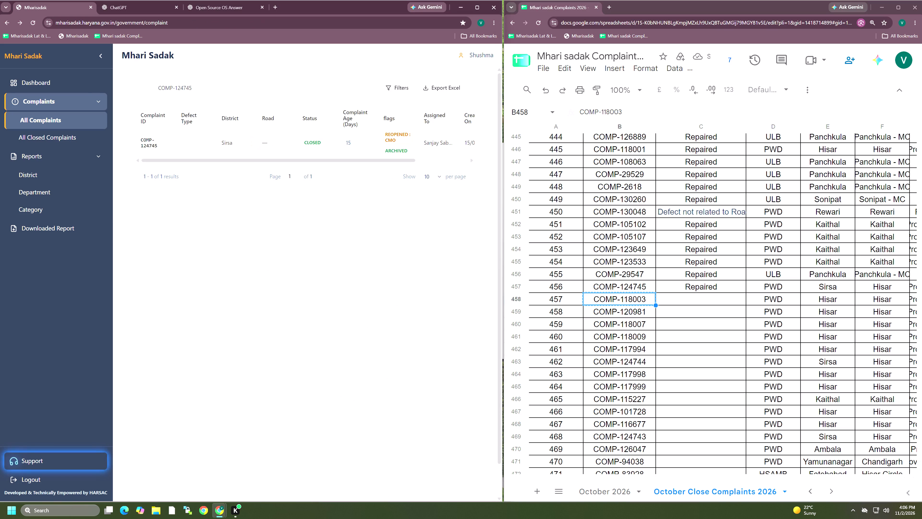
{"action": "left_click_drag", "start_coordinate": [197, 89], "coordinate": [139, 97]}
{"action": "key", "text": "ctrl+v"}
{"action": "scroll", "coordinate": [738, 254], "scroll_direction": "down", "scroll_amount": 4}
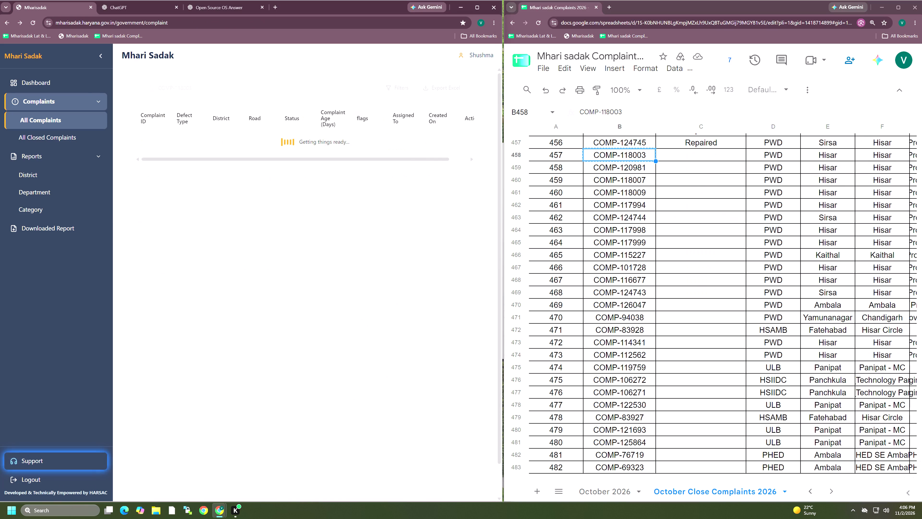
{"action": "scroll", "coordinate": [738, 254], "scroll_direction": "up", "scroll_amount": 1}
{"action": "left_click", "coordinate": [271, 154]}
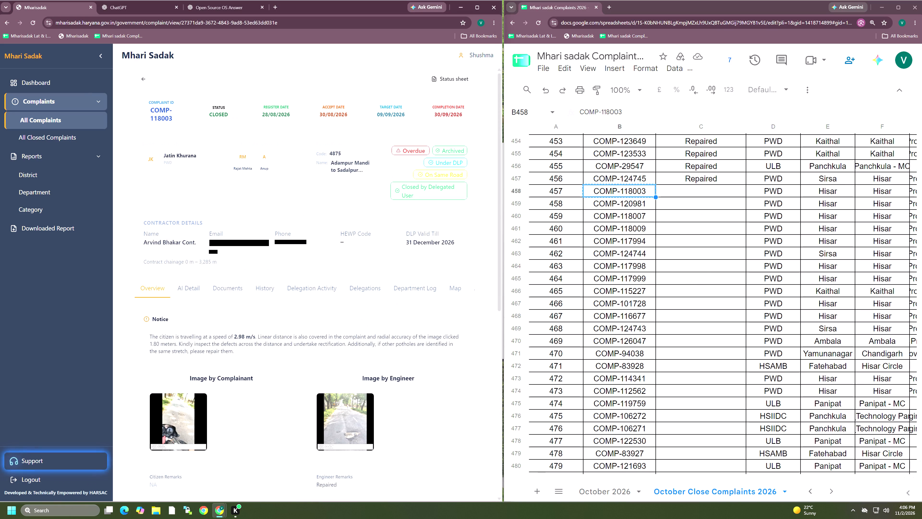
{"action": "left_click", "coordinate": [700, 190]}
{"action": "key", "text": "ctrl+d"}
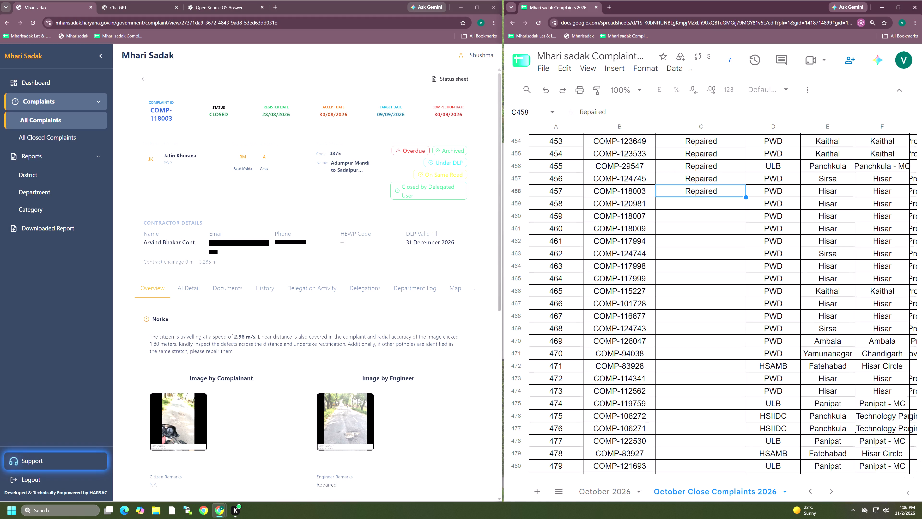
{"action": "left_click", "coordinate": [626, 198]}
{"action": "key", "text": "ctrl+c"}
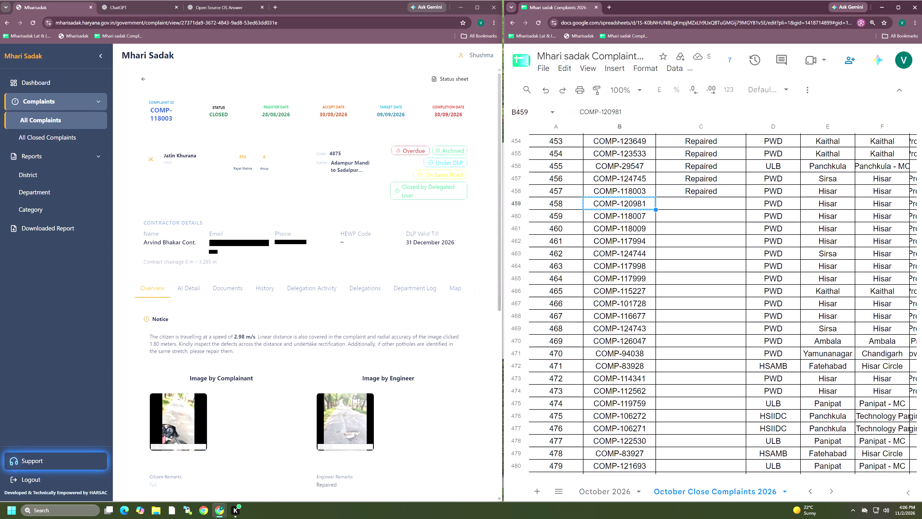
{"action": "left_click", "coordinate": [144, 78]}
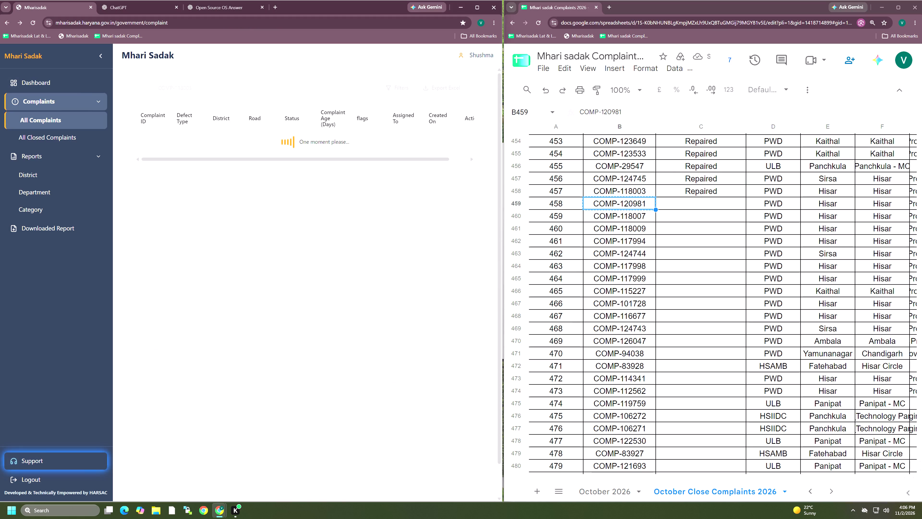
{"action": "left_click_drag", "start_coordinate": [198, 88], "coordinate": [137, 105]}
{"action": "key", "text": "ctrl+v"}
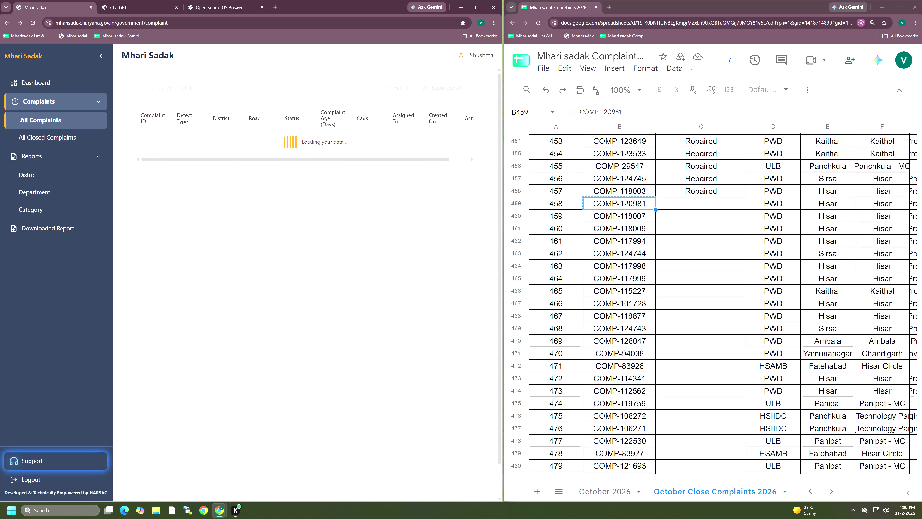
{"action": "left_click", "coordinate": [276, 148]}
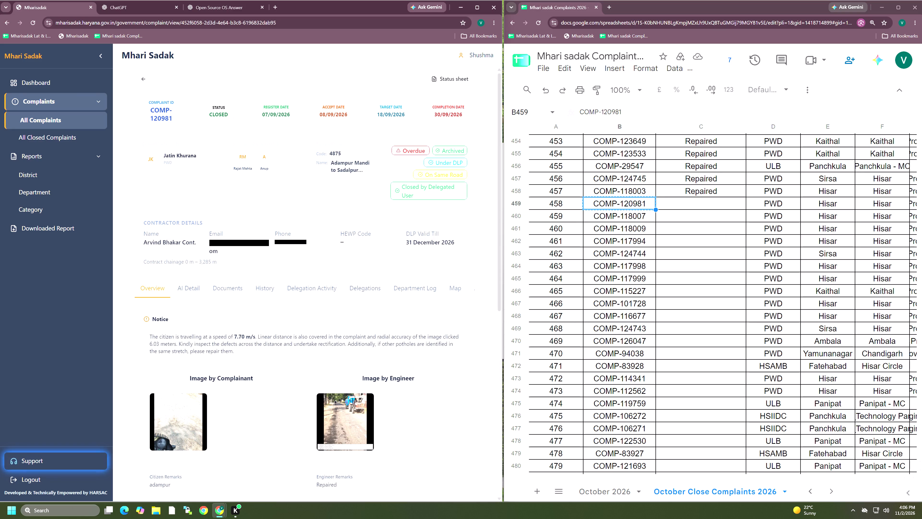
{"action": "left_click", "coordinate": [706, 205]}
{"action": "key", "text": "ctrl+d"}
{"action": "left_click", "coordinate": [635, 215]}
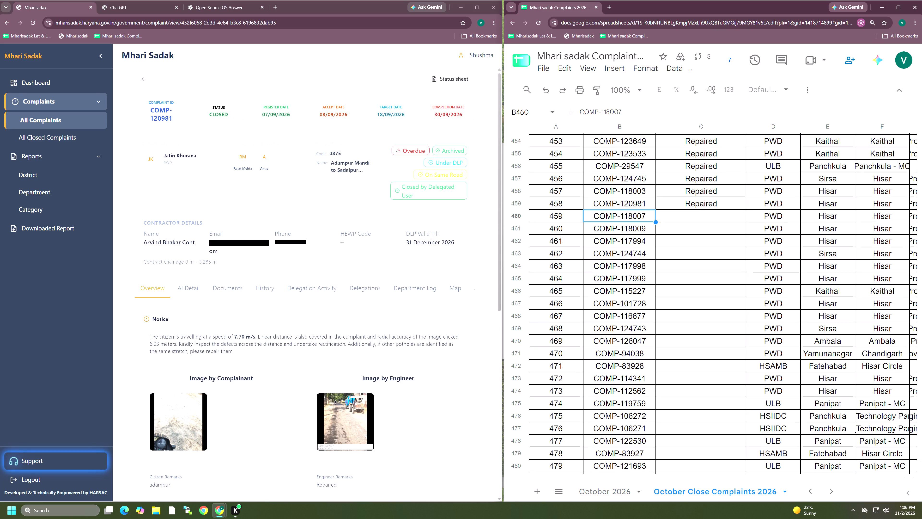
{"action": "key", "text": "ctrl+c"}
{"action": "left_click", "coordinate": [145, 77]}
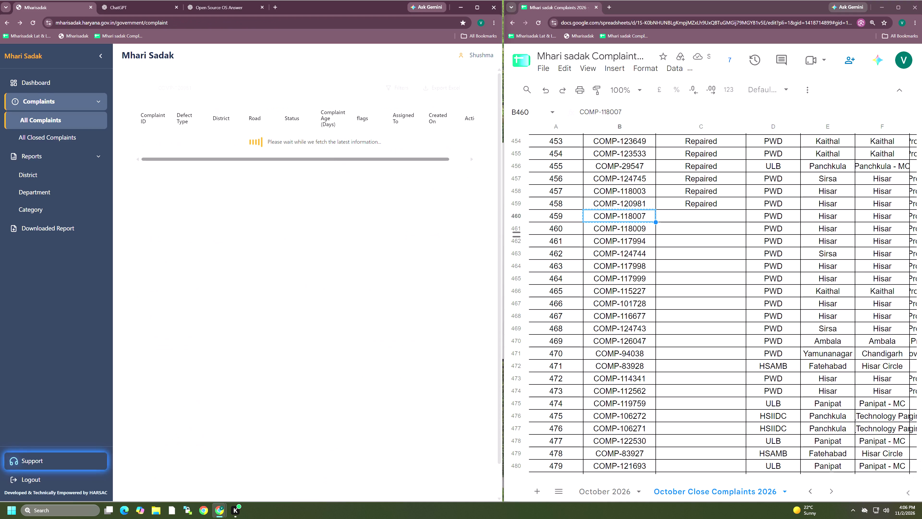
{"action": "left_click_drag", "start_coordinate": [195, 87], "coordinate": [139, 99]}
{"action": "key", "text": "ctrl+v"}
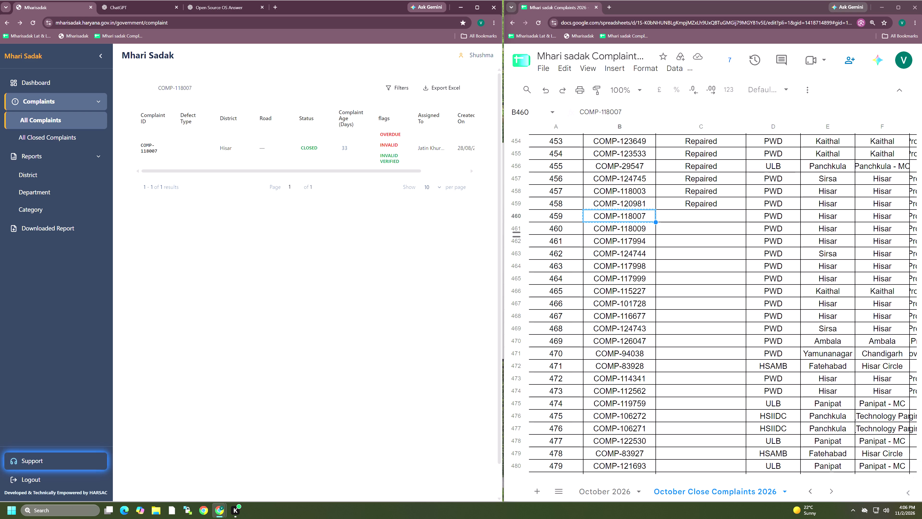
{"action": "left_click", "coordinate": [259, 150]}
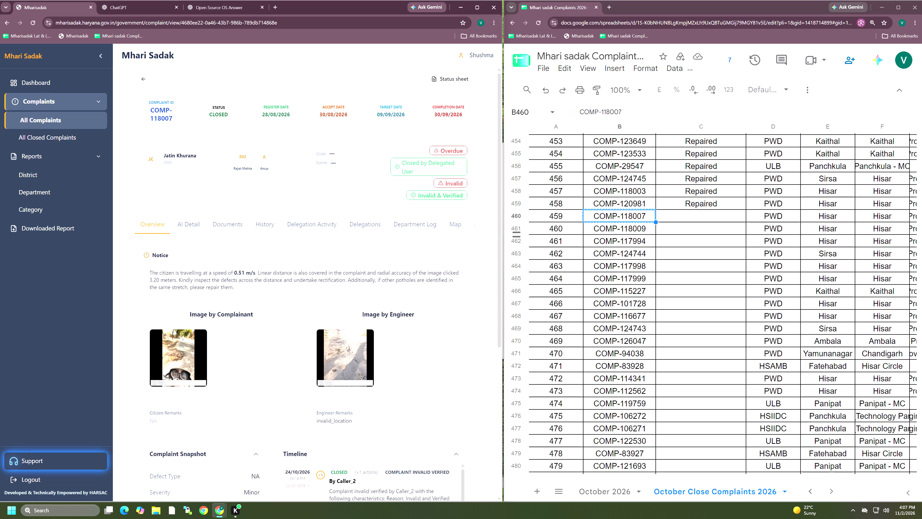
{"action": "left_click_drag", "start_coordinate": [316, 422], "coordinate": [318, 422]}
{"action": "left_click_drag", "start_coordinate": [318, 422], "coordinate": [363, 424]}
{"action": "key", "text": "ctrl+c"}
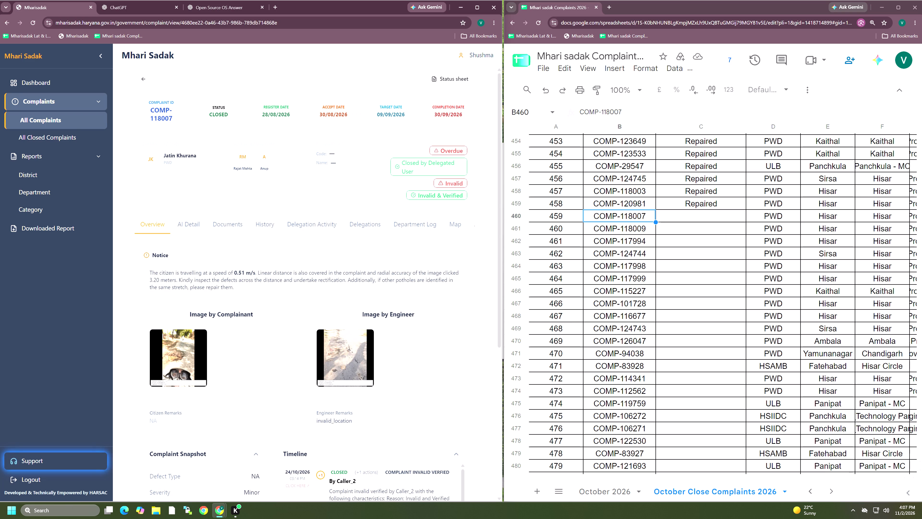
{"action": "left_click", "coordinate": [696, 216]}
{"action": "key", "text": "ctrl+v"}
{"action": "left_click", "coordinate": [638, 229]}
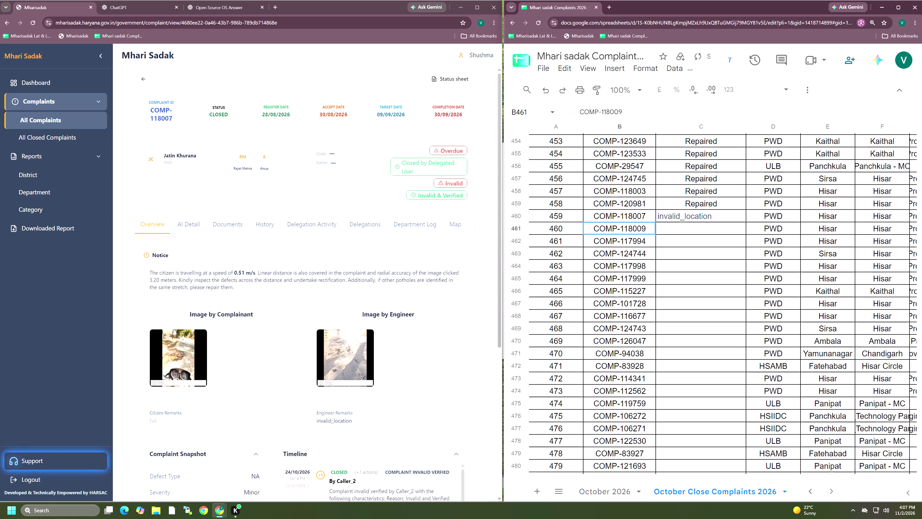
{"action": "key", "text": "ctrl+c"}
{"action": "left_click", "coordinate": [145, 80]}
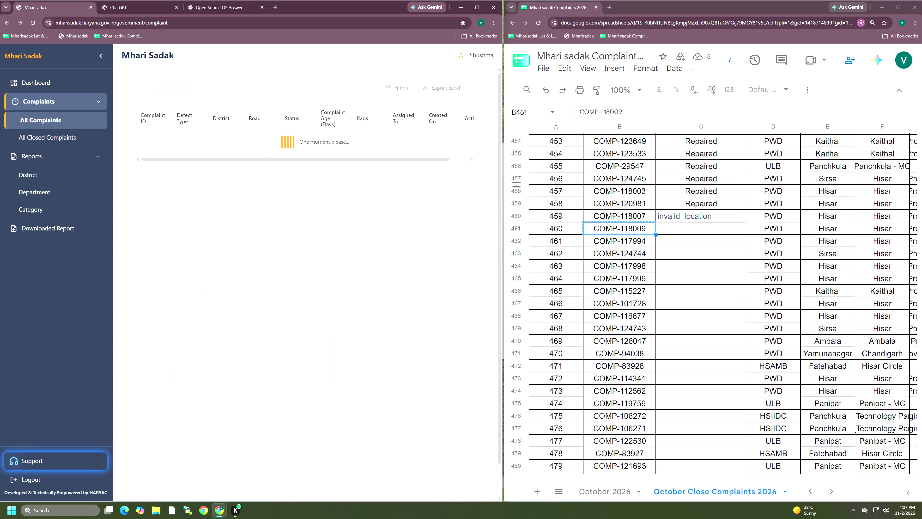
{"action": "left_click_drag", "start_coordinate": [198, 89], "coordinate": [135, 104]}
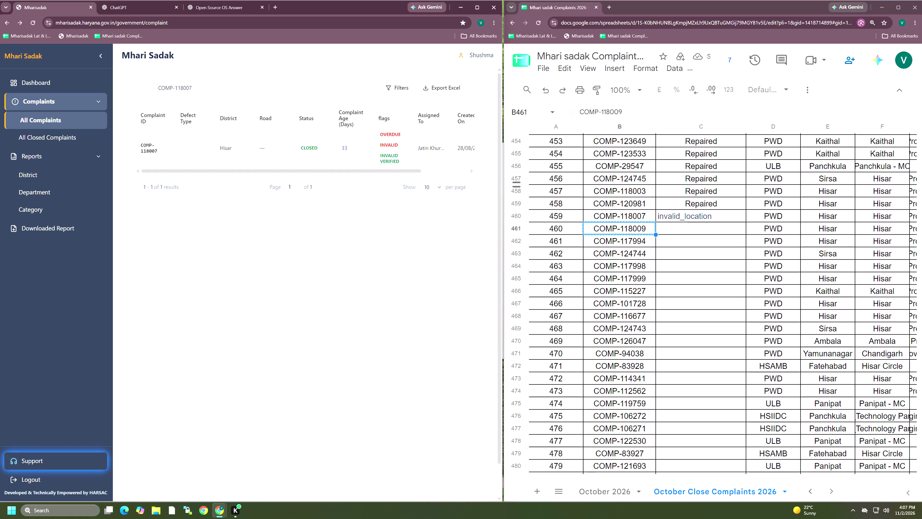
{"action": "key", "text": "ctrl+v"}
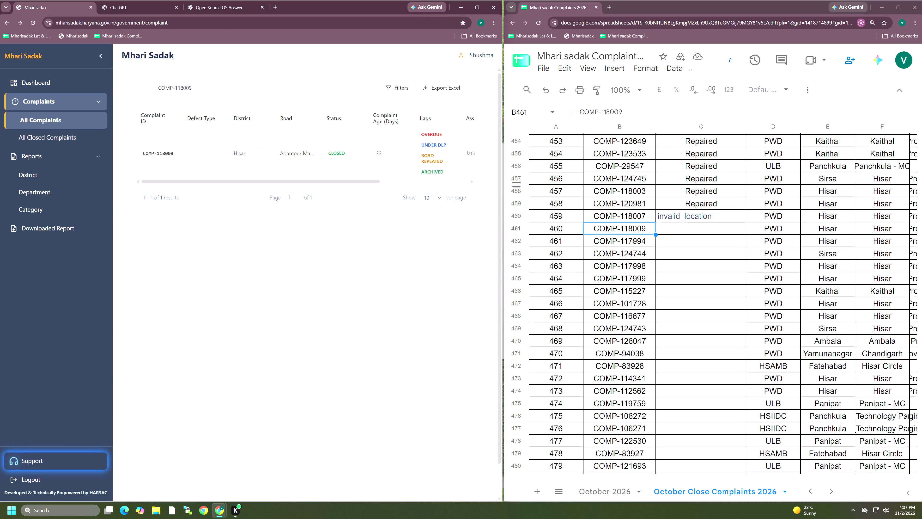
{"action": "left_click", "coordinate": [283, 159]}
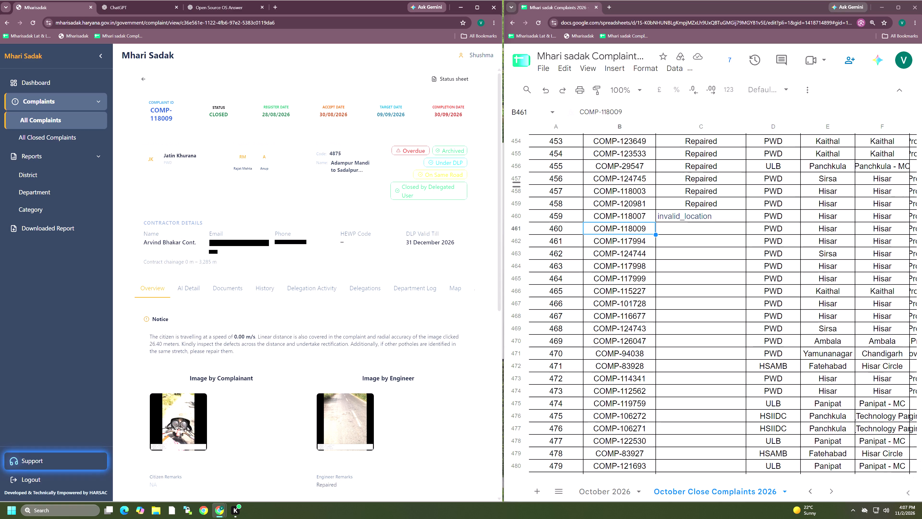
{"action": "left_click", "coordinate": [696, 204]}
{"action": "key", "text": "ctrl+c"}
{"action": "left_click", "coordinate": [684, 230]}
{"action": "key", "text": "ctrl+v"}
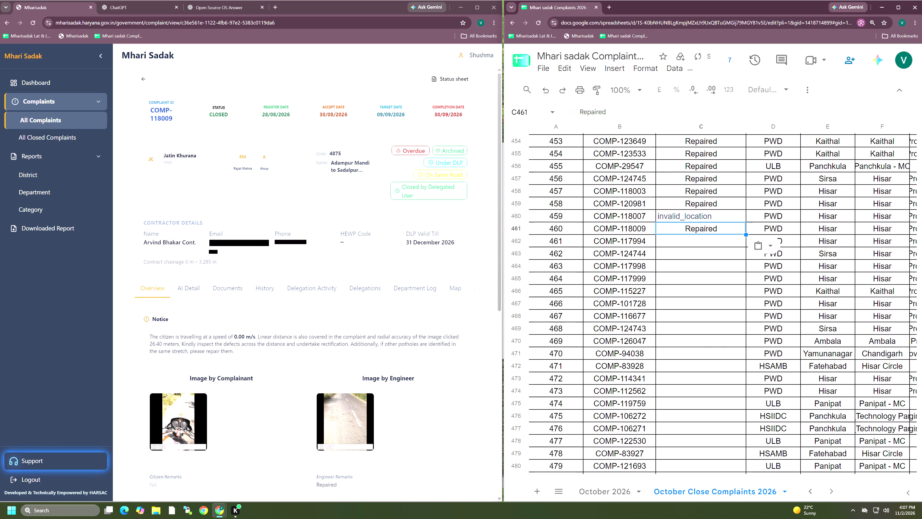
{"action": "left_click", "coordinate": [641, 241]}
{"action": "key", "text": "ctrl+c"}
{"action": "left_click", "coordinate": [144, 78]}
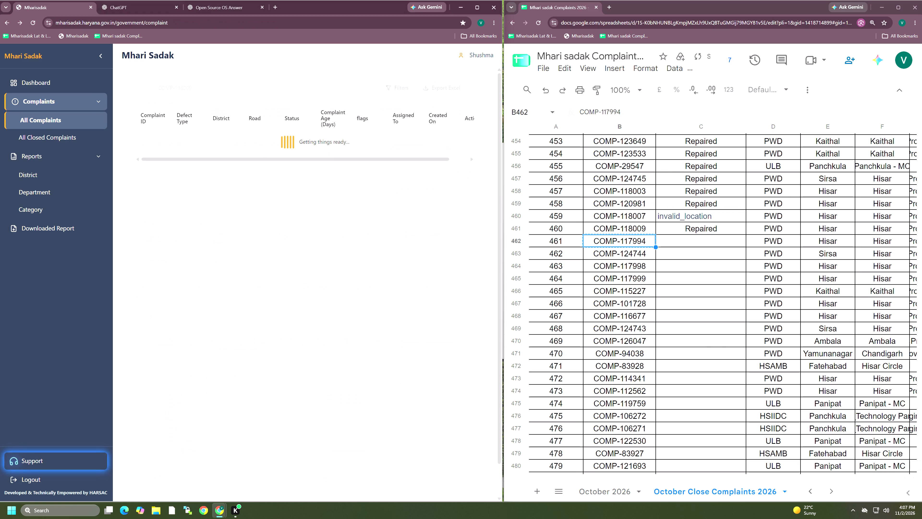
{"action": "left_click_drag", "start_coordinate": [200, 89], "coordinate": [136, 102]}
{"action": "key", "text": "ctrl+v"}
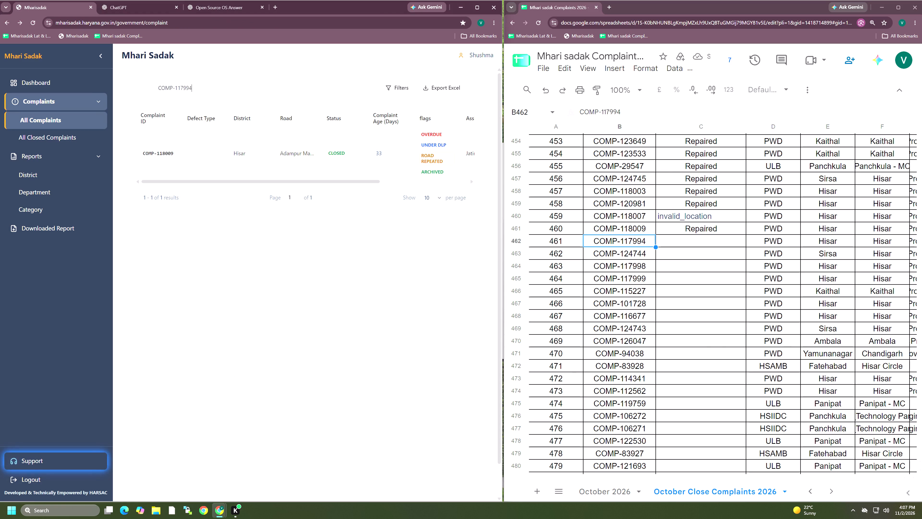
{"action": "left_click", "coordinate": [263, 154]}
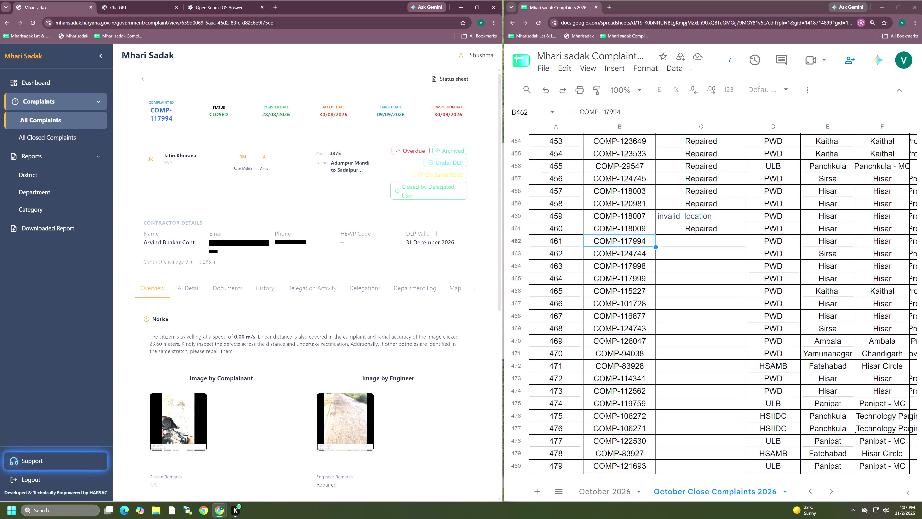
{"action": "left_click", "coordinate": [703, 239]}
{"action": "key", "text": "ctrl+d"}
Look up COMP-124744 from the spreadsheet in the portal, open it, and fill its column C cell with Repaired.
{"action": "left_click", "coordinate": [635, 254]}
{"action": "key", "text": "ctrl+c"}
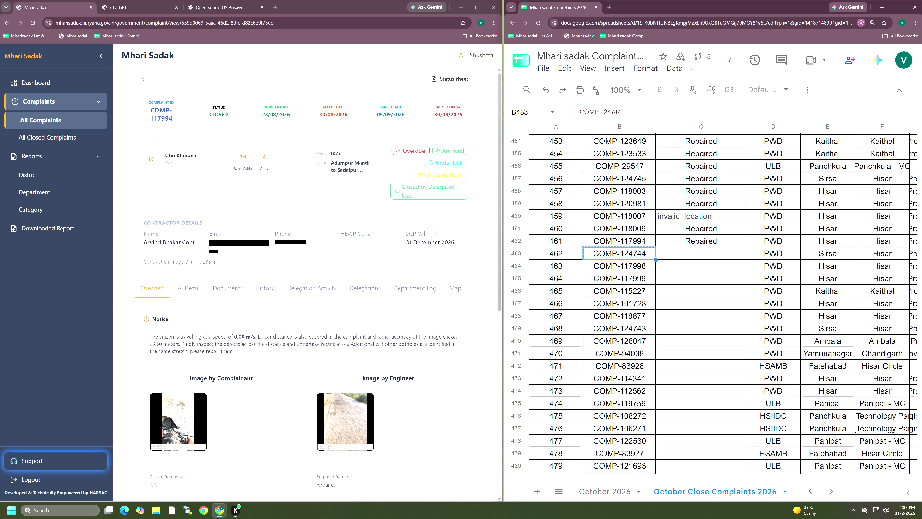
{"action": "left_click", "coordinate": [144, 81]}
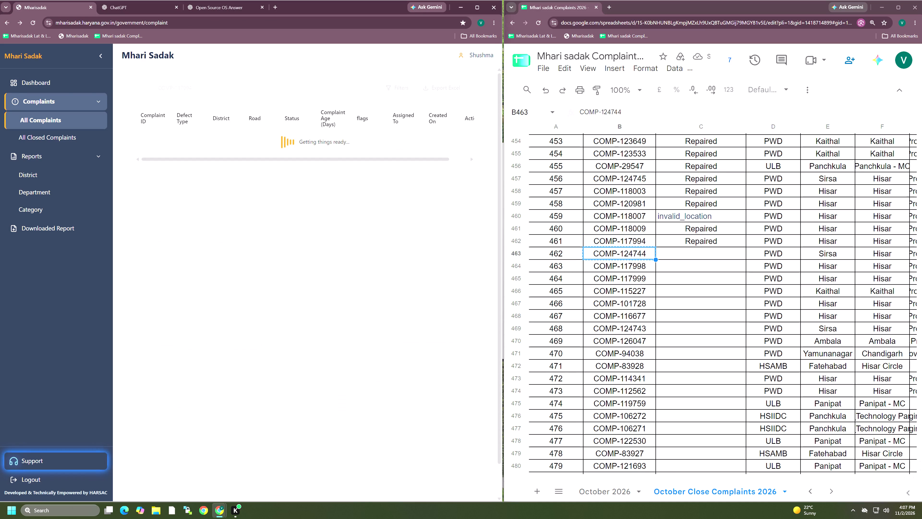
{"action": "left_click_drag", "start_coordinate": [196, 88], "coordinate": [134, 105]}
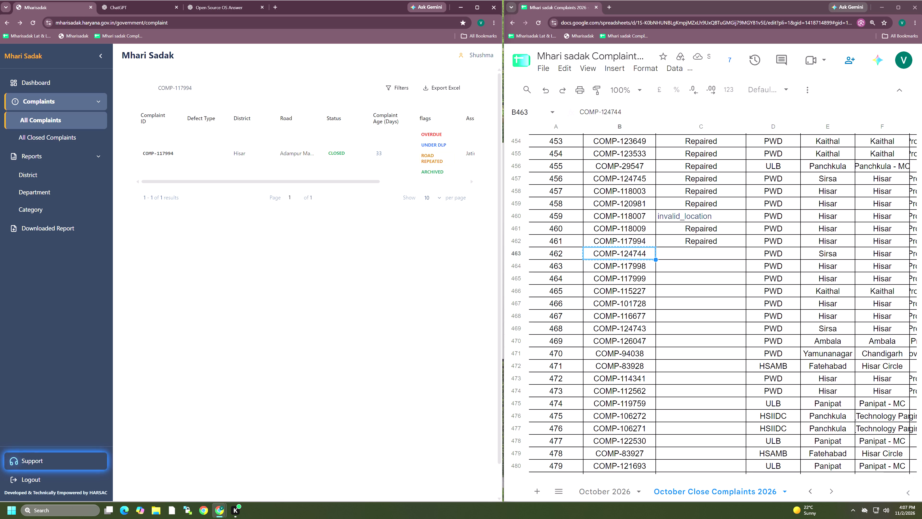
{"action": "left_click_drag", "start_coordinate": [134, 105], "coordinate": [134, 105]}
{"action": "key", "text": "ctrl+v"}
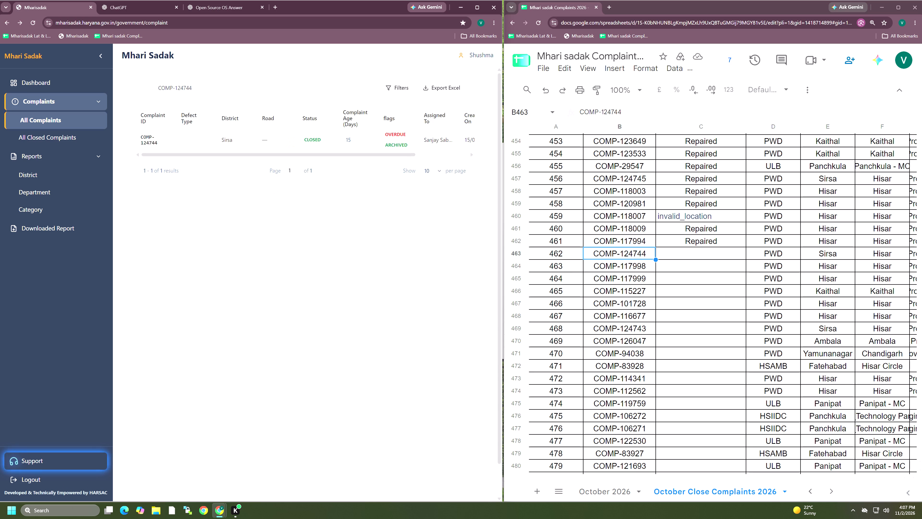
{"action": "left_click", "coordinate": [250, 142]}
{"action": "scroll", "coordinate": [668, 325], "scroll_direction": "down", "scroll_amount": 1}
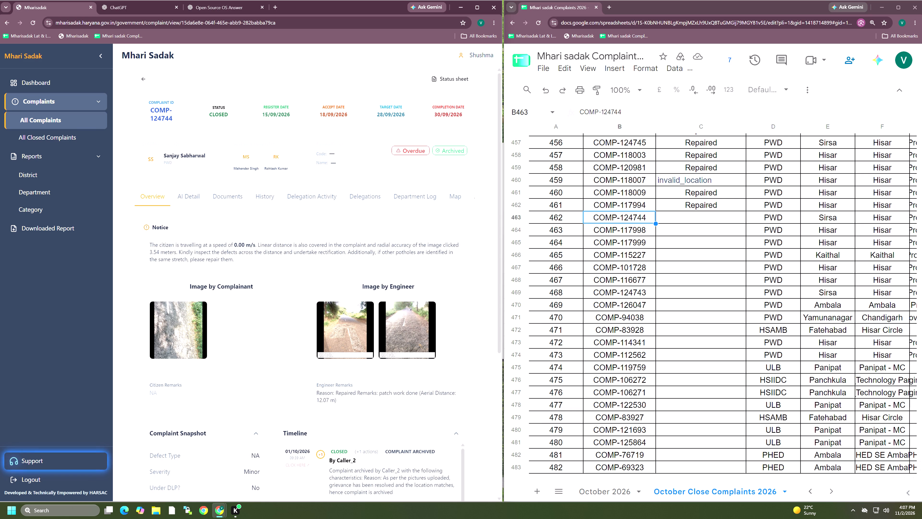
{"action": "left_click", "coordinate": [692, 217]}
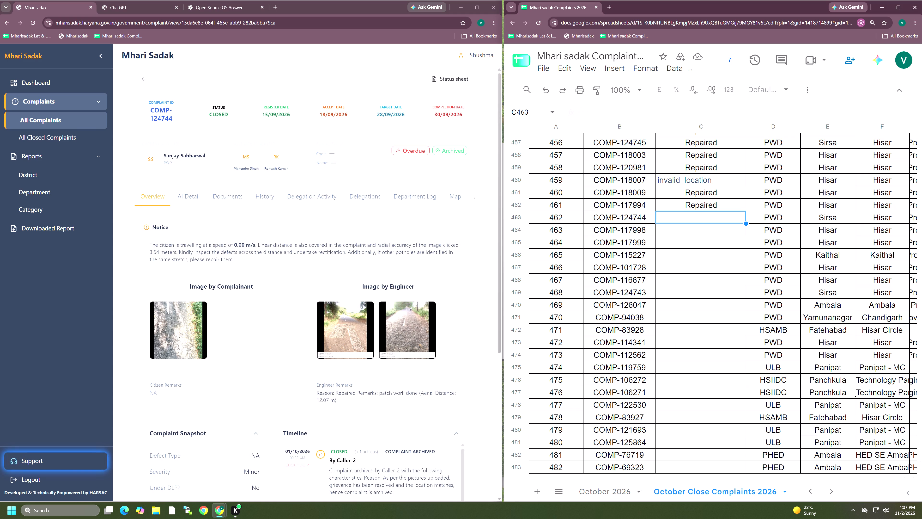
{"action": "key", "text": "ctrl+d"}
Look up COMP-117998 from the spreadsheet in the portal, open it, and fill its column C cell with Repaired.
{"action": "left_click", "coordinate": [636, 229]}
{"action": "key", "text": "ctrl+c"}
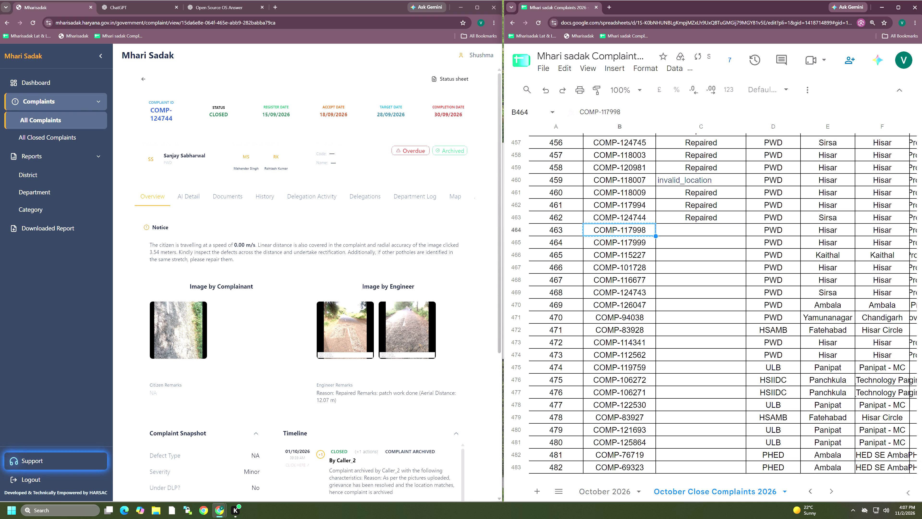
{"action": "left_click", "coordinate": [148, 79]}
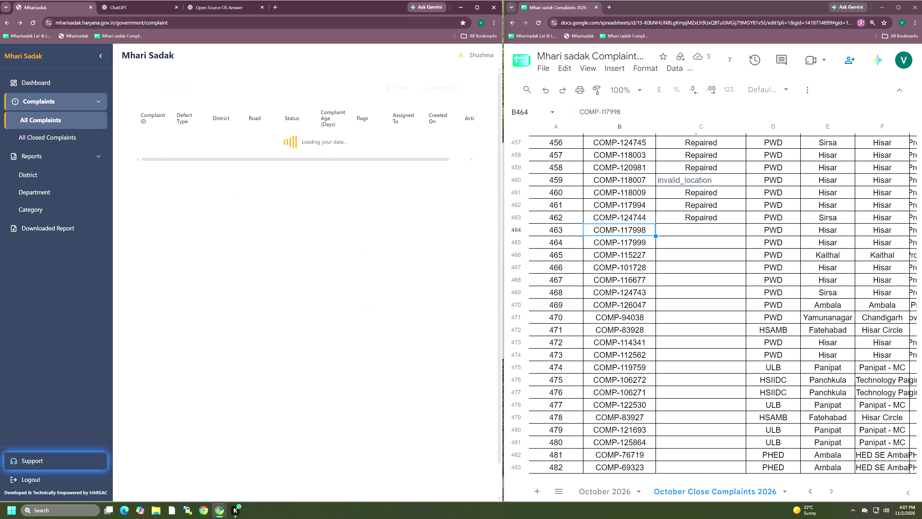
{"action": "left_click_drag", "start_coordinate": [194, 91], "coordinate": [153, 99]}
{"action": "key", "text": "ctrl+v"}
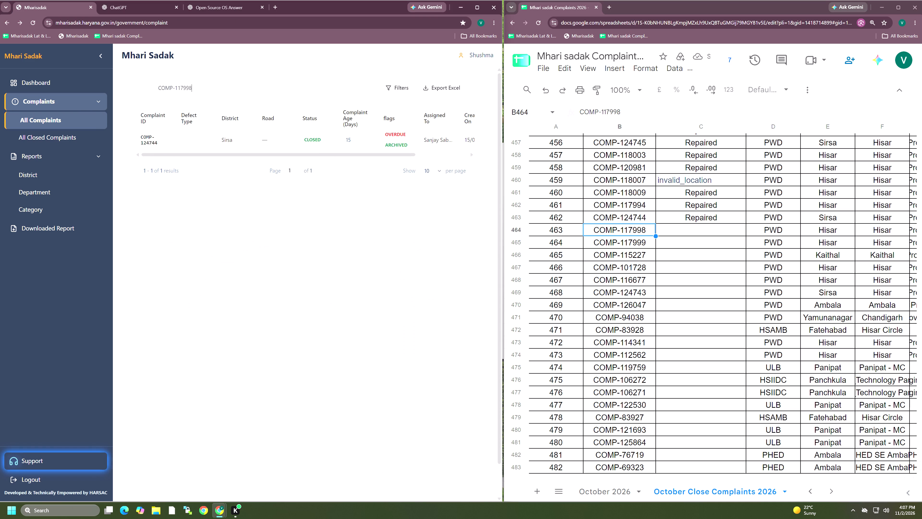
{"action": "left_click", "coordinate": [248, 155]}
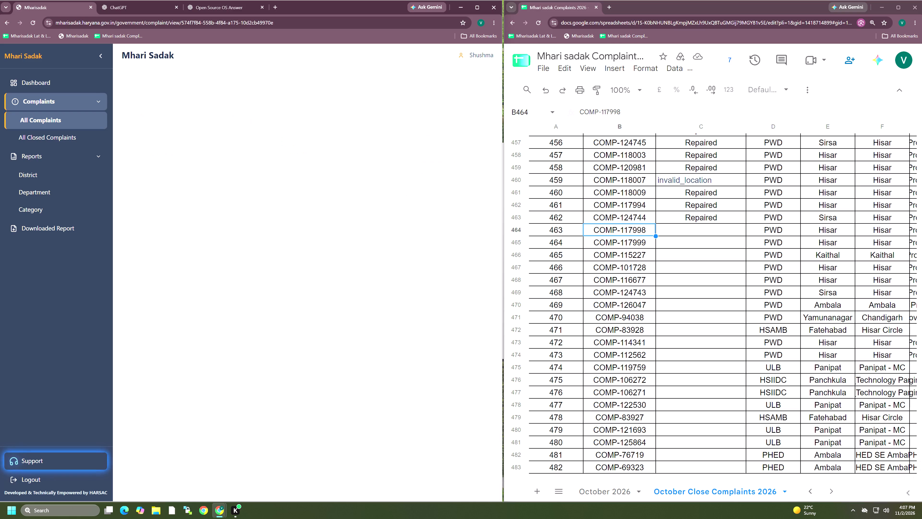
{"action": "left_click", "coordinate": [703, 228]}
{"action": "key", "text": "ctrl+d"}
Look up COMP-117999 from the spreadsheet in the portal, open it, and fill its column C cell with Repaired.
{"action": "left_click", "coordinate": [639, 245]}
{"action": "key", "text": "ctrl+c"}
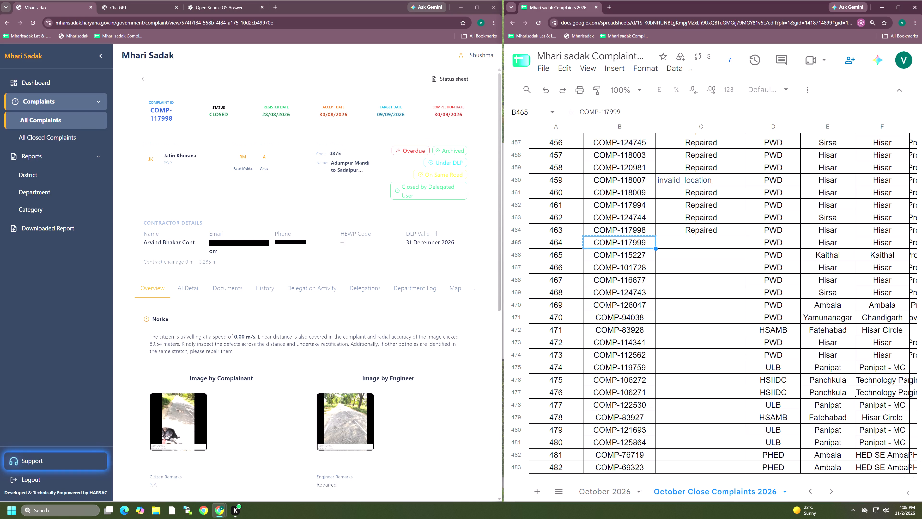
{"action": "left_click", "coordinate": [145, 79]}
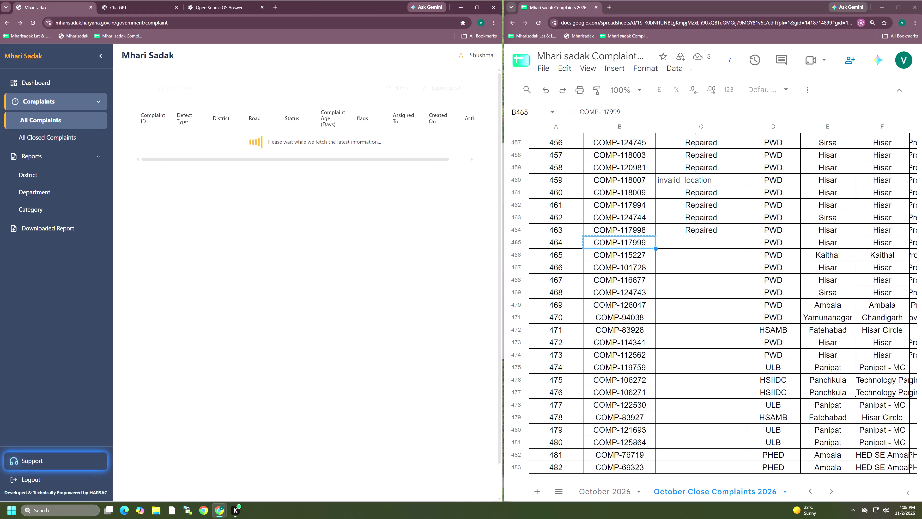
{"action": "left_click_drag", "start_coordinate": [199, 89], "coordinate": [144, 101]}
{"action": "key", "text": "ctrl+v"}
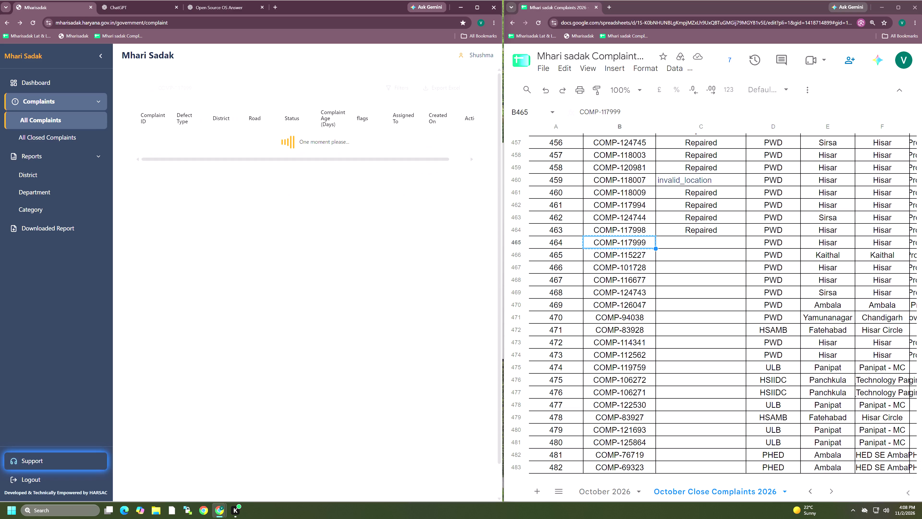
{"action": "left_click", "coordinate": [265, 144]}
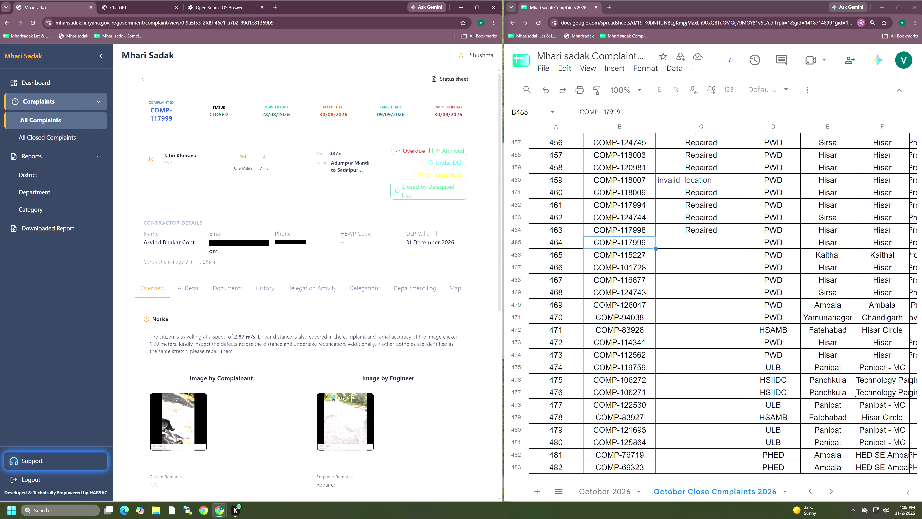
{"action": "left_click", "coordinate": [698, 244]}
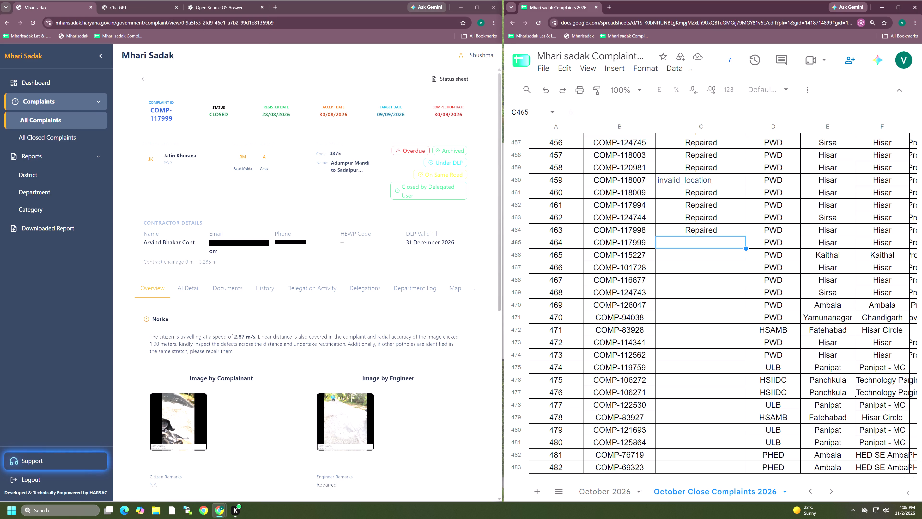
{"action": "key", "text": "ctrl+d"}
{"action": "left_click", "coordinate": [642, 252]}
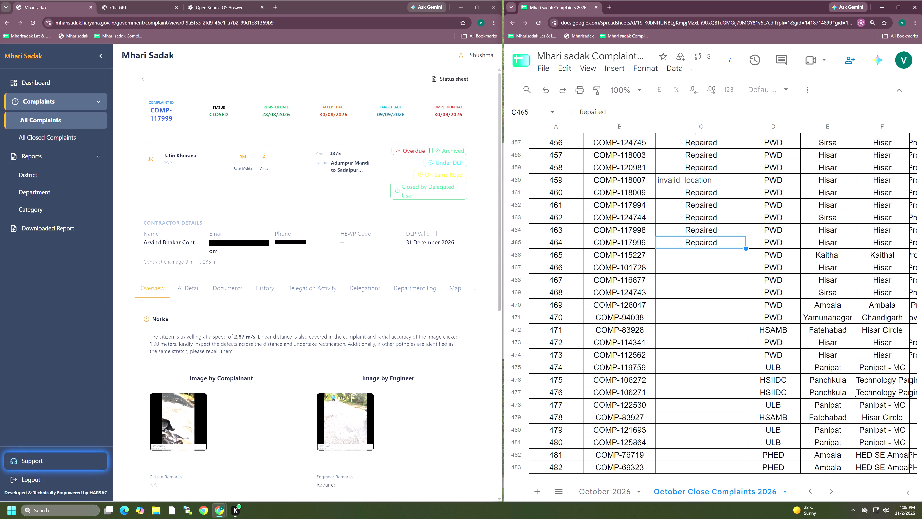
{"action": "key", "text": "ctrl+c"}
{"action": "left_click", "coordinate": [142, 79]}
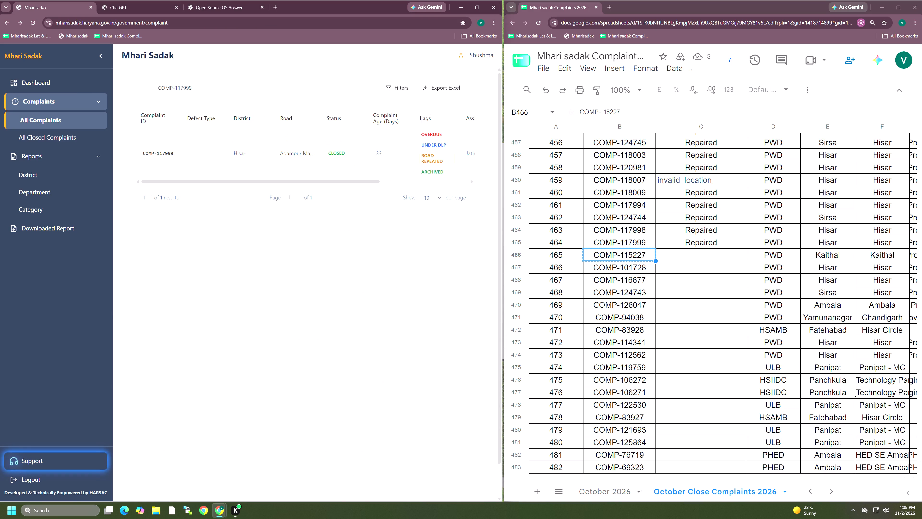
{"action": "left_click_drag", "start_coordinate": [198, 87], "coordinate": [150, 106]}
{"action": "key", "text": "ctrl+v"}
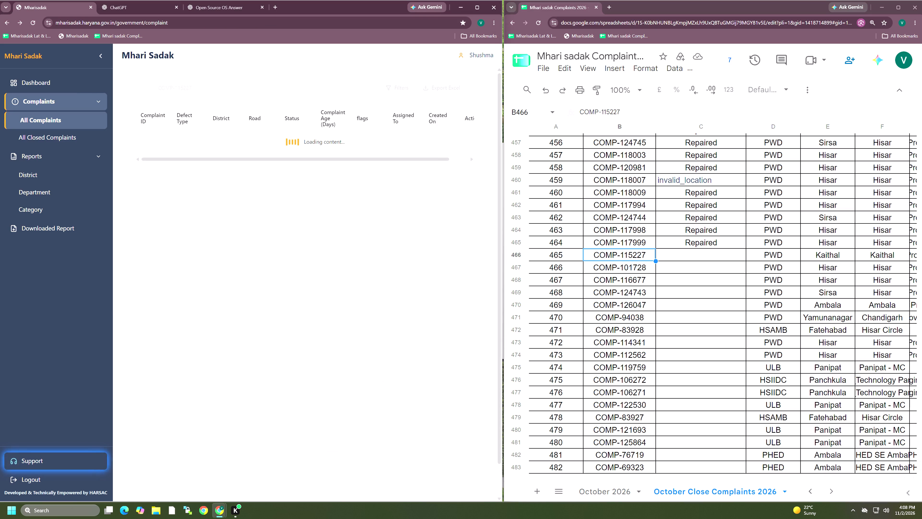
{"action": "left_click", "coordinate": [243, 157]}
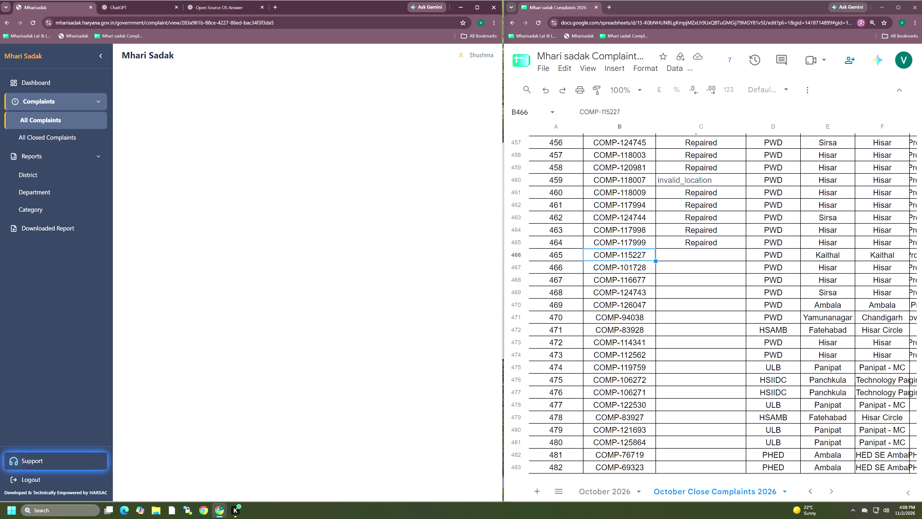
{"action": "left_click", "coordinate": [700, 256]}
{"action": "key", "text": "ctrl+d"}
{"action": "left_click", "coordinate": [637, 272]}
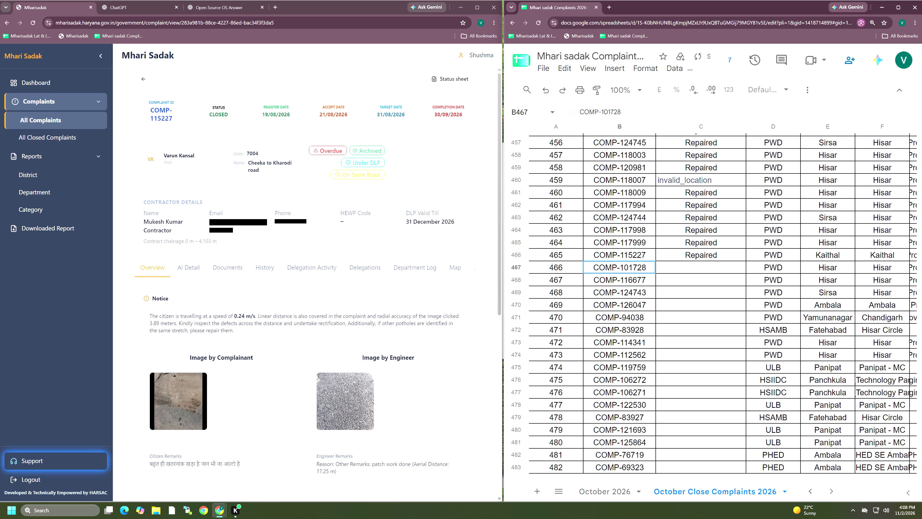
{"action": "key", "text": "ctrl+c"}
{"action": "left_click", "coordinate": [139, 79]}
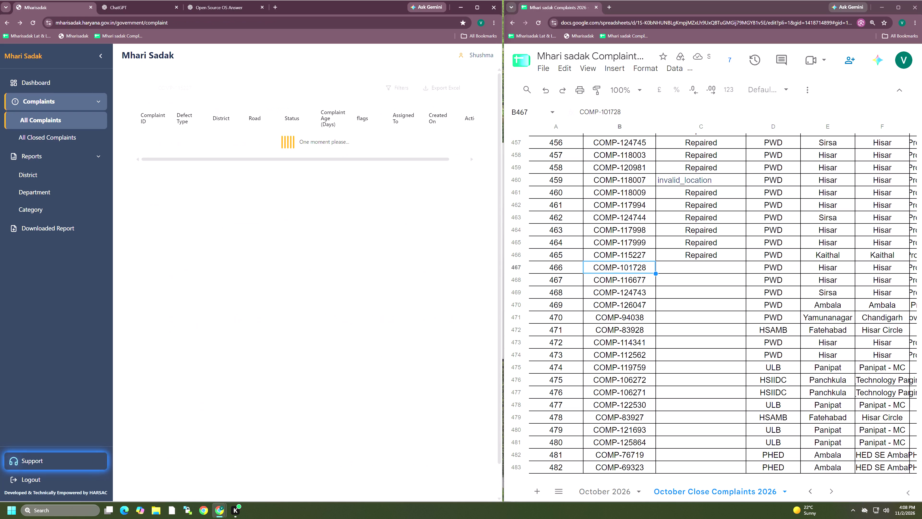
{"action": "left_click_drag", "start_coordinate": [196, 87], "coordinate": [148, 106]}
{"action": "key", "text": "ctrl+v"}
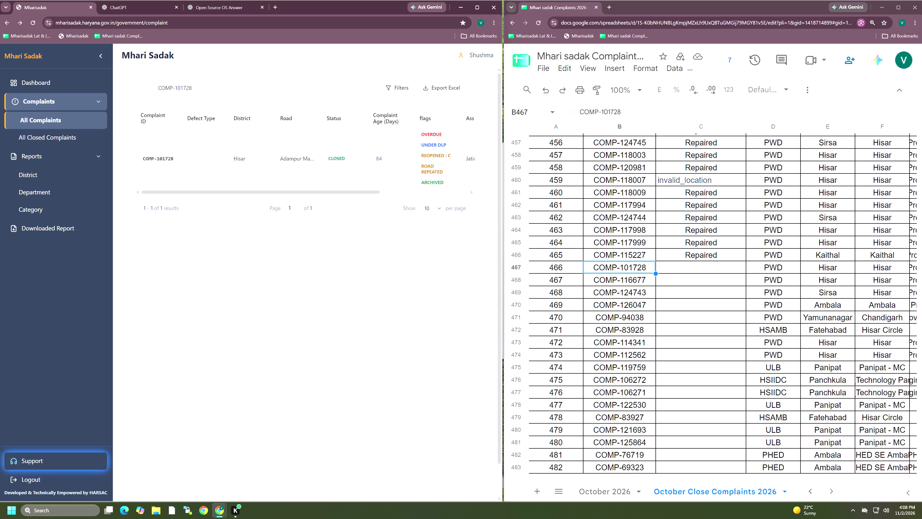
{"action": "left_click", "coordinate": [296, 164]}
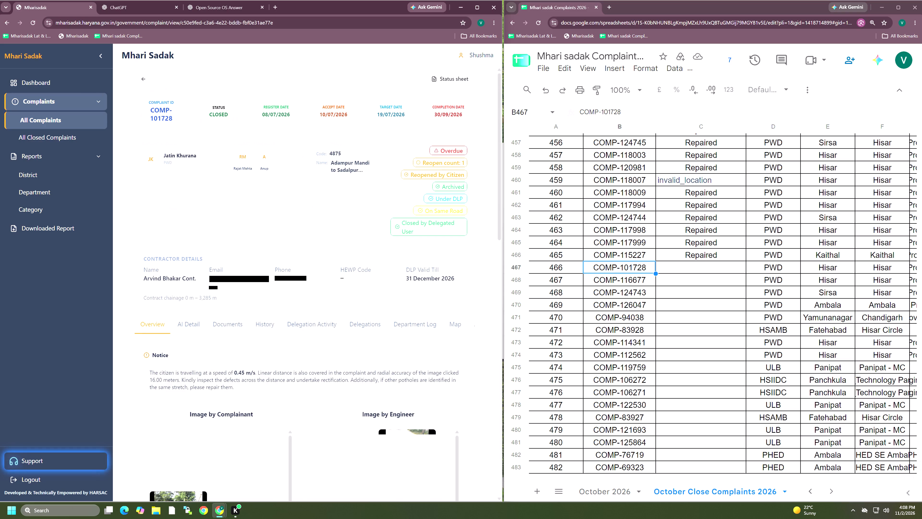
{"action": "scroll", "coordinate": [313, 322], "scroll_direction": "down", "scroll_amount": 5}
{"action": "scroll", "coordinate": [304, 322], "scroll_direction": "up", "scroll_amount": 9}
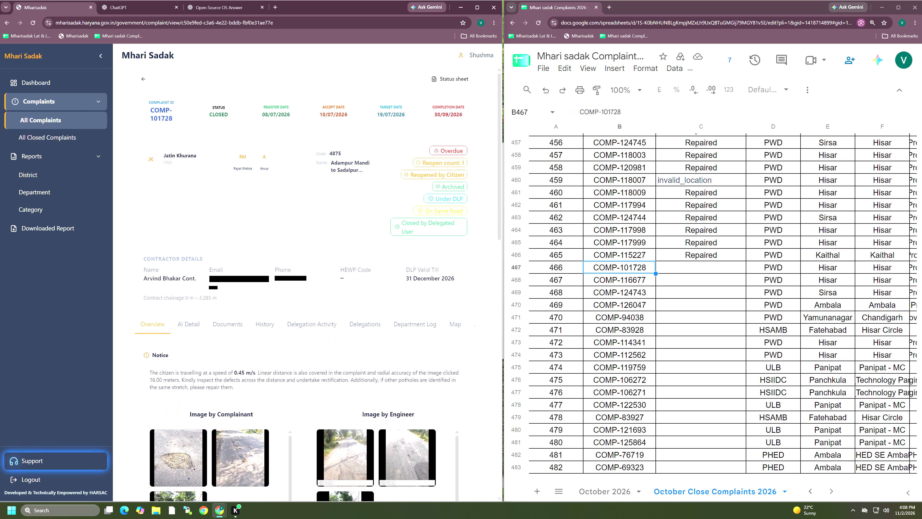
{"action": "left_click", "coordinate": [699, 270]}
{"action": "key", "text": "ctrl+d"}
{"action": "left_click", "coordinate": [637, 281]}
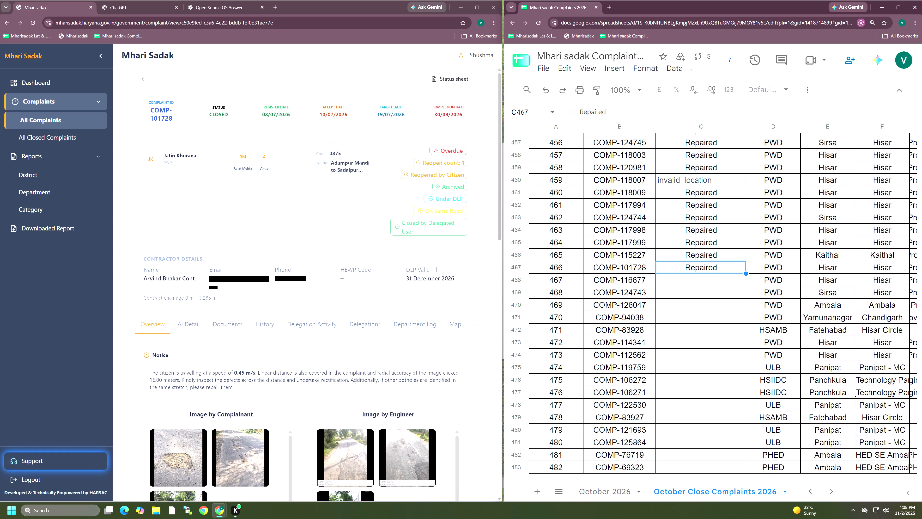
{"action": "key", "text": "ctrl+c"}
{"action": "left_click", "coordinate": [139, 81]}
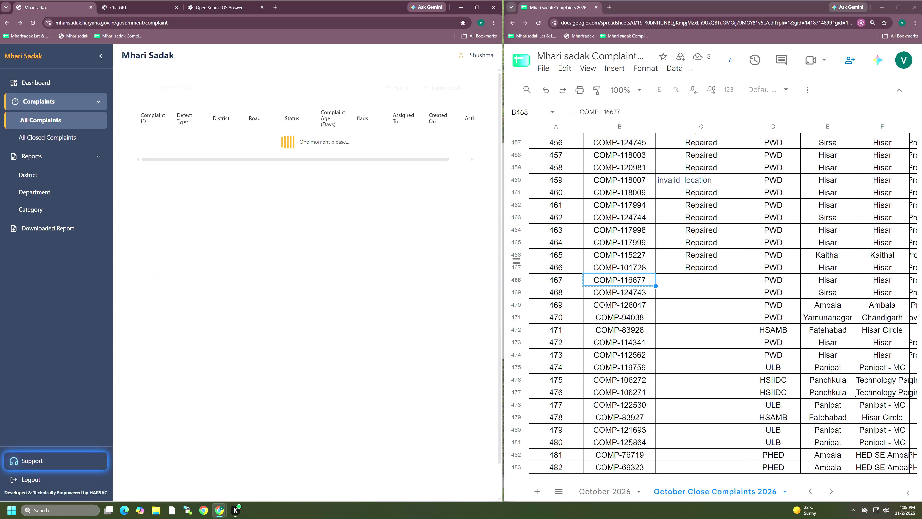
{"action": "left_click_drag", "start_coordinate": [198, 88], "coordinate": [138, 106]}
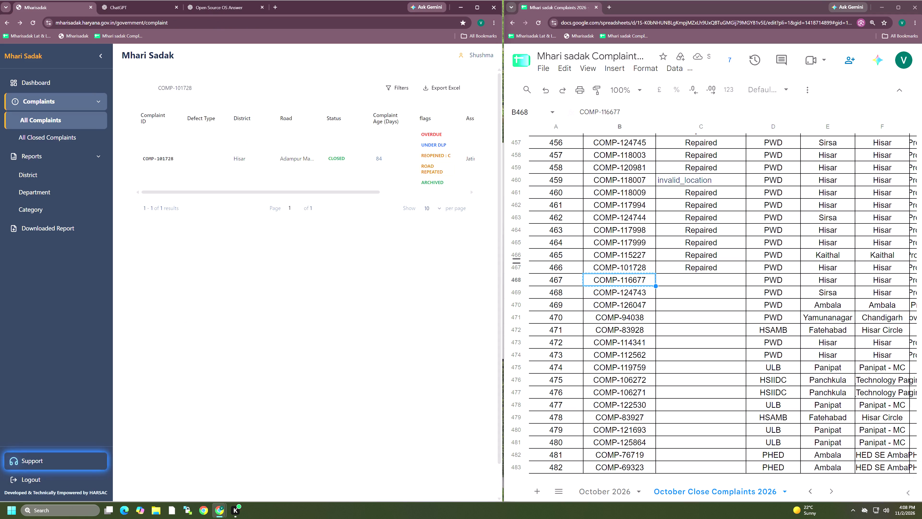
{"action": "left_click_drag", "start_coordinate": [138, 106], "coordinate": [123, 116]}
{"action": "key", "text": "ctrl+v"}
{"action": "scroll", "coordinate": [662, 192], "scroll_direction": "down", "scroll_amount": 2}
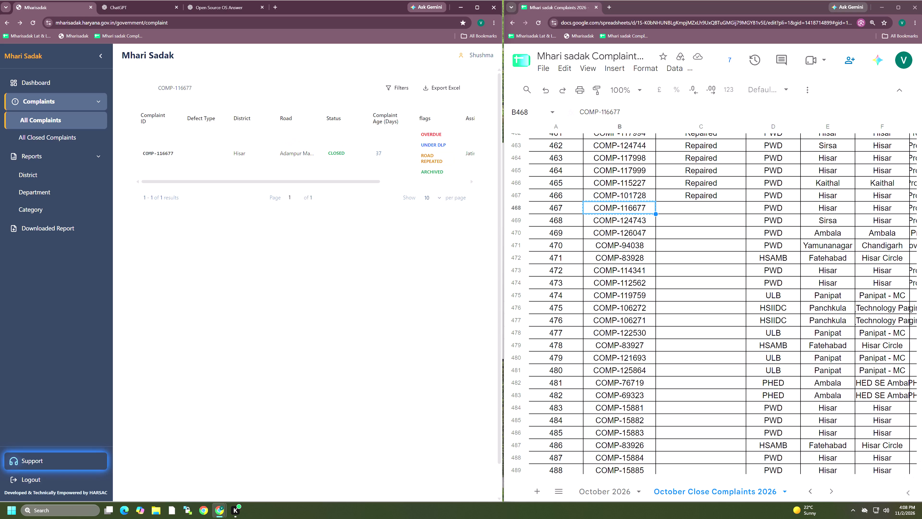
{"action": "left_click", "coordinate": [268, 146]}
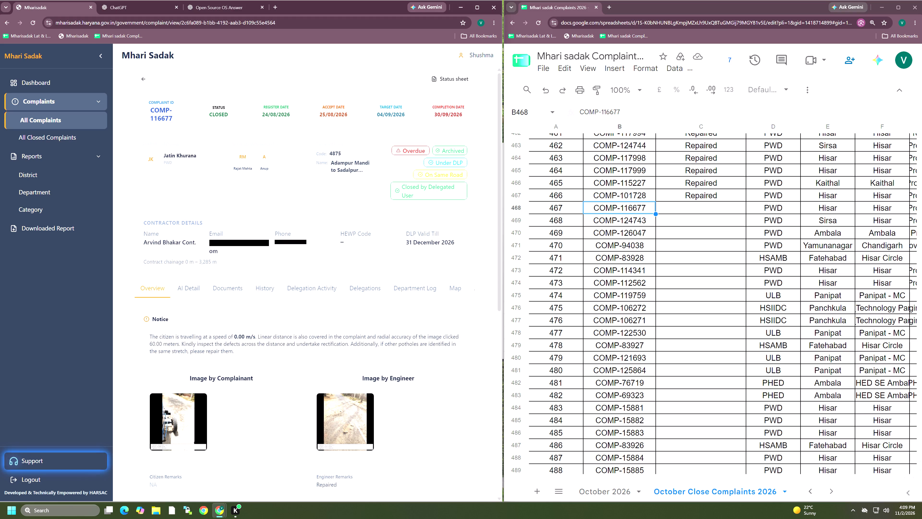
{"action": "left_click", "coordinate": [704, 210]}
{"action": "key", "text": "ctrl+d"}
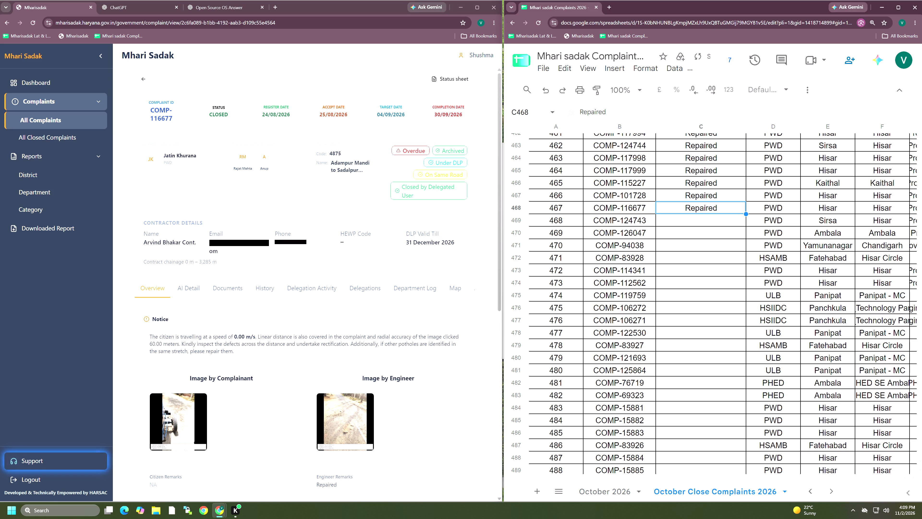
Look up COMP-124743 from the spreadsheet in the portal, open it, and fill its column C cell with Repaired.
{"action": "left_click", "coordinate": [625, 221]}
{"action": "key", "text": "ctrl+c"}
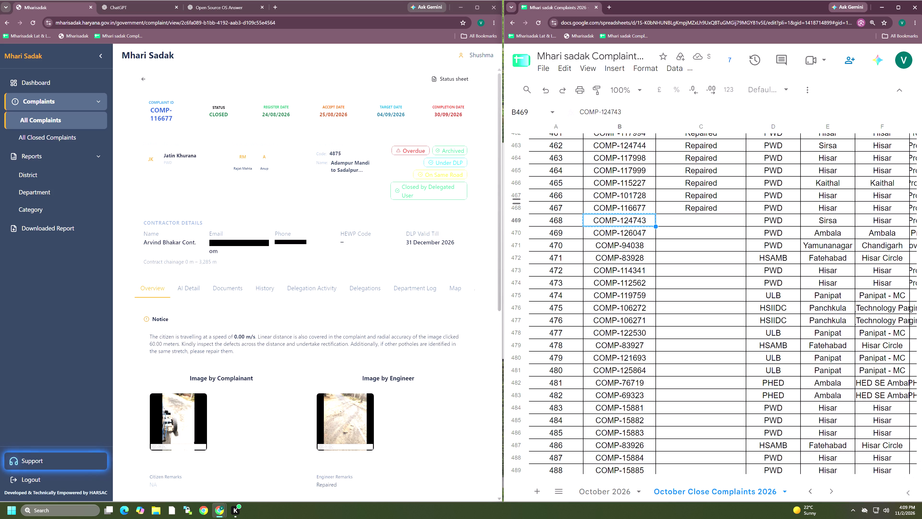
{"action": "left_click", "coordinate": [144, 78]}
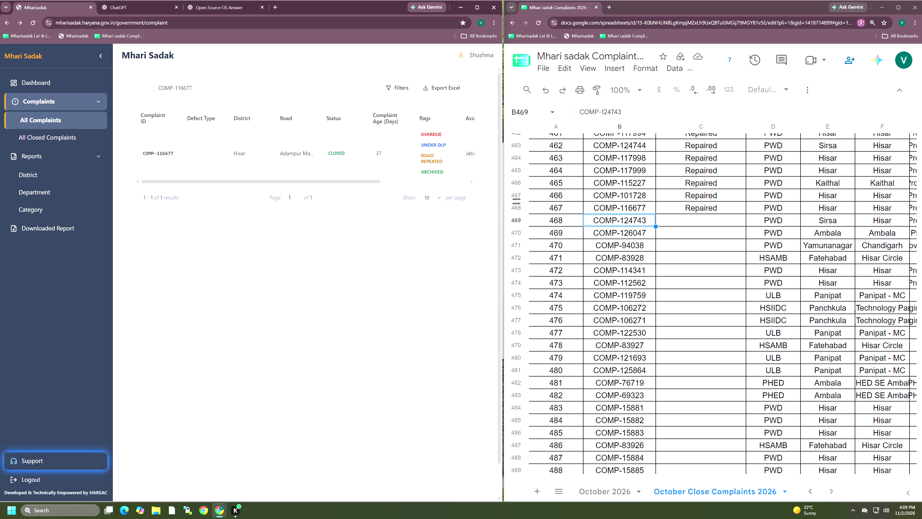
{"action": "left_click_drag", "start_coordinate": [192, 87], "coordinate": [139, 102]}
{"action": "key", "text": "ctrl+v"}
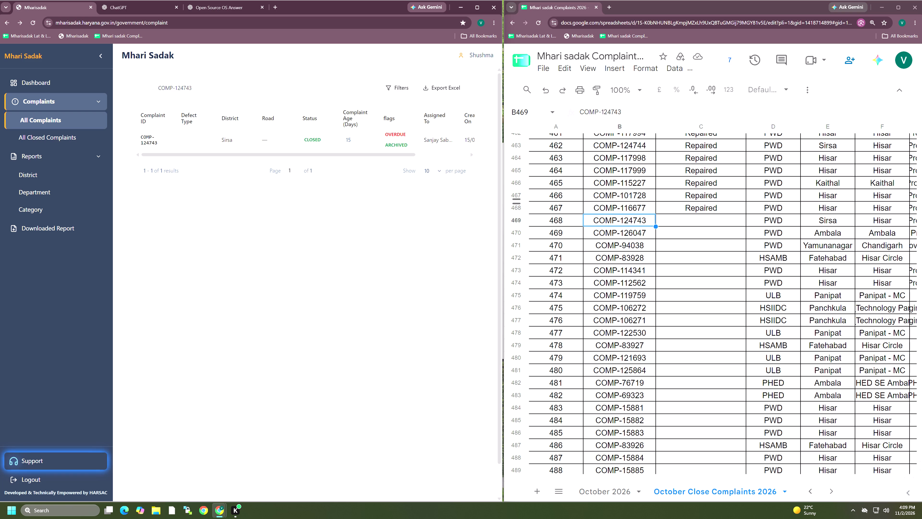
{"action": "left_click", "coordinate": [291, 147]}
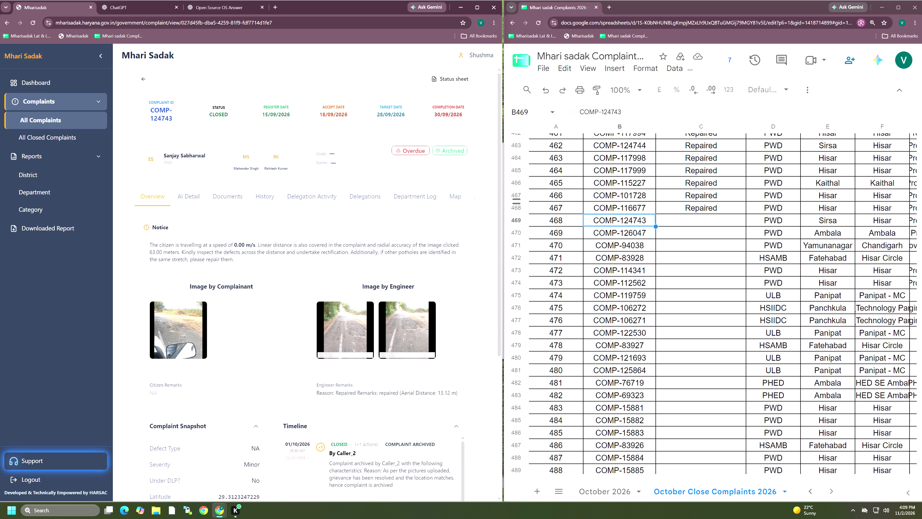
{"action": "left_click", "coordinate": [689, 224]}
{"action": "key", "text": "ctrl+d"}
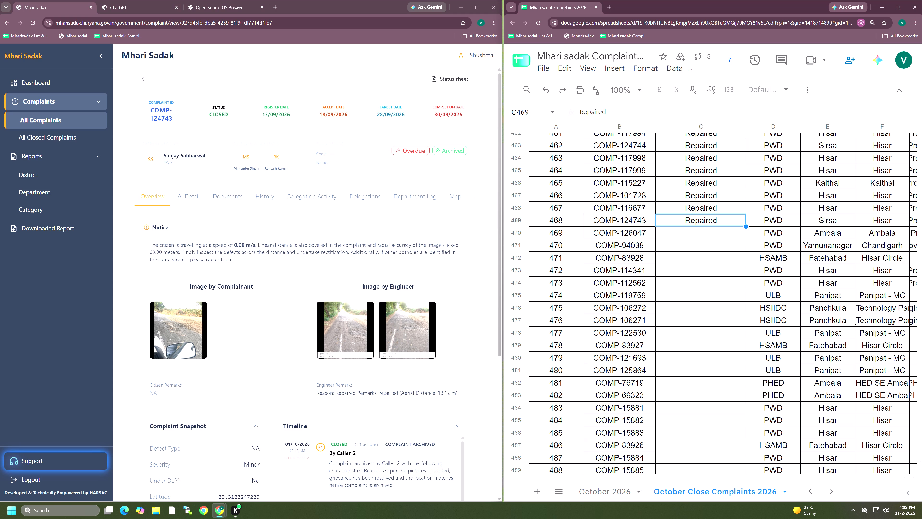
{"action": "left_click", "coordinate": [637, 232]}
{"action": "key", "text": "ctrl+c"}
{"action": "left_click", "coordinate": [141, 76]}
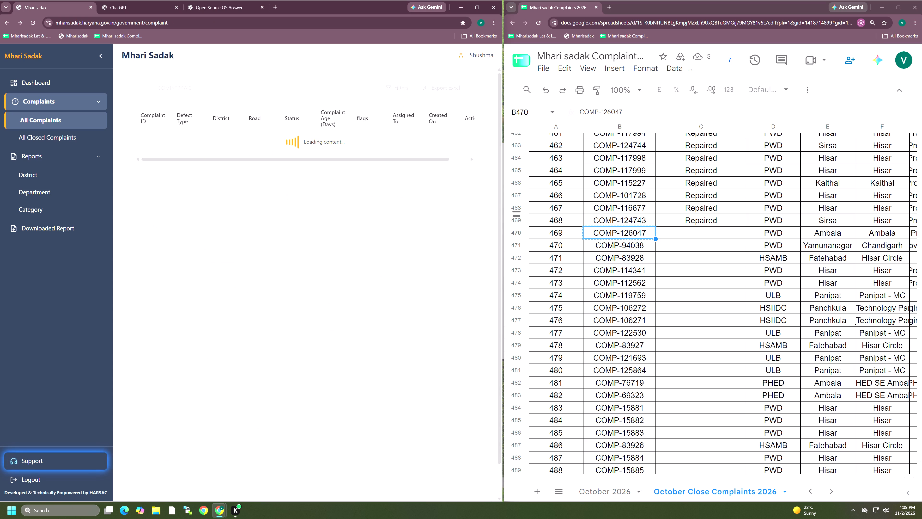
{"action": "left_click_drag", "start_coordinate": [194, 87], "coordinate": [147, 101]}
{"action": "key", "text": "ctrl+v"}
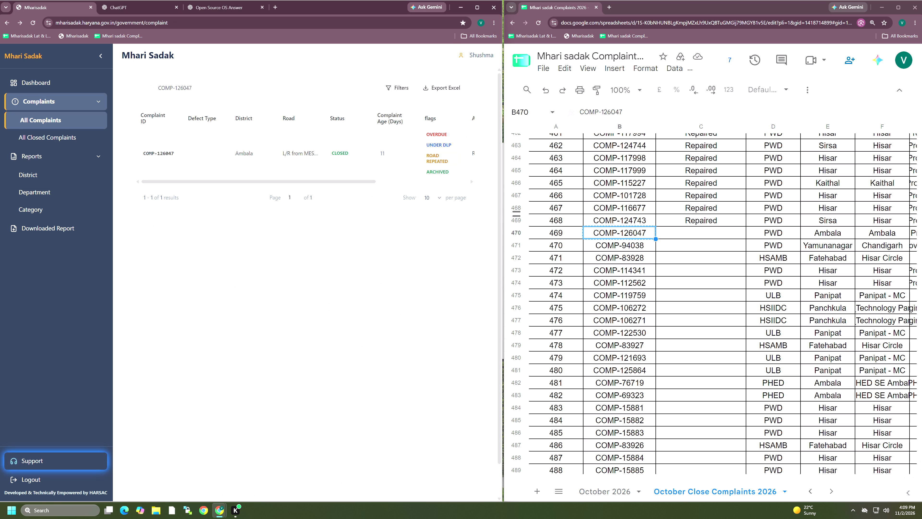
{"action": "left_click", "coordinate": [253, 158]}
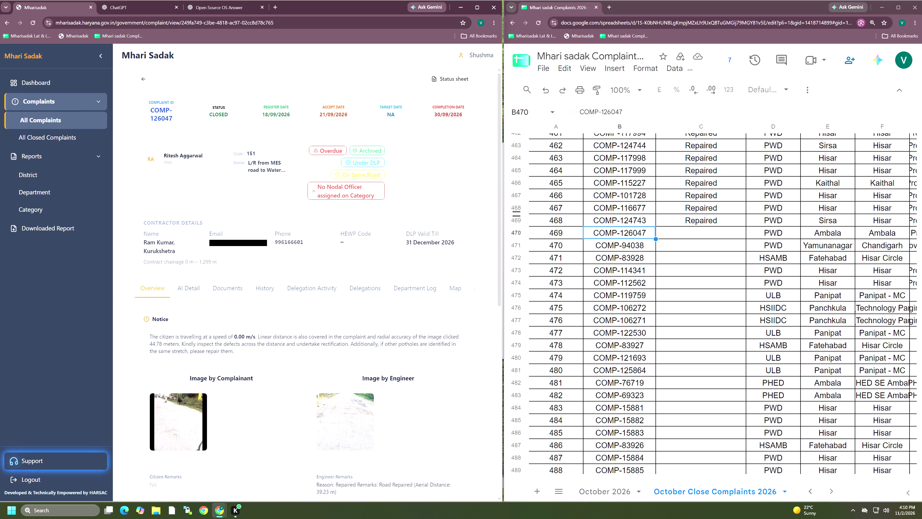
{"action": "left_click", "coordinate": [703, 232]}
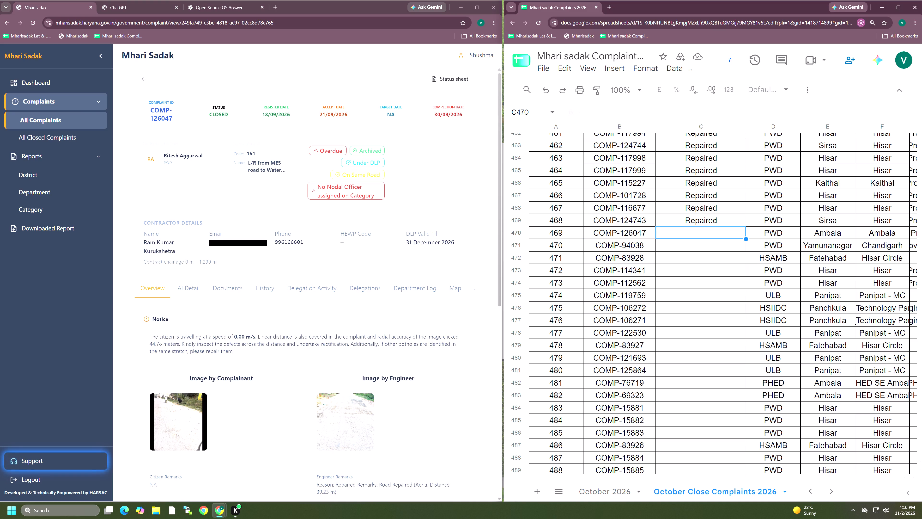
{"action": "key", "text": "ctrl+d"}
Look up COMP-94038 from the spreadsheet in the portal, open it, and fill its column C cell with Repaired.
{"action": "left_click", "coordinate": [640, 246]}
{"action": "key", "text": "ctrl+c"}
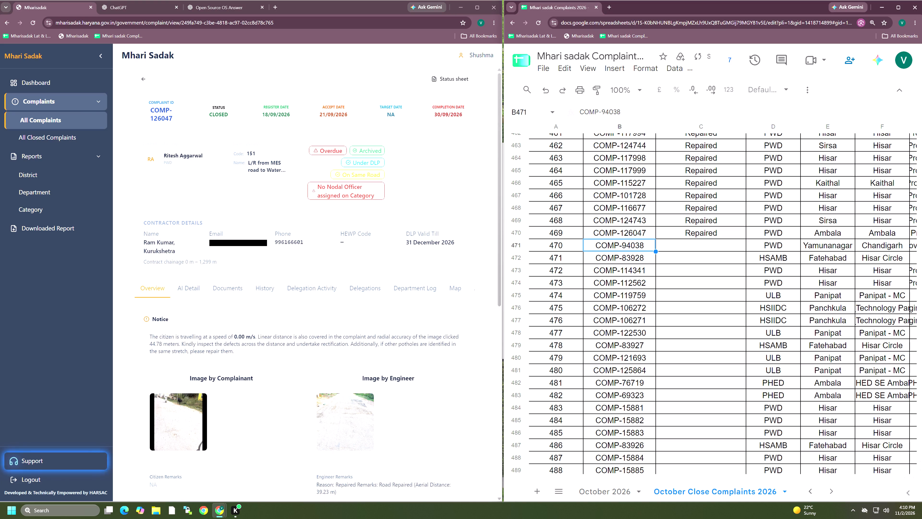
{"action": "left_click", "coordinate": [144, 76]}
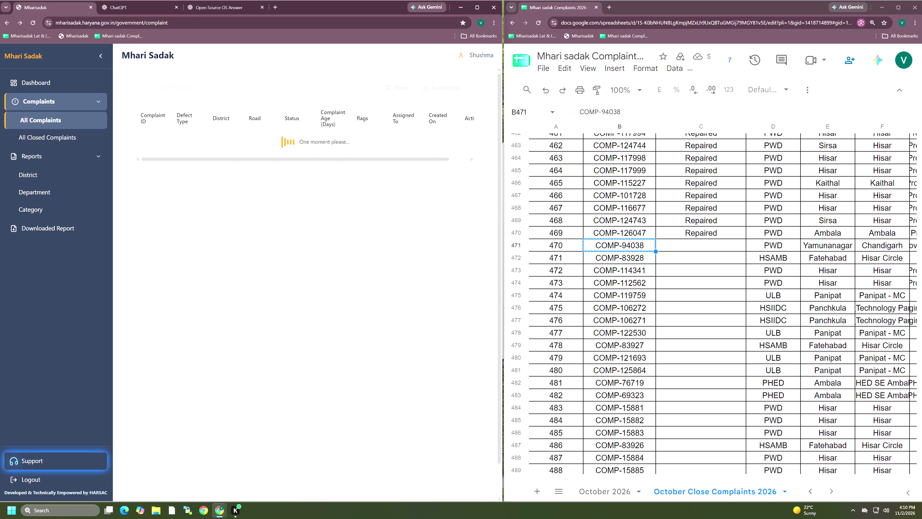
{"action": "left_click_drag", "start_coordinate": [198, 87], "coordinate": [133, 109]}
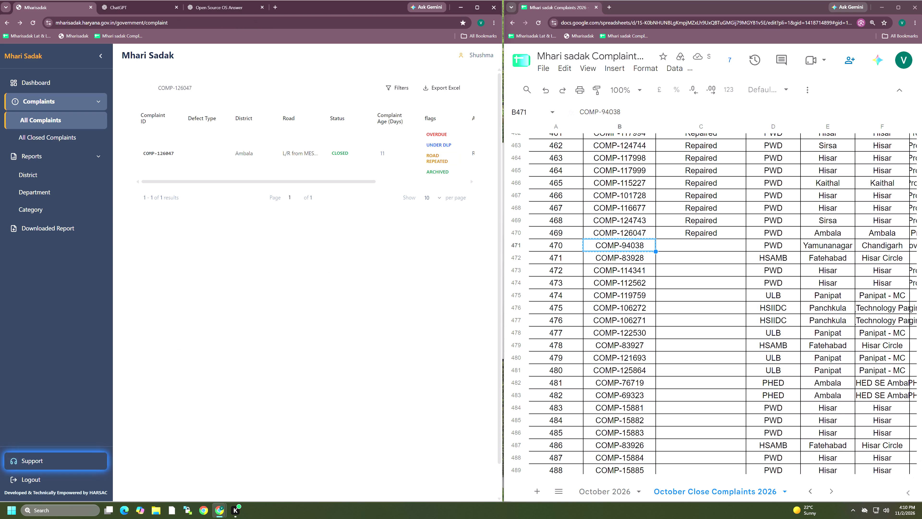
{"action": "key", "text": "ctrl+v"}
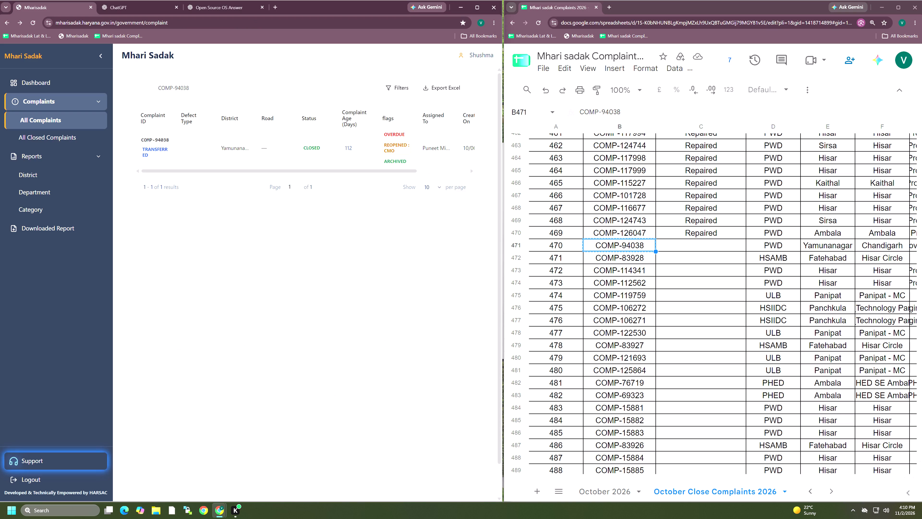
{"action": "left_click", "coordinate": [265, 147]}
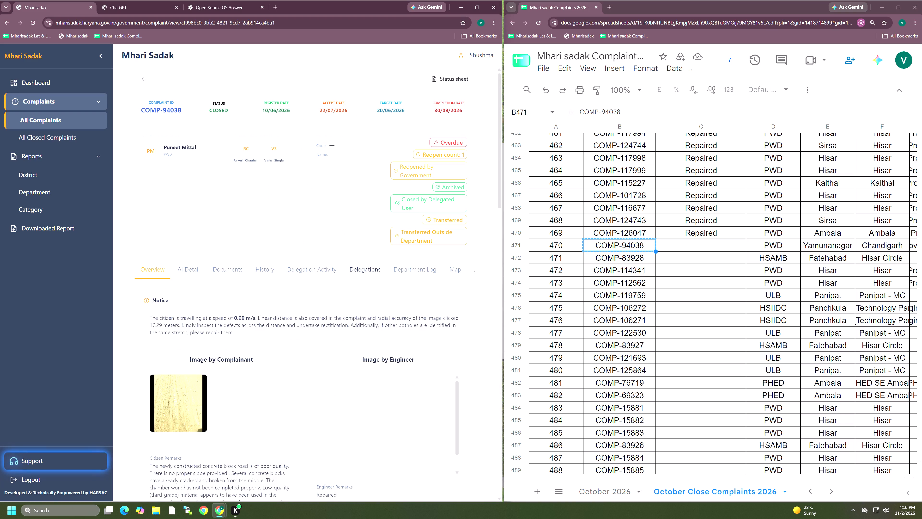
{"action": "left_click", "coordinate": [701, 247]}
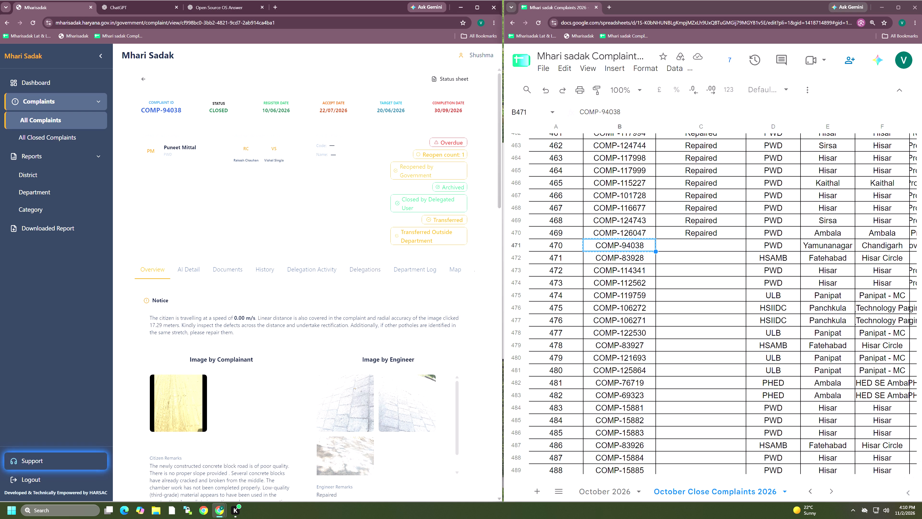
{"action": "key", "text": "ctrl+d"}
{"action": "left_click", "coordinate": [647, 259]}
{"action": "key", "text": "ctrl+c"}
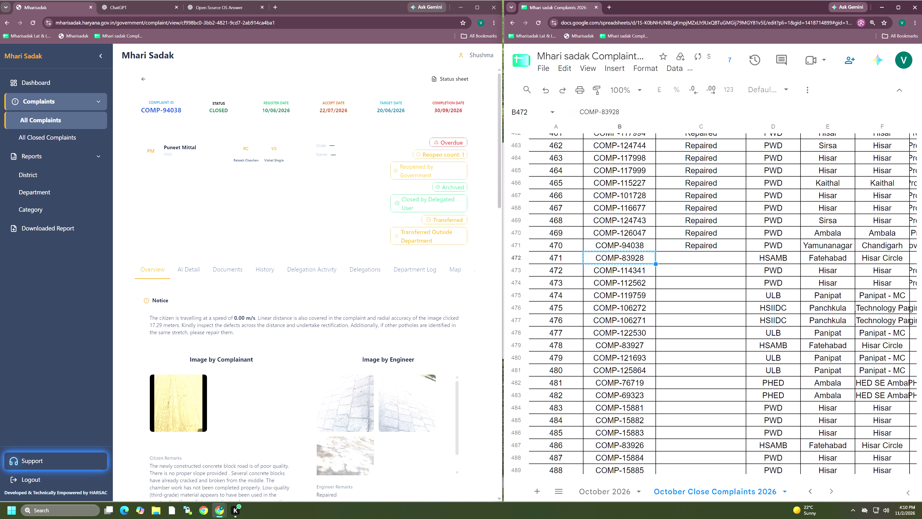
{"action": "left_click", "coordinate": [141, 76]}
{"action": "scroll", "coordinate": [687, 228], "scroll_direction": "down", "scroll_amount": 2}
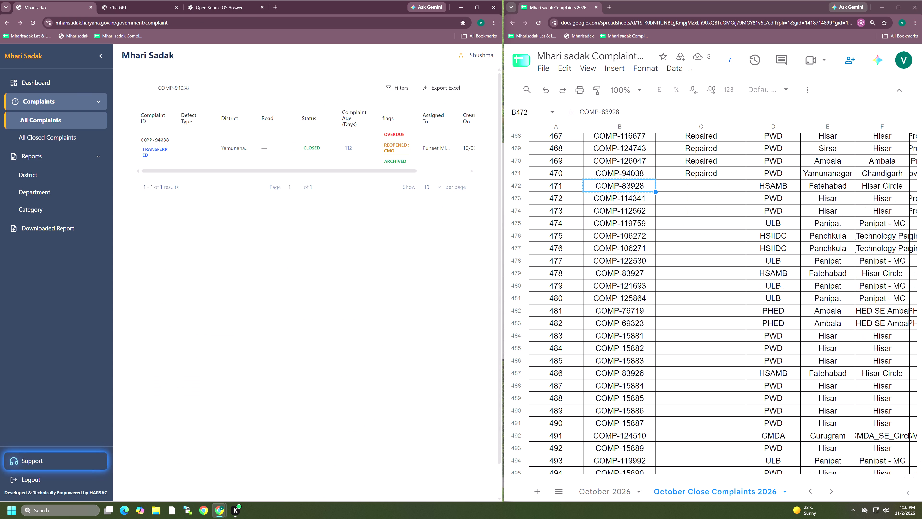
{"action": "left_click_drag", "start_coordinate": [191, 90], "coordinate": [134, 103]}
{"action": "key", "text": "ctrl+v"}
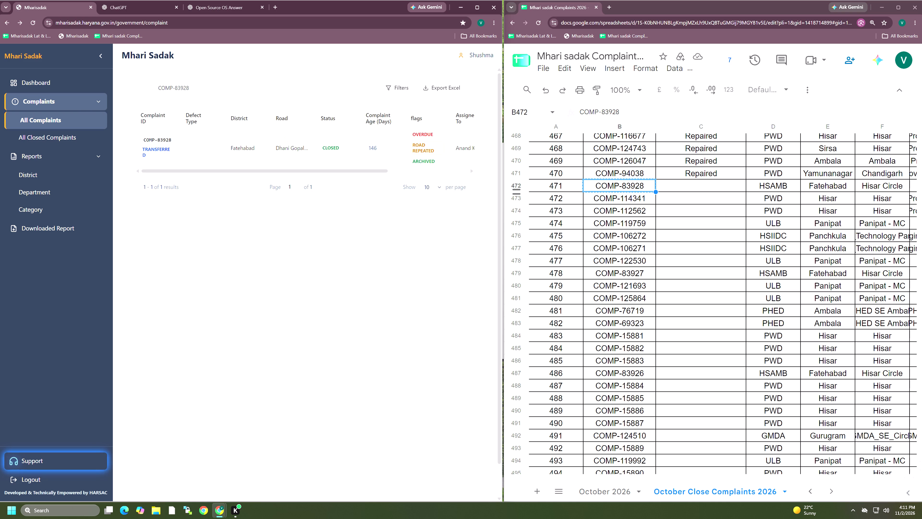
{"action": "left_click", "coordinate": [249, 150]}
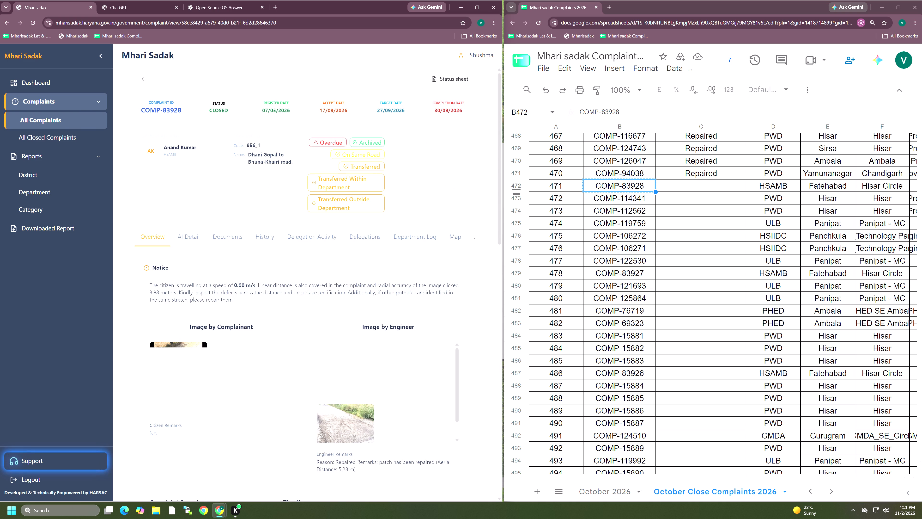
{"action": "left_click", "coordinate": [694, 184]}
{"action": "key", "text": "ctrl+d"}
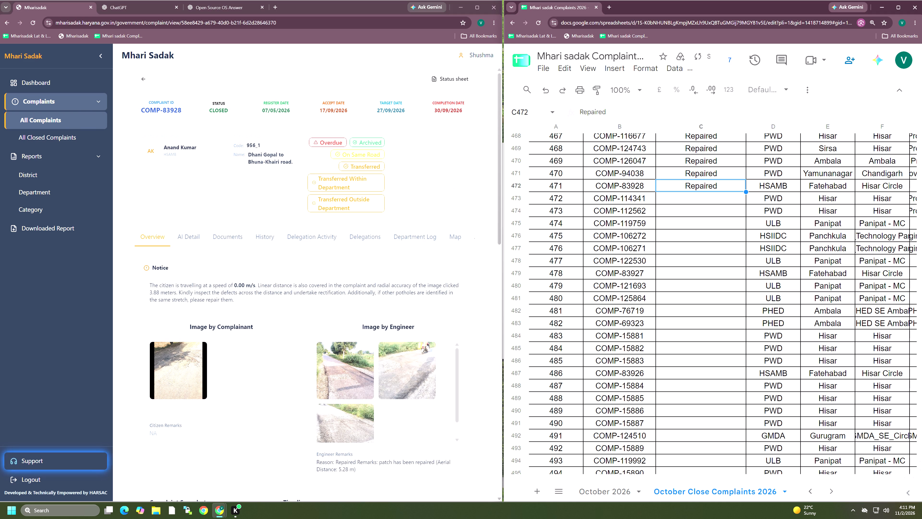
{"action": "left_click", "coordinate": [639, 200]}
{"action": "key", "text": "ctrl+c"}
{"action": "left_click", "coordinate": [144, 79]}
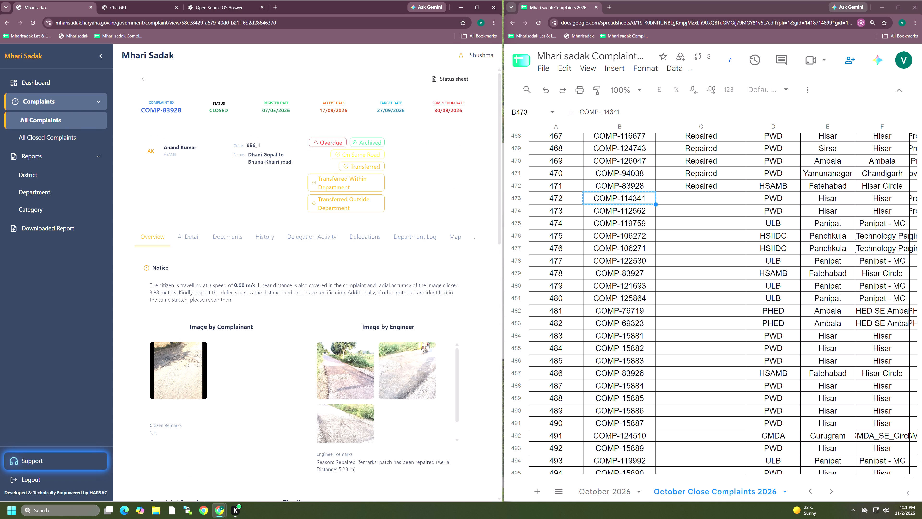
{"action": "left_click_drag", "start_coordinate": [194, 89], "coordinate": [144, 103]}
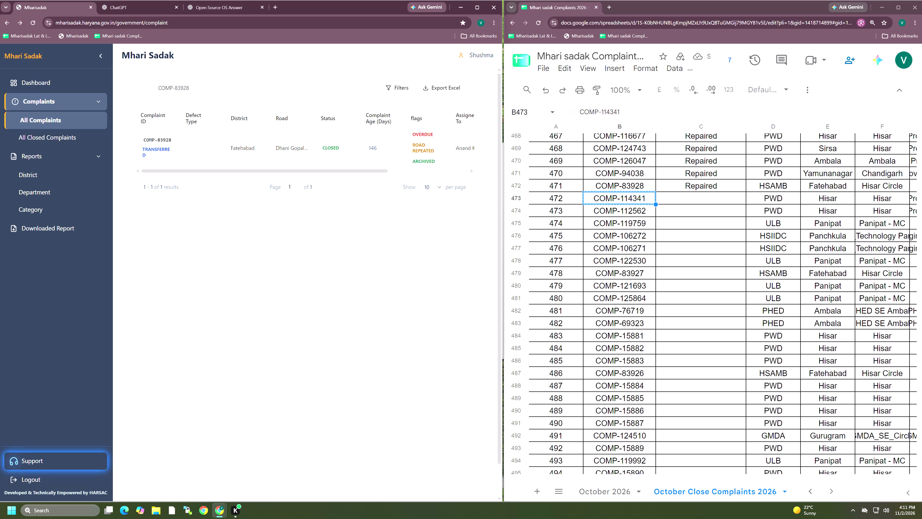
{"action": "key", "text": "ctrl+v"}
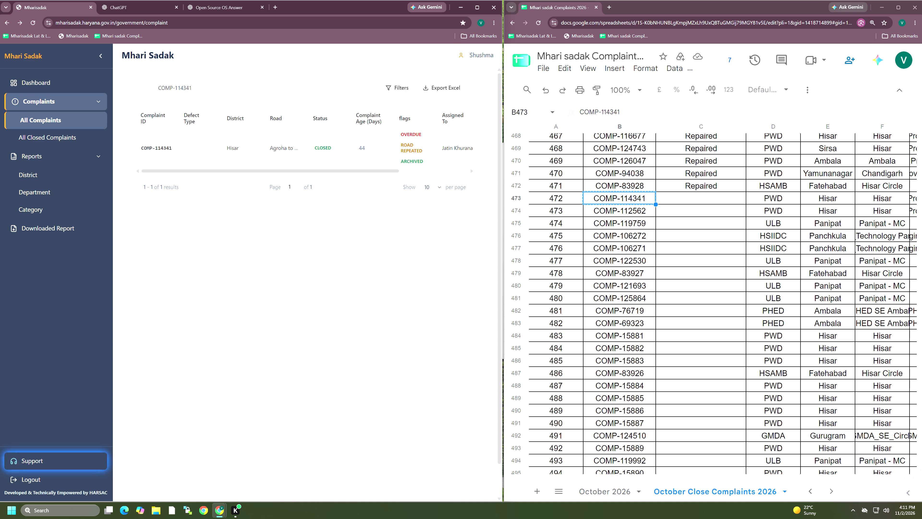
{"action": "left_click", "coordinate": [254, 157]}
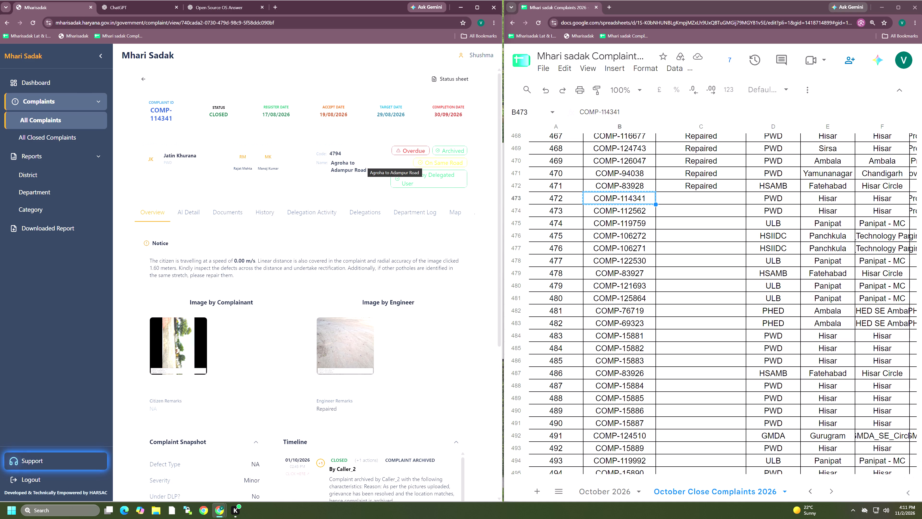
{"action": "left_click", "coordinate": [699, 199]}
{"action": "key", "text": "ctrl+d"}
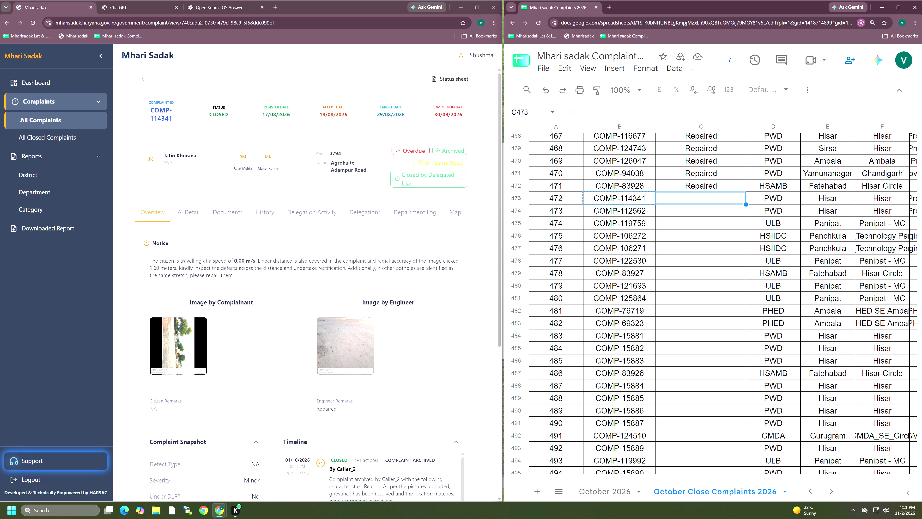
{"action": "left_click", "coordinate": [628, 211]}
{"action": "key", "text": "ctrl+c"}
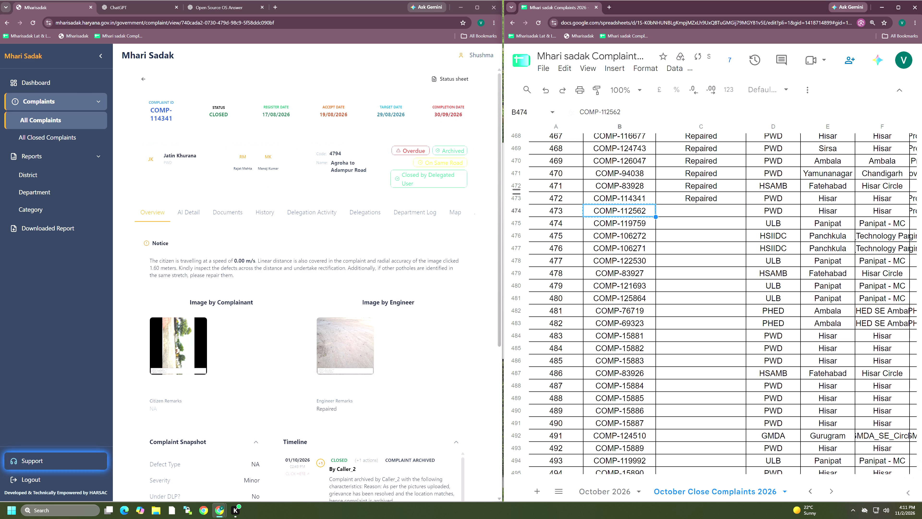
{"action": "left_click", "coordinate": [142, 79]}
{"action": "left_click_drag", "start_coordinate": [194, 89], "coordinate": [194, 89]}
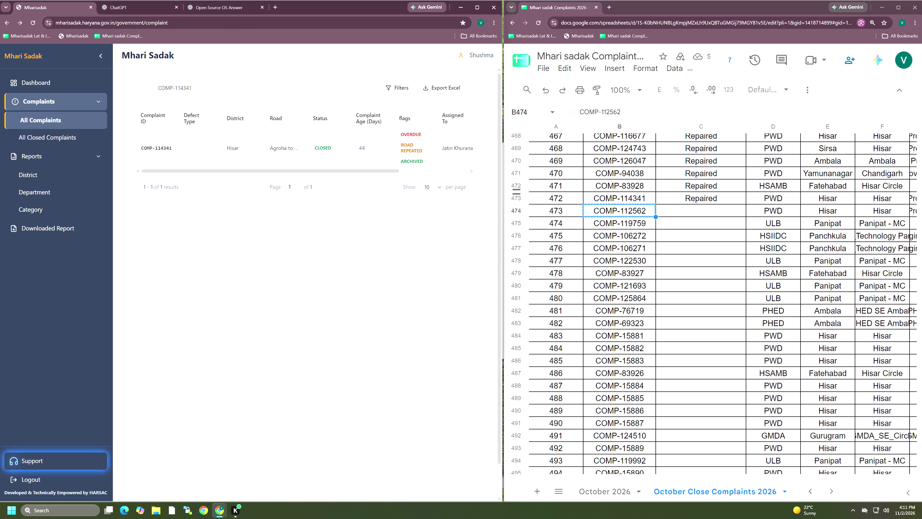
{"action": "left_click_drag", "start_coordinate": [194, 89], "coordinate": [142, 103]}
{"action": "key", "text": "ctrl+v"}
{"action": "left_click", "coordinate": [267, 151]}
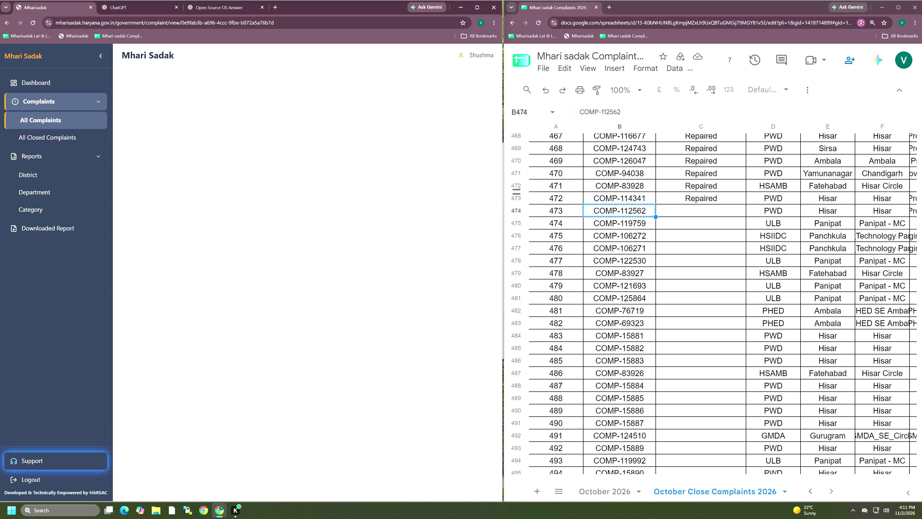
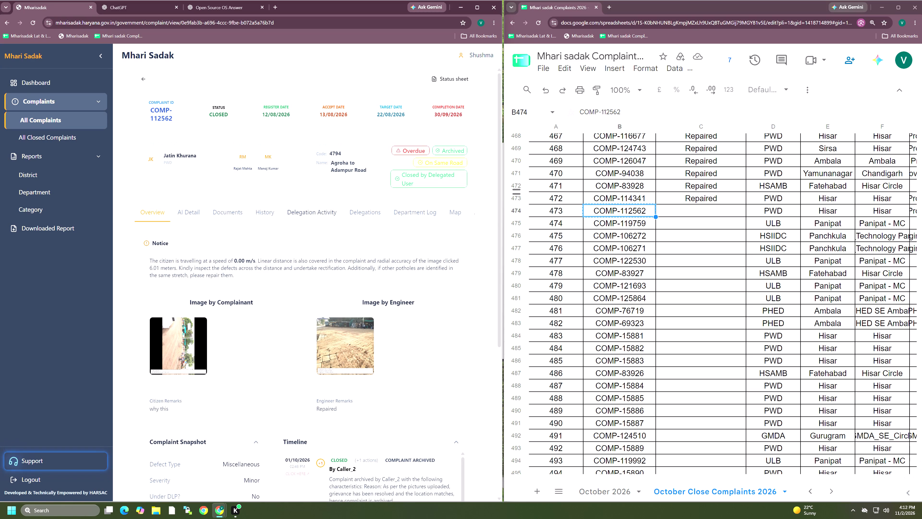
{"action": "left_click", "coordinate": [691, 212]}
{"action": "key", "text": "ctrl+d"}
Look up COMP-119759 from the spreadsheet in the portal, open it, and fill its column C cell with Repaired.
{"action": "left_click", "coordinate": [634, 226]}
{"action": "key", "text": "ctrl+c"}
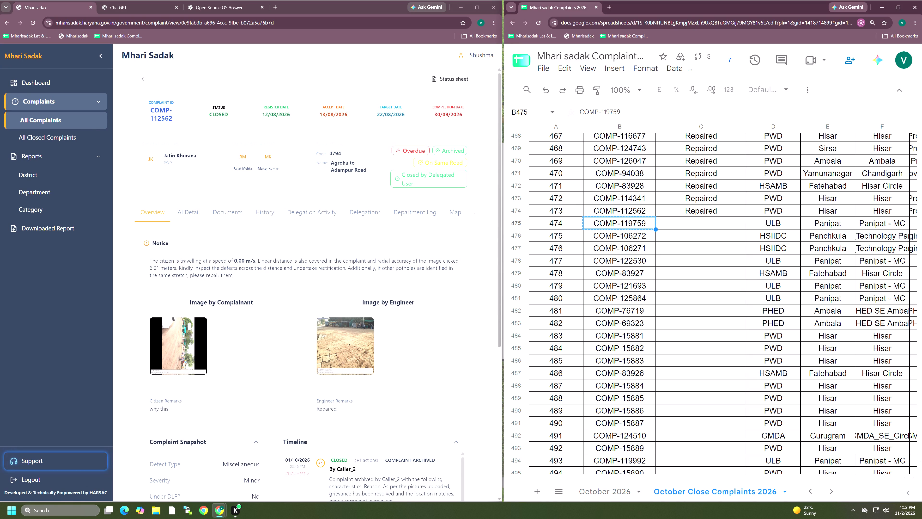
{"action": "left_click", "coordinate": [137, 77]}
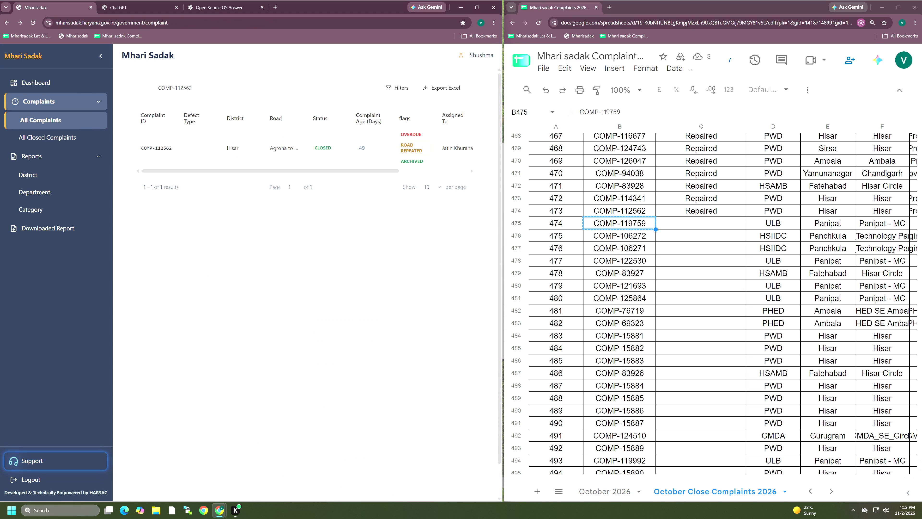
{"action": "left_click_drag", "start_coordinate": [194, 94], "coordinate": [121, 103]}
{"action": "key", "text": "ctrl+v"}
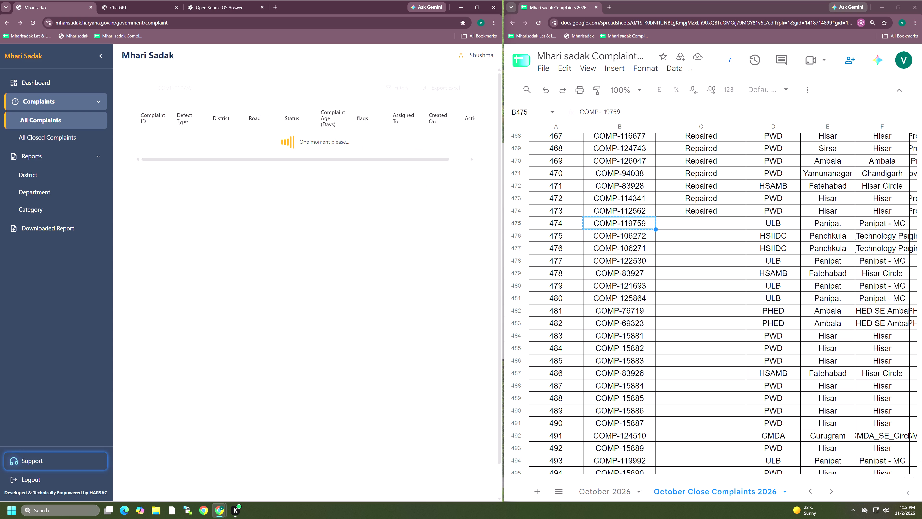
{"action": "left_click", "coordinate": [272, 145]}
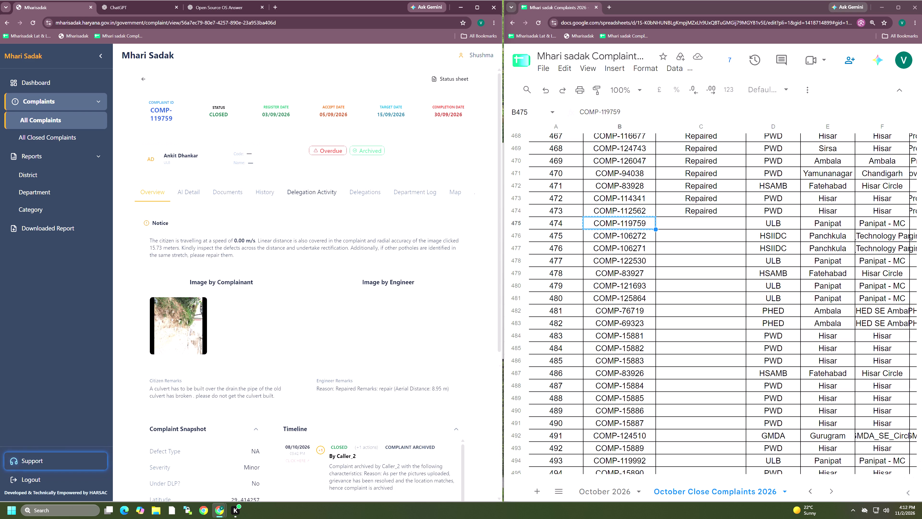
{"action": "left_click", "coordinate": [708, 224]}
{"action": "key", "text": "ctrl+d"}
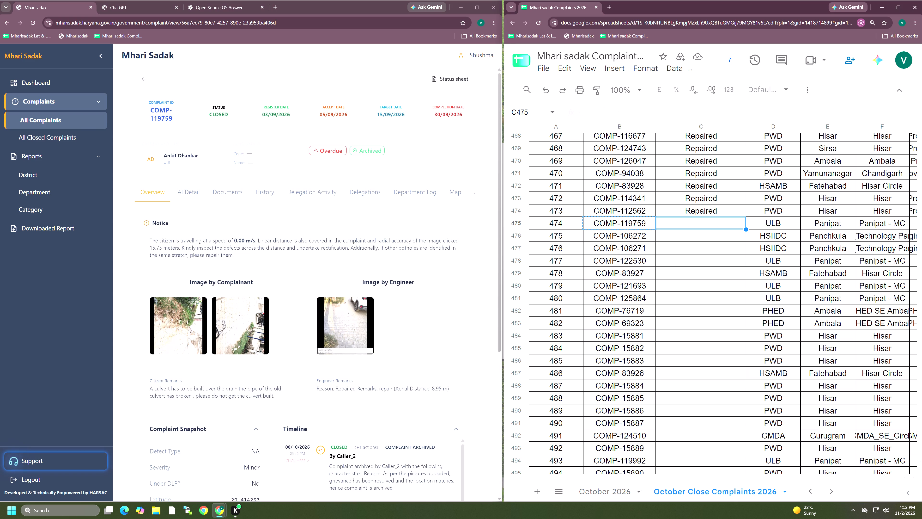
Look up COMP-106272 from the spreadsheet in the portal, open it, and copy its engineer remark "other" into its column C cell.
{"action": "left_click", "coordinate": [646, 234]}
{"action": "key", "text": "ctrl+c"}
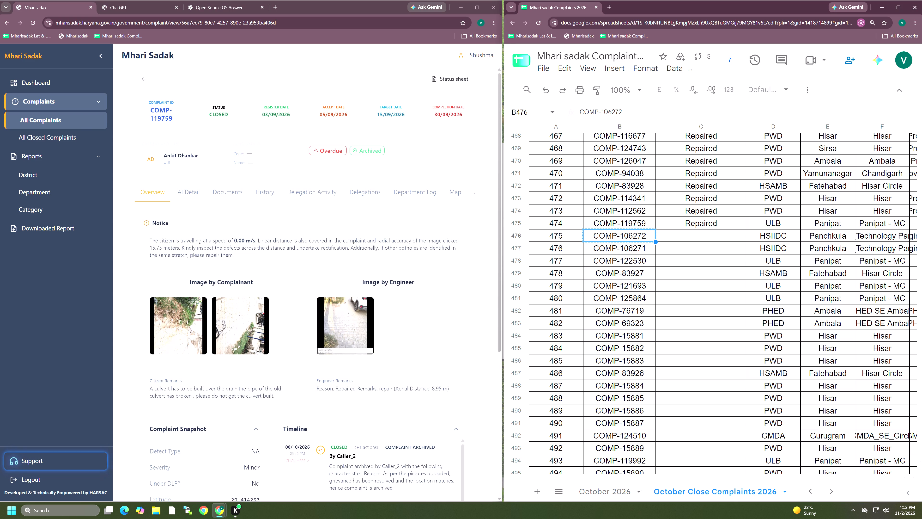
{"action": "left_click", "coordinate": [147, 80]}
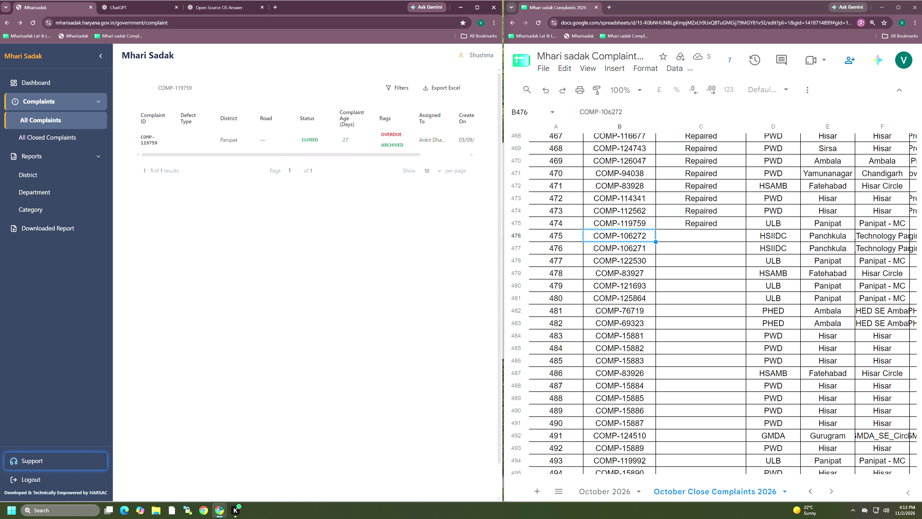
{"action": "left_click_drag", "start_coordinate": [193, 89], "coordinate": [153, 98]}
{"action": "key", "text": "ctrl+v"}
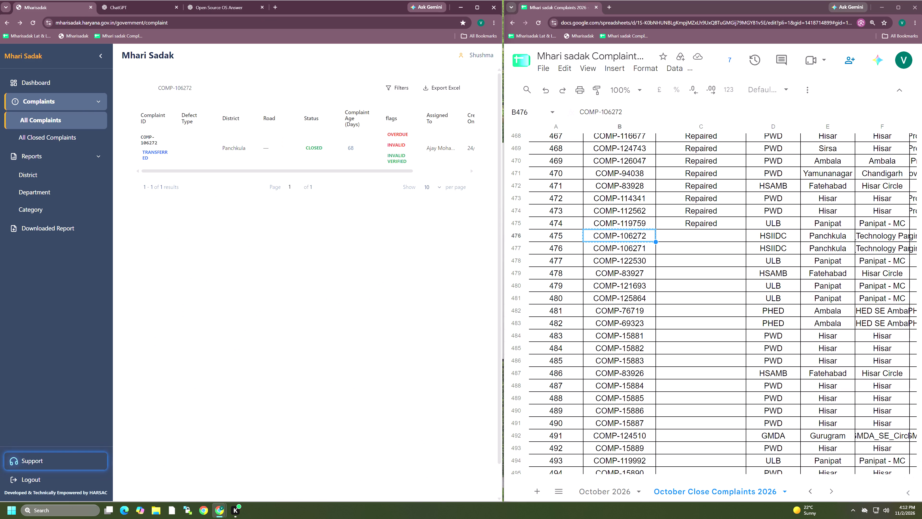
{"action": "left_click", "coordinate": [287, 148]}
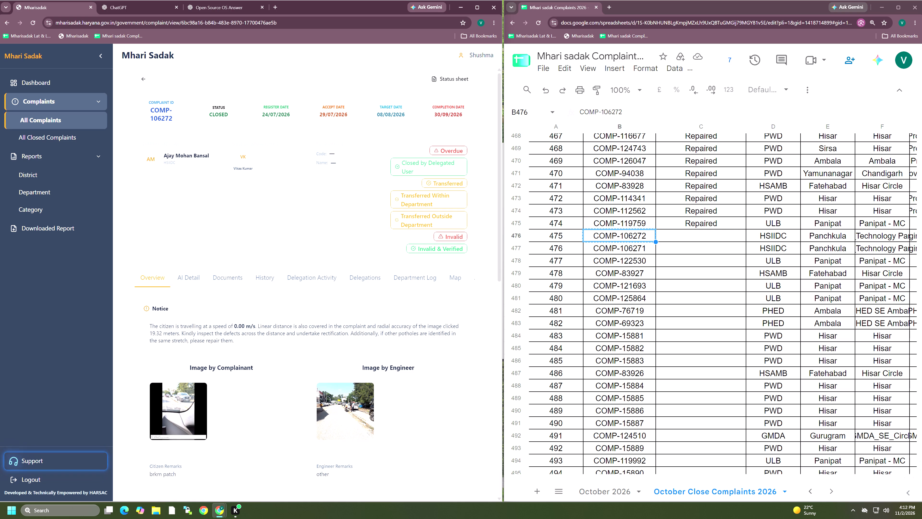
{"action": "left_click_drag", "start_coordinate": [312, 474], "coordinate": [332, 476]}
{"action": "key", "text": "ctrl+c"}
{"action": "left_click", "coordinate": [704, 235]}
{"action": "key", "text": "ctrl+v"}
{"action": "left_click", "coordinate": [638, 247]}
{"action": "key", "text": "ctrl+c"}
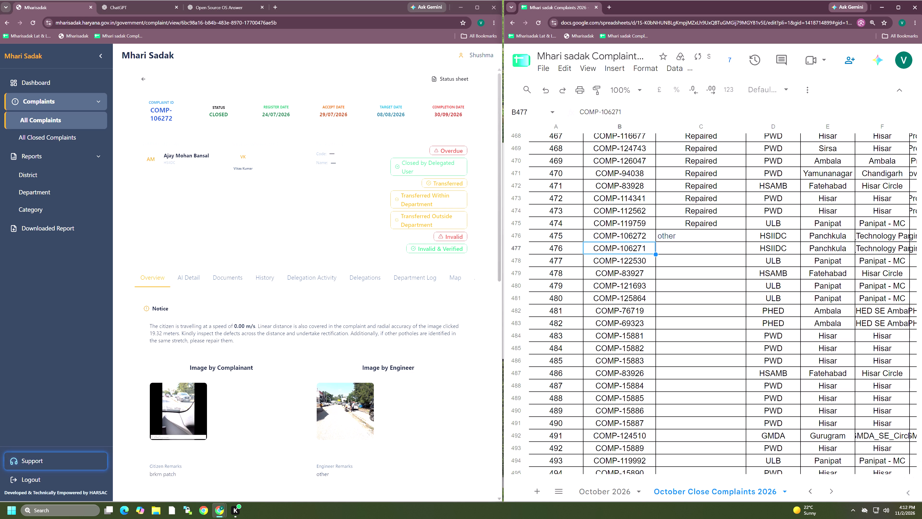
{"action": "left_click", "coordinate": [143, 80]}
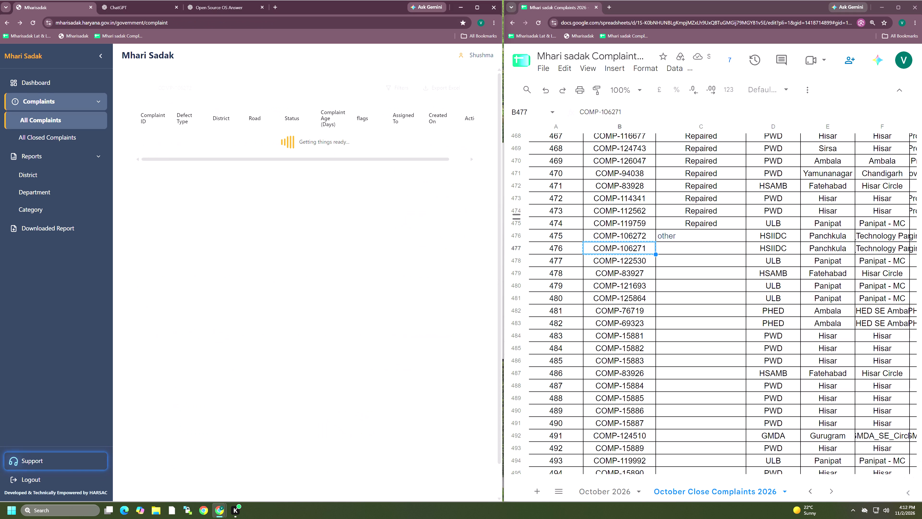
{"action": "left_click_drag", "start_coordinate": [194, 86], "coordinate": [156, 103]}
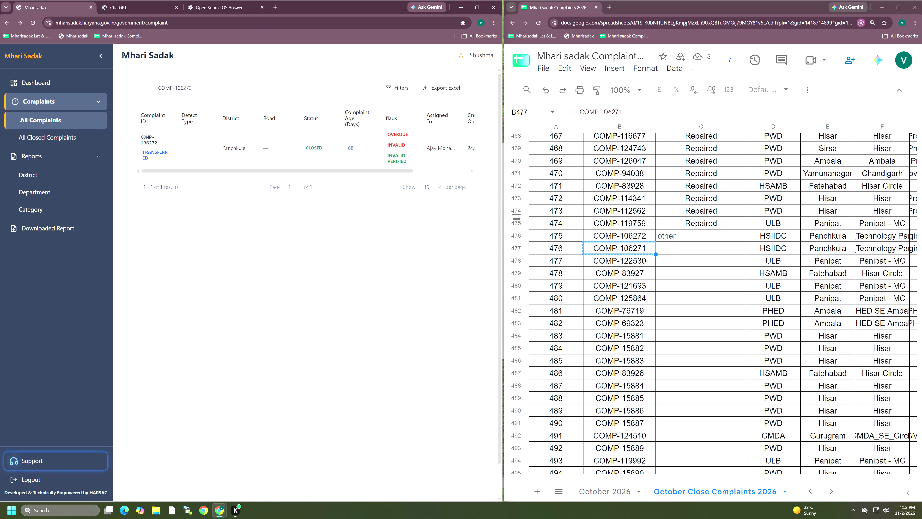
{"action": "left_click_drag", "start_coordinate": [156, 103], "coordinate": [154, 104]}
{"action": "key", "text": "ctrl+v"}
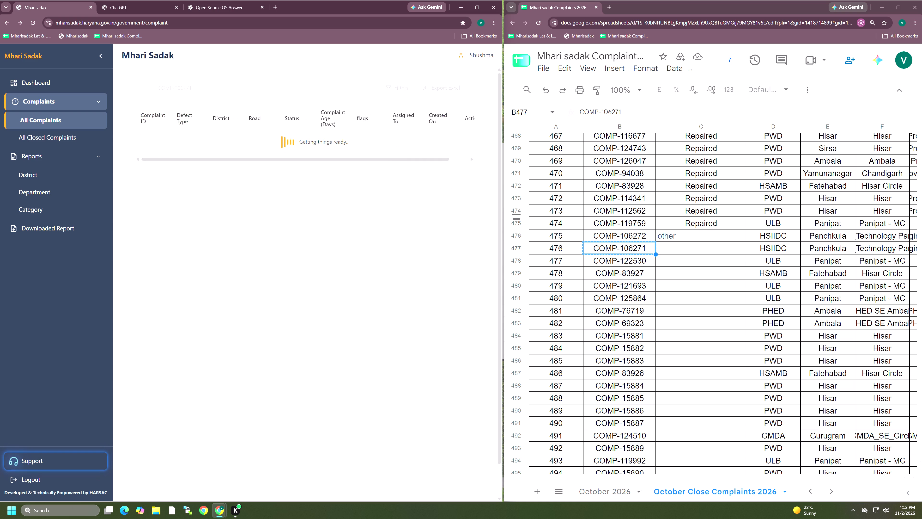
{"action": "left_click", "coordinate": [270, 150]}
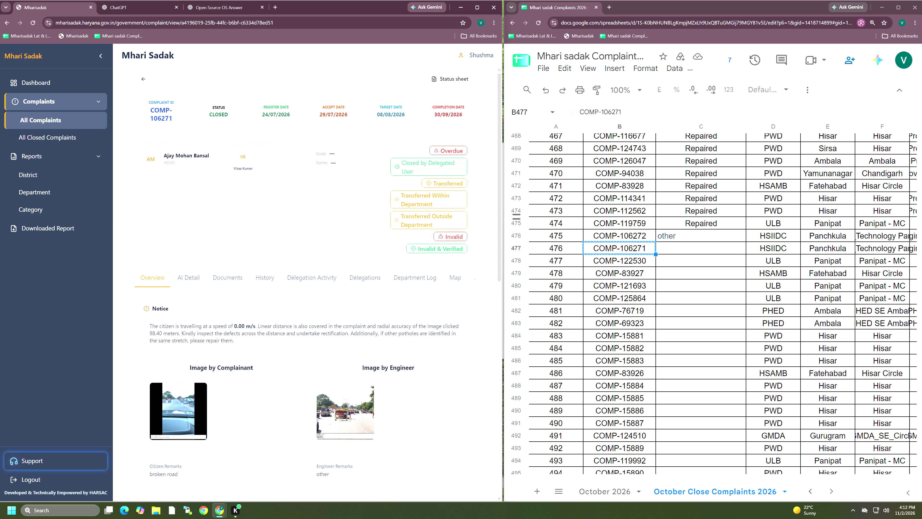
{"action": "left_click_drag", "start_coordinate": [317, 474], "coordinate": [335, 476]}
{"action": "key", "text": "ctrl+c"}
{"action": "left_click", "coordinate": [689, 250]}
{"action": "key", "text": "ctrl+v"}
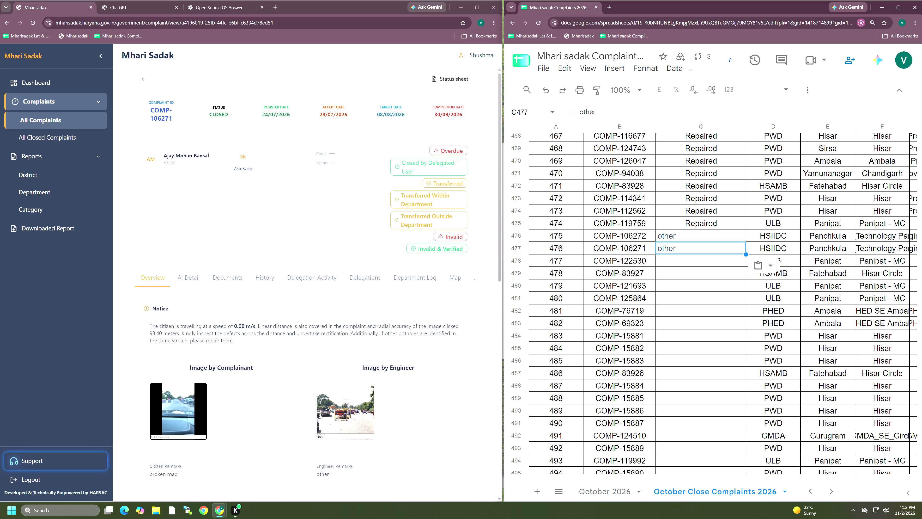
{"action": "left_click", "coordinate": [635, 260]}
{"action": "key", "text": "ctrl+c"}
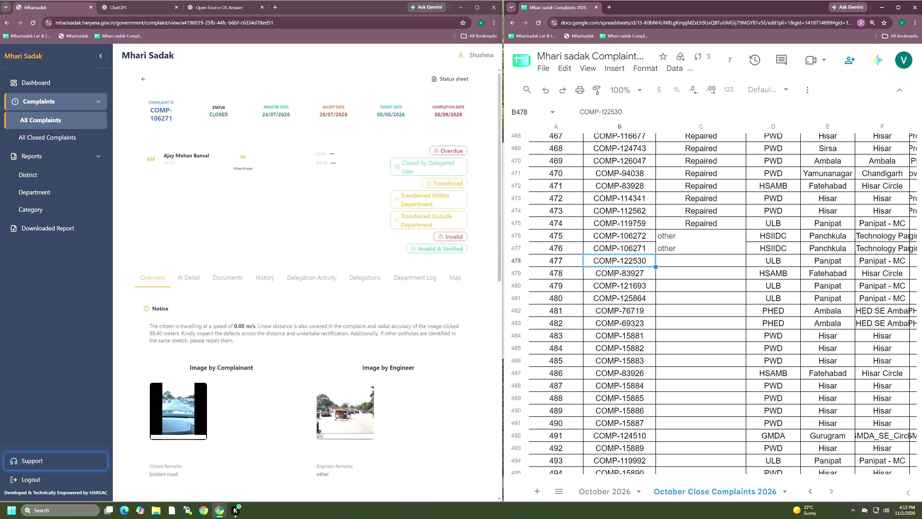
{"action": "left_click", "coordinate": [144, 80]}
{"action": "scroll", "coordinate": [649, 238], "scroll_direction": "down", "scroll_amount": 2}
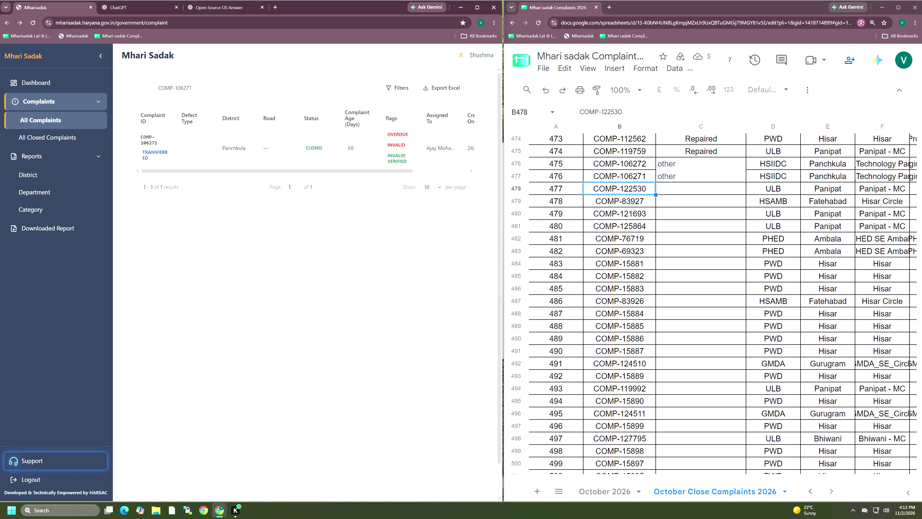
{"action": "left_click_drag", "start_coordinate": [196, 88], "coordinate": [137, 110]}
{"action": "key", "text": "ctrl+v"}
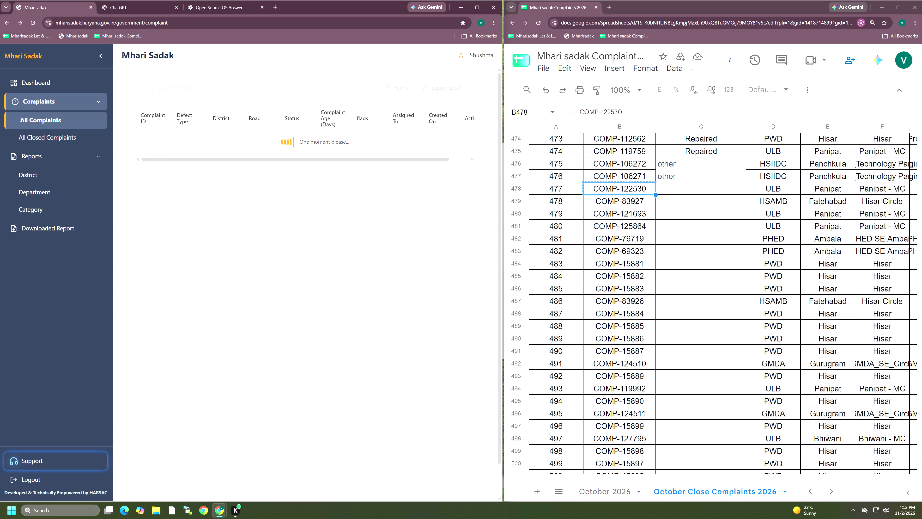
{"action": "left_click", "coordinate": [281, 140]}
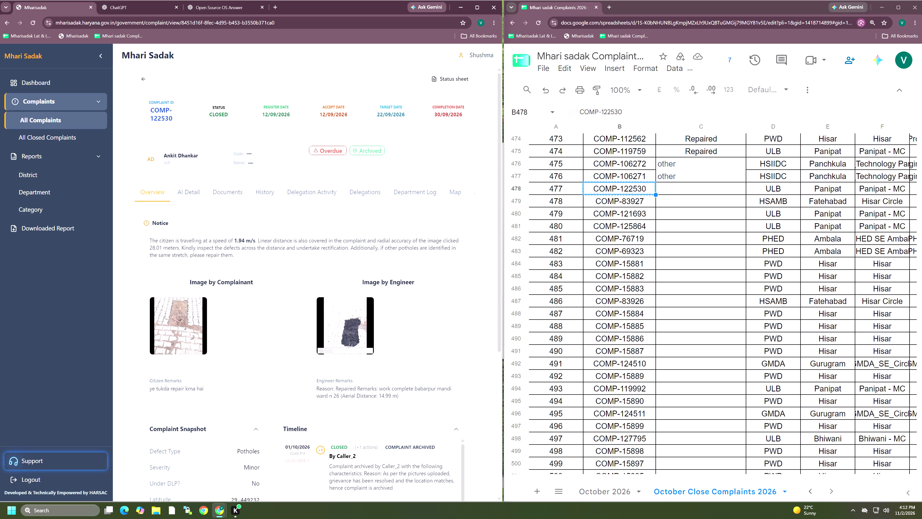
{"action": "left_click", "coordinate": [700, 152]}
{"action": "key", "text": "ctrl+c"}
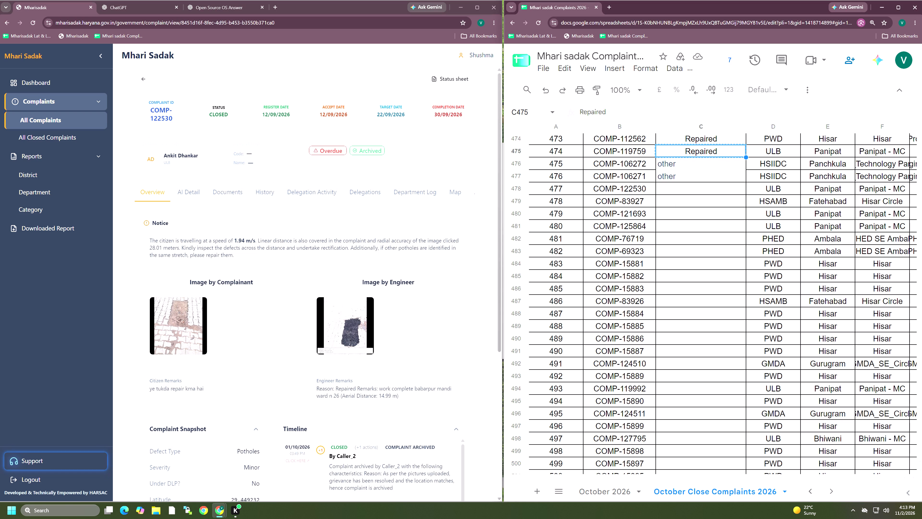
{"action": "left_click", "coordinate": [676, 189]}
{"action": "key", "text": "ctrl+v"}
{"action": "left_click", "coordinate": [643, 202]}
{"action": "key", "text": "ctrl+c"}
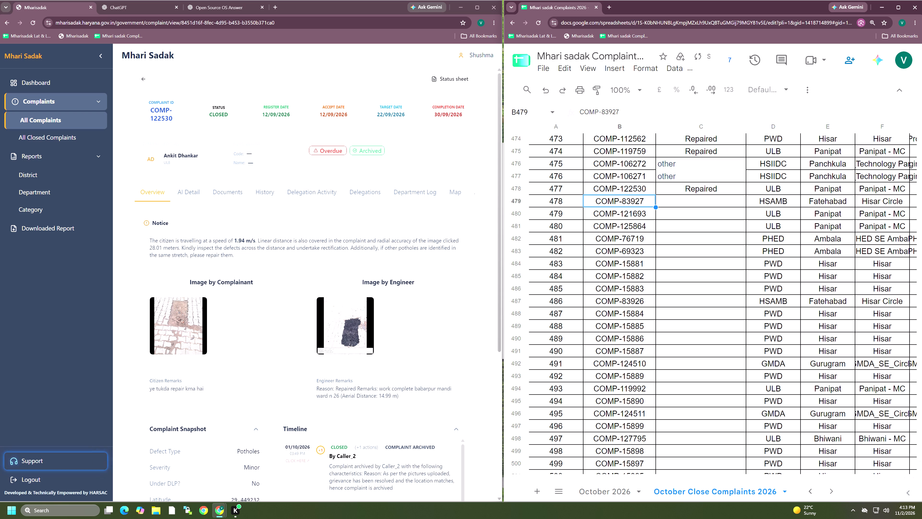
{"action": "left_click", "coordinate": [145, 77]}
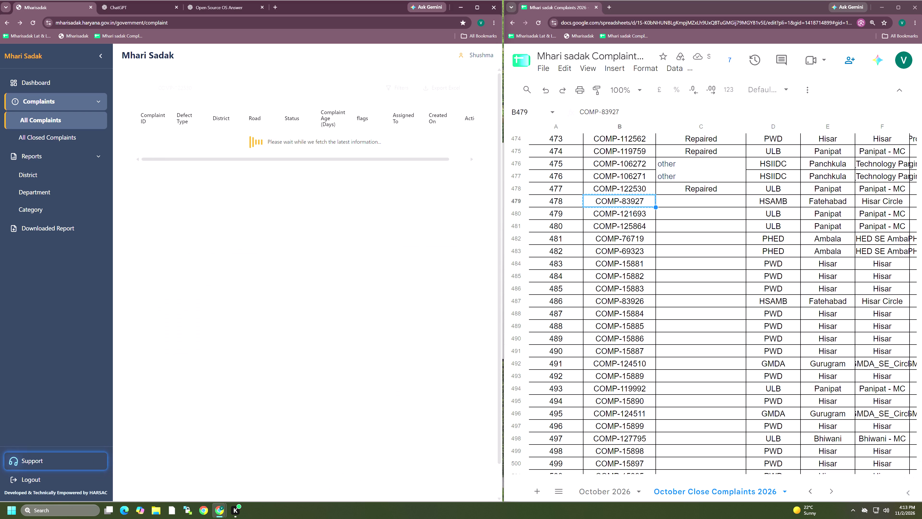
{"action": "left_click_drag", "start_coordinate": [197, 86], "coordinate": [127, 109]}
{"action": "key", "text": "ctrl+v"}
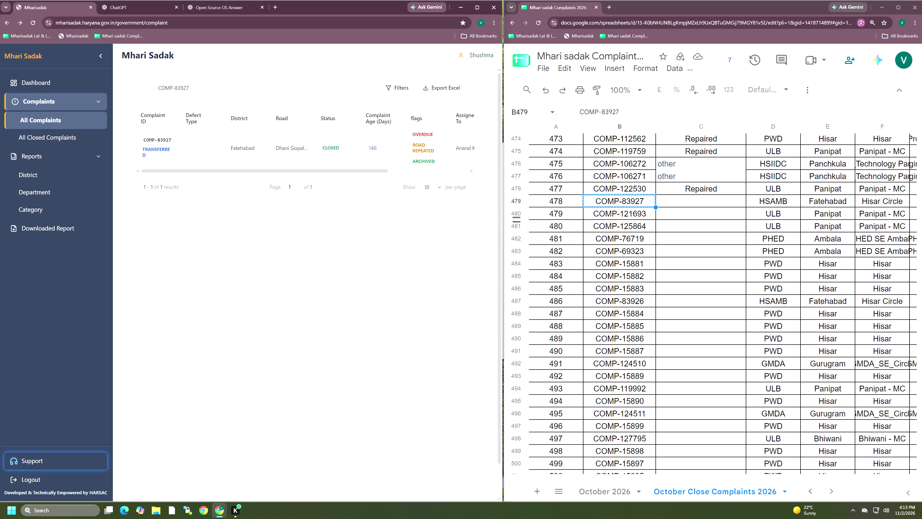
{"action": "left_click", "coordinate": [259, 158]}
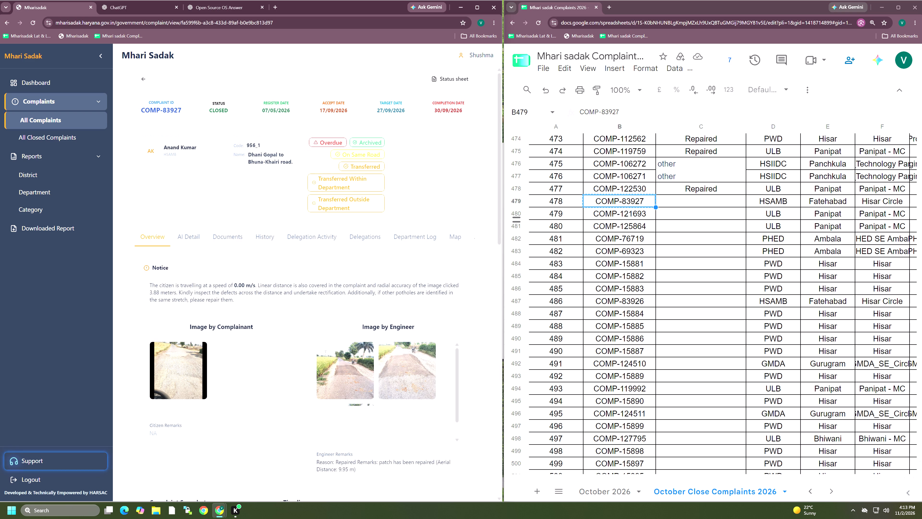
{"action": "left_click", "coordinate": [700, 200]}
{"action": "key", "text": "ctrl+d"}
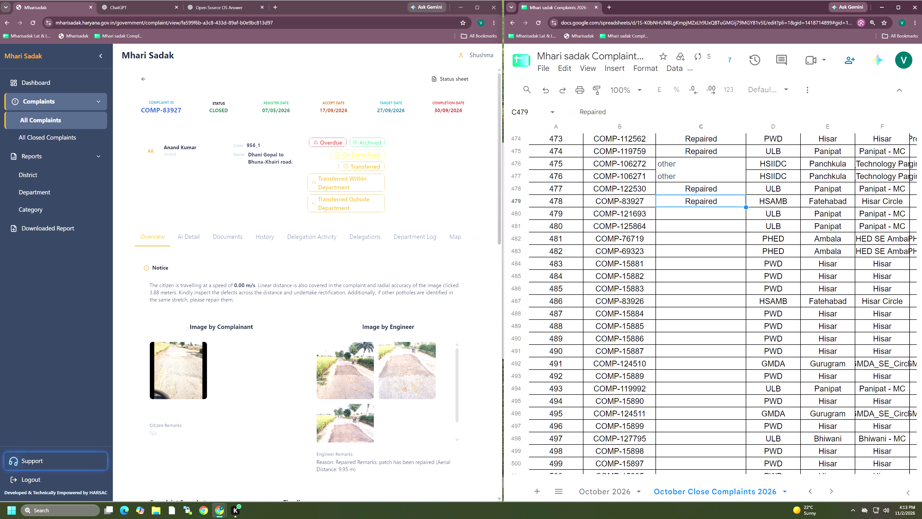
Look up COMP-121693 from the spreadsheet in the portal, open it, and fill its column C cell with Repaired.
{"action": "left_click", "coordinate": [638, 218]}
{"action": "key", "text": "ctrl+c"}
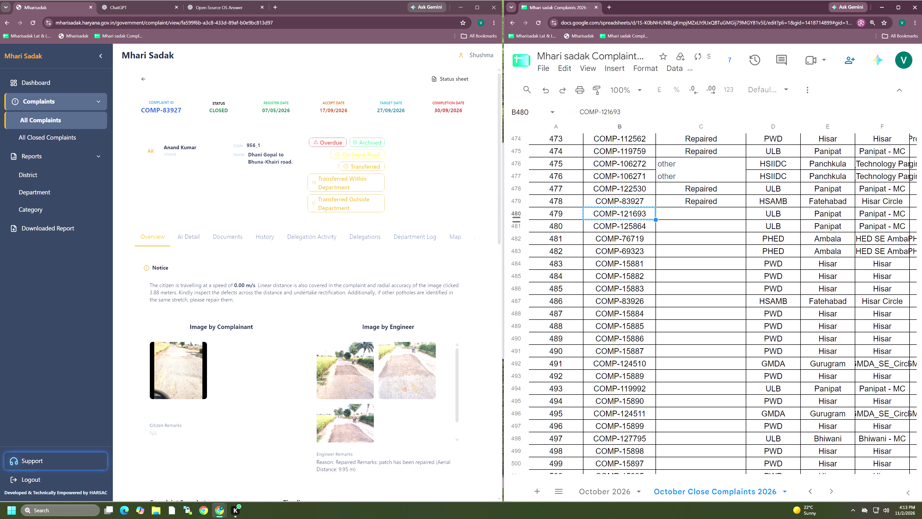
{"action": "left_click", "coordinate": [141, 80]}
{"action": "left_click_drag", "start_coordinate": [192, 86], "coordinate": [152, 100]}
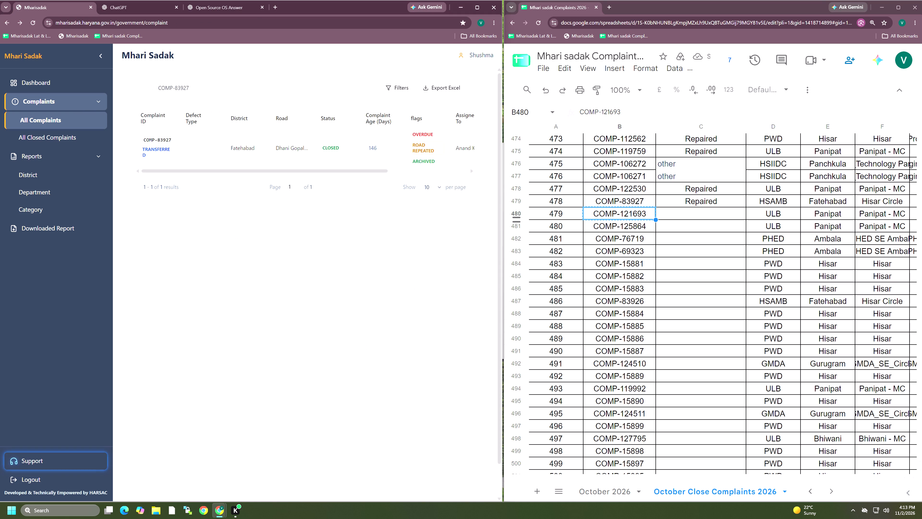
{"action": "left_click_drag", "start_coordinate": [152, 100], "coordinate": [144, 103]}
{"action": "key", "text": "ctrl+v"}
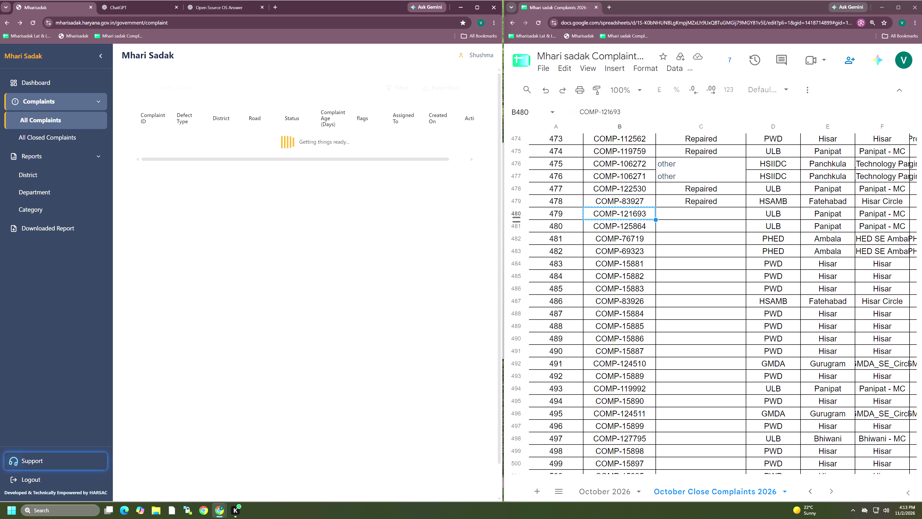
{"action": "left_click", "coordinate": [266, 147]}
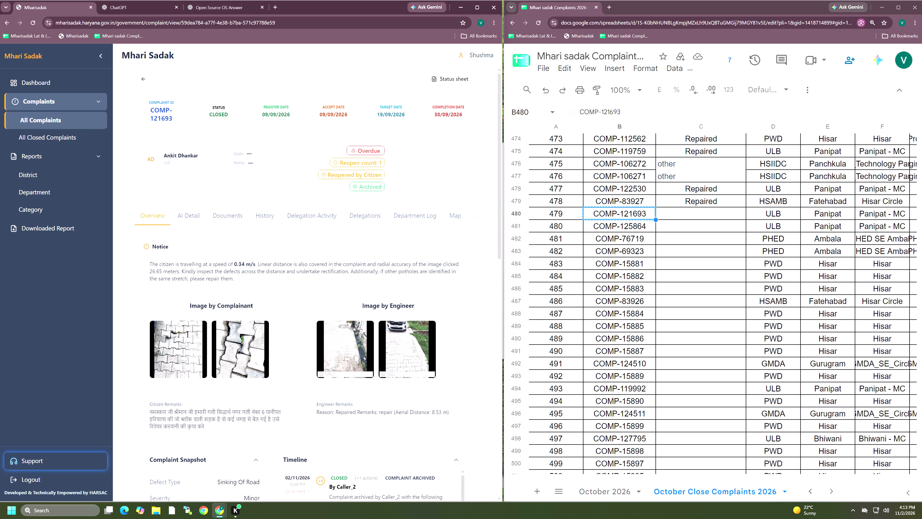
{"action": "left_click", "coordinate": [695, 217]}
{"action": "key", "text": "ctrl+d"}
Look up COMP-125864 from the spreadsheet in the portal, open it, and fill its column C cell with Repaired.
{"action": "left_click", "coordinate": [634, 225]}
{"action": "key", "text": "ctrl+c"}
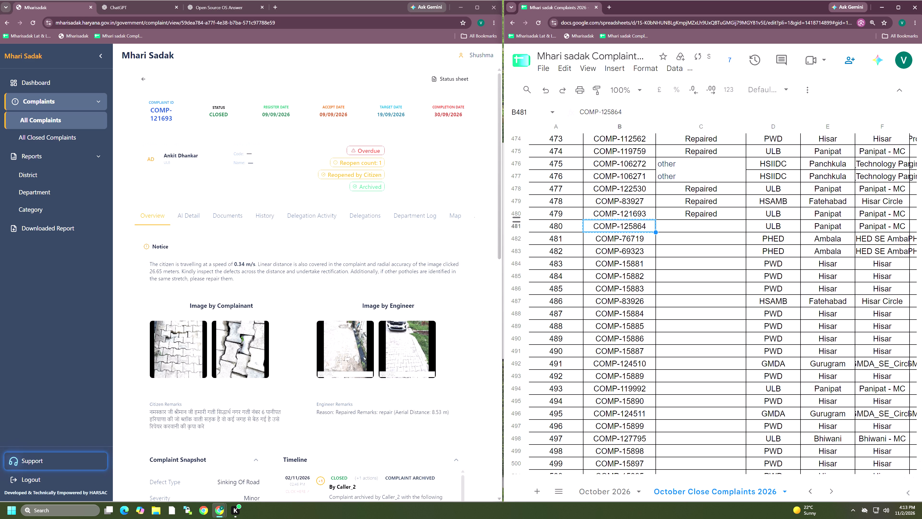
{"action": "left_click", "coordinate": [141, 79]}
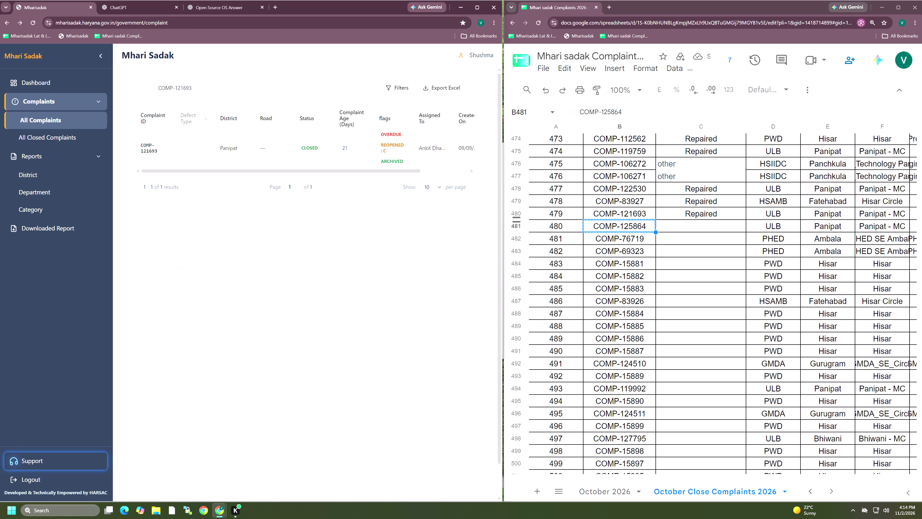
{"action": "left_click_drag", "start_coordinate": [196, 89], "coordinate": [133, 111]}
{"action": "key", "text": "ctrl+v"}
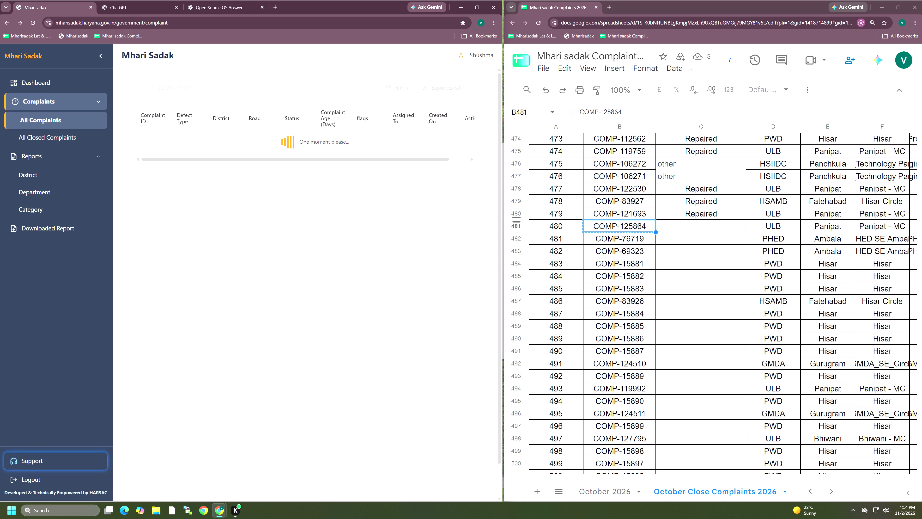
{"action": "left_click", "coordinate": [280, 148]}
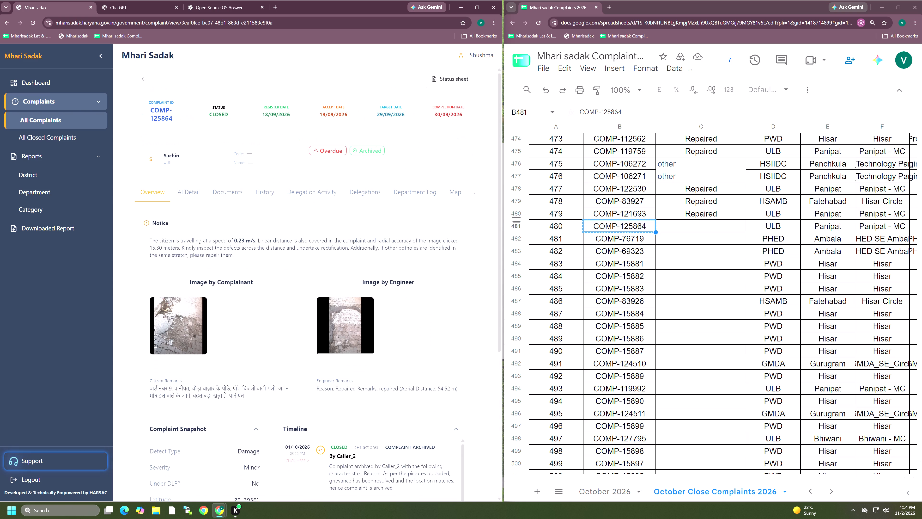
{"action": "left_click", "coordinate": [712, 229]}
{"action": "key", "text": "ctrl+d"}
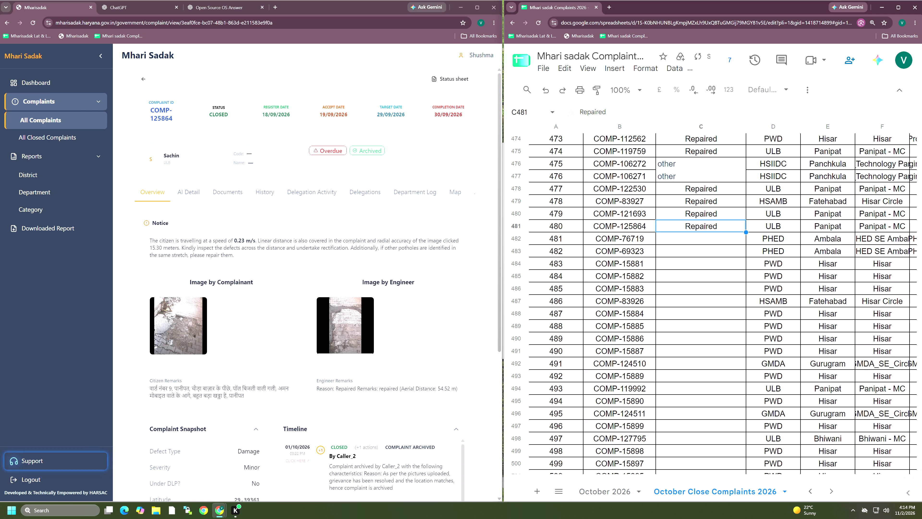
Look up COMP-76719 from the spreadsheet in the portal, open it, and fill its column C cell with Repaired.
{"action": "left_click", "coordinate": [643, 240]}
{"action": "key", "text": "ctrl+c"}
{"action": "left_click", "coordinate": [146, 77]}
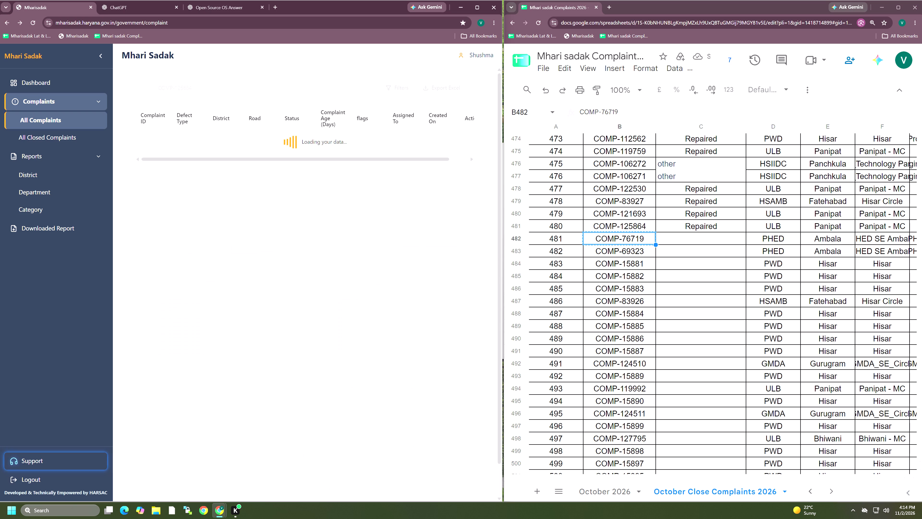
{"action": "left_click_drag", "start_coordinate": [199, 88], "coordinate": [147, 104]}
{"action": "key", "text": "ctrl+v"}
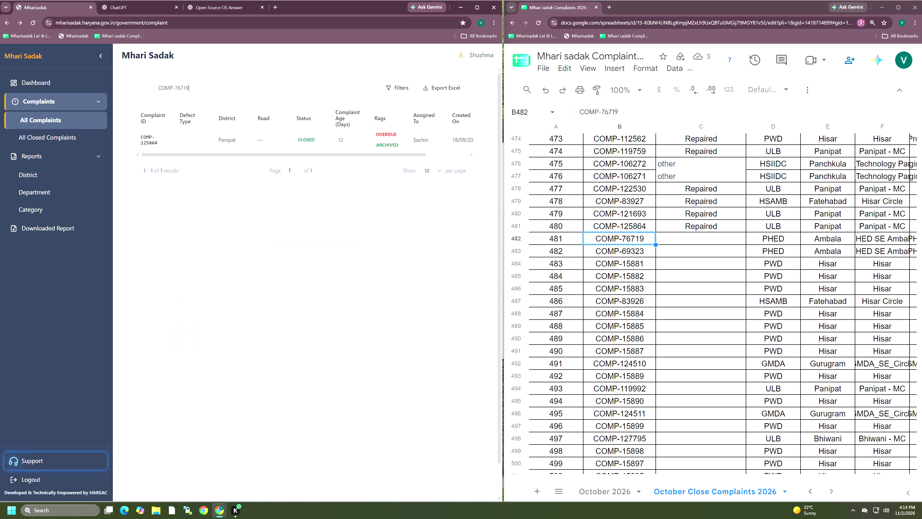
{"action": "left_click", "coordinate": [277, 136]}
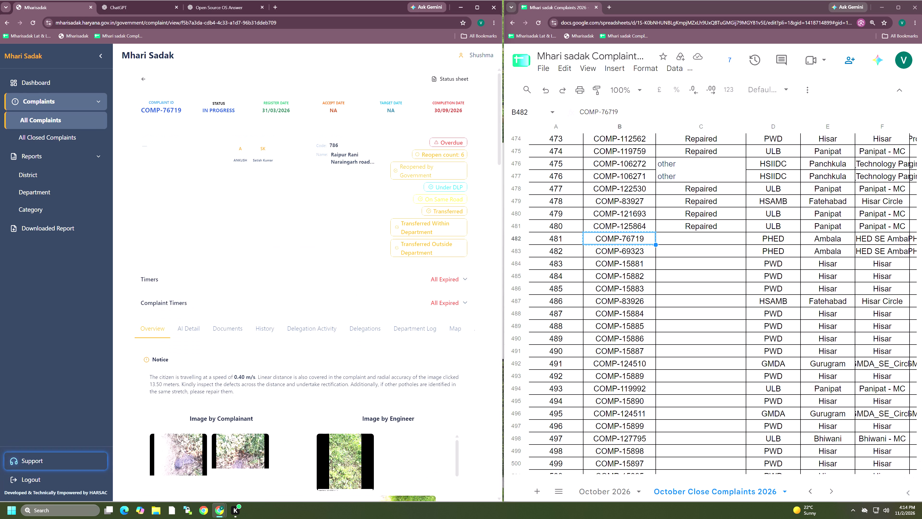
{"action": "scroll", "coordinate": [283, 302], "scroll_direction": "down", "scroll_amount": 4}
{"action": "scroll", "coordinate": [283, 302], "scroll_direction": "up", "scroll_amount": 5}
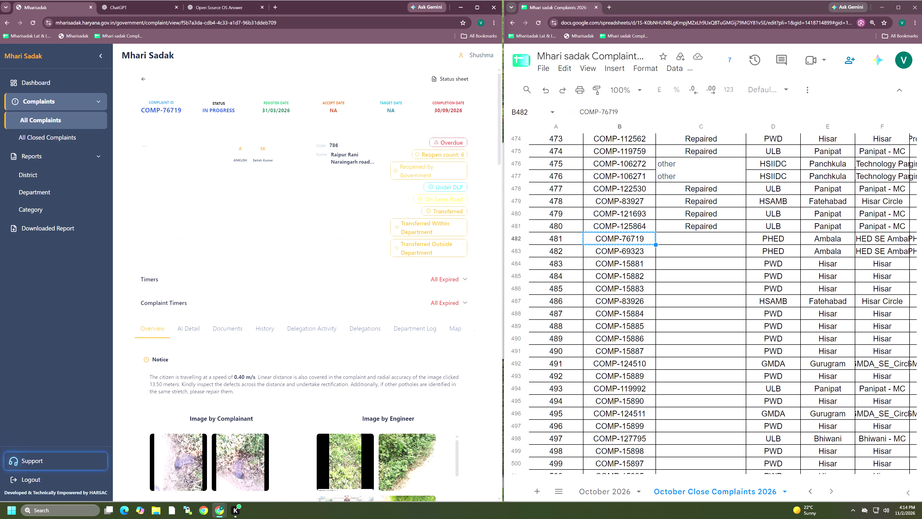
{"action": "left_click", "coordinate": [706, 241]}
{"action": "key", "text": "ctrl+d"}
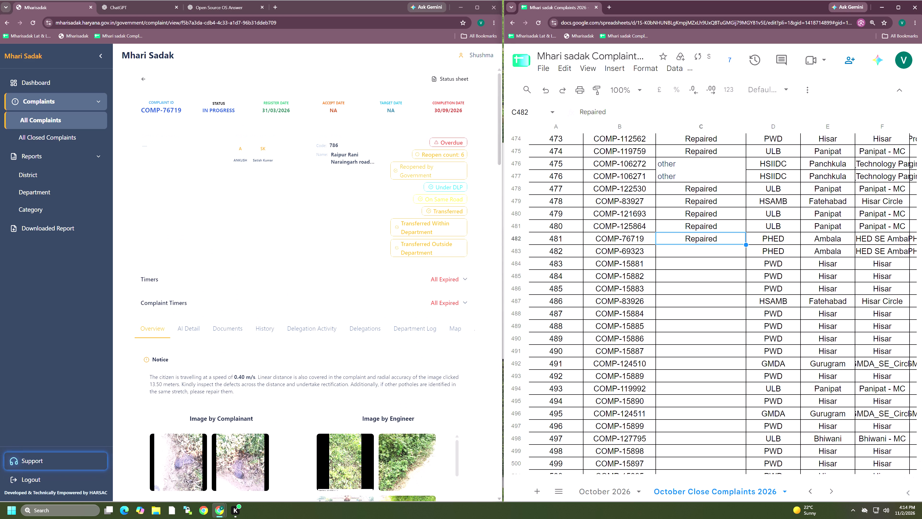
Look up COMP-69323 from the spreadsheet in the portal, open it, and copy its full "Reason: Duplicate" engineer remark into its column C cell.
{"action": "left_click", "coordinate": [634, 255]}
{"action": "key", "text": "ctrl+c"}
{"action": "left_click", "coordinate": [144, 82]}
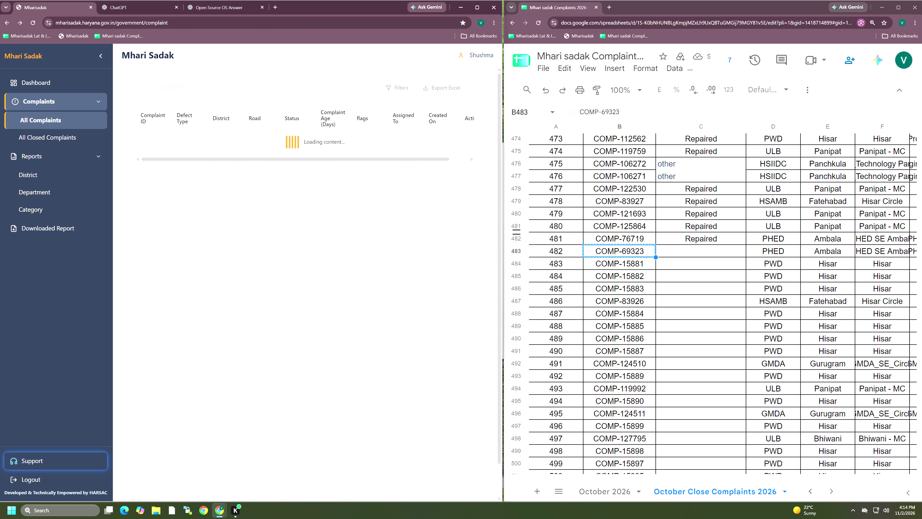
{"action": "left_click_drag", "start_coordinate": [194, 86], "coordinate": [138, 108]}
{"action": "key", "text": "ctrl+v"}
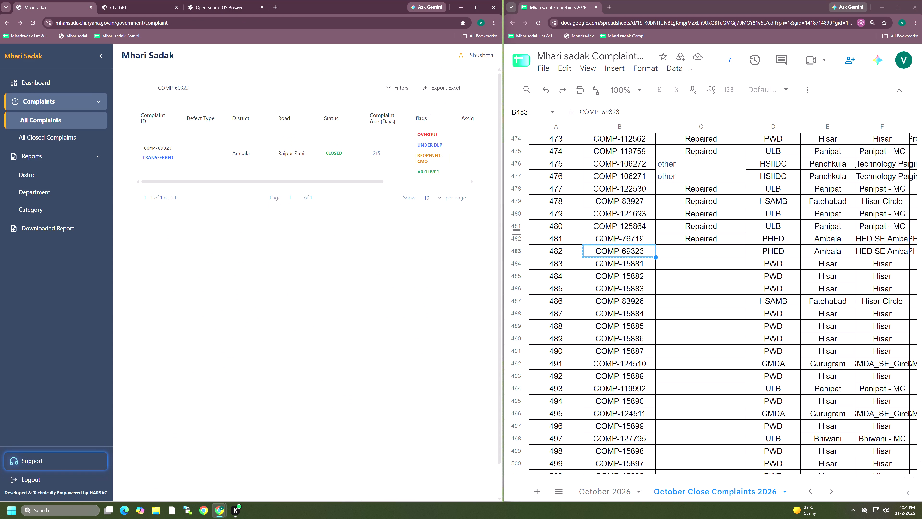
{"action": "left_click", "coordinate": [280, 165]}
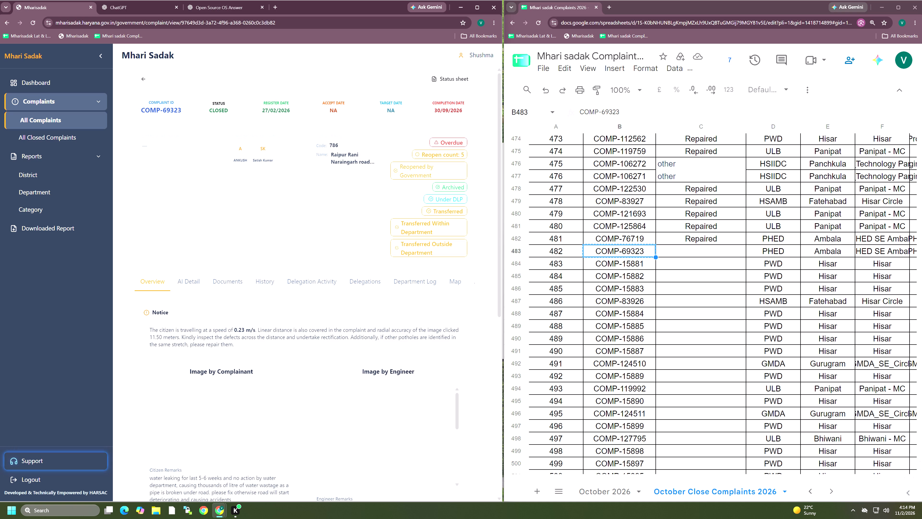
{"action": "scroll", "coordinate": [299, 286], "scroll_direction": "down", "scroll_amount": 2}
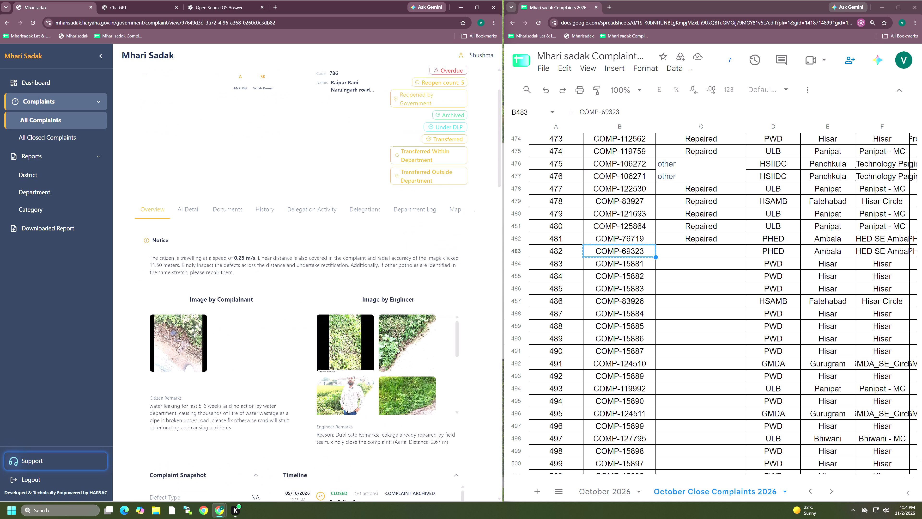
{"action": "scroll", "coordinate": [300, 364], "scroll_direction": "down", "scroll_amount": 1}
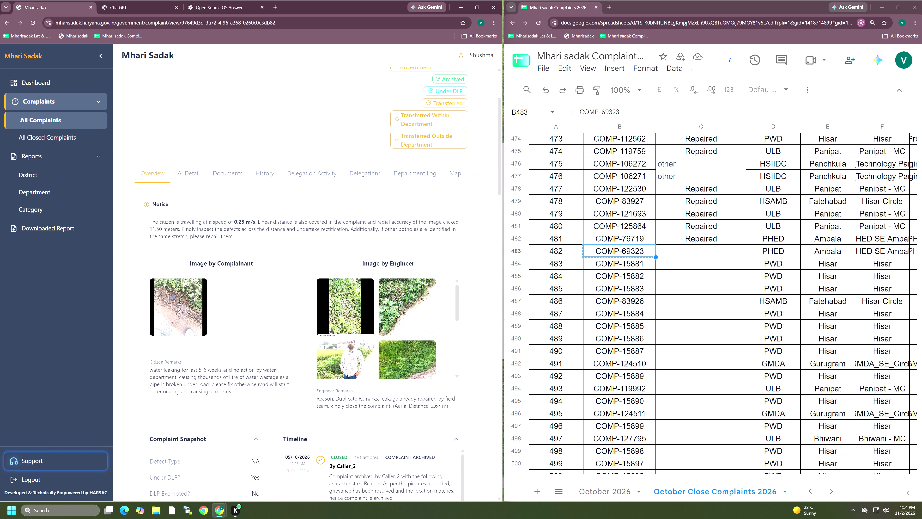
{"action": "left_click_drag", "start_coordinate": [316, 399], "coordinate": [472, 417]}
{"action": "key", "text": "ctrl+c"}
{"action": "left_click", "coordinate": [706, 252]}
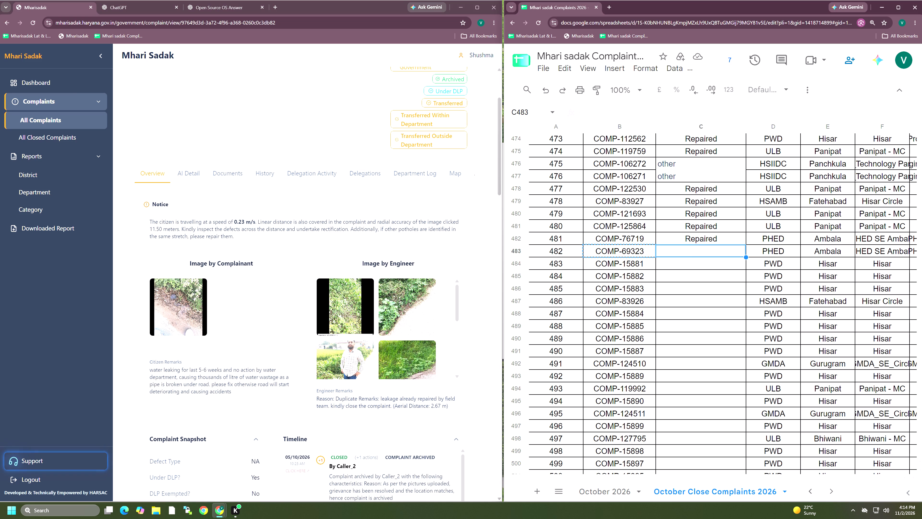
{"action": "key", "text": "ctrl+v"}
Look up COMP-15881 from the spreadsheet in the portal, open it, and copy Repaired from COMP-76719's row into its column C cell.
{"action": "left_click", "coordinate": [626, 263]}
{"action": "key", "text": "ctrl+c"}
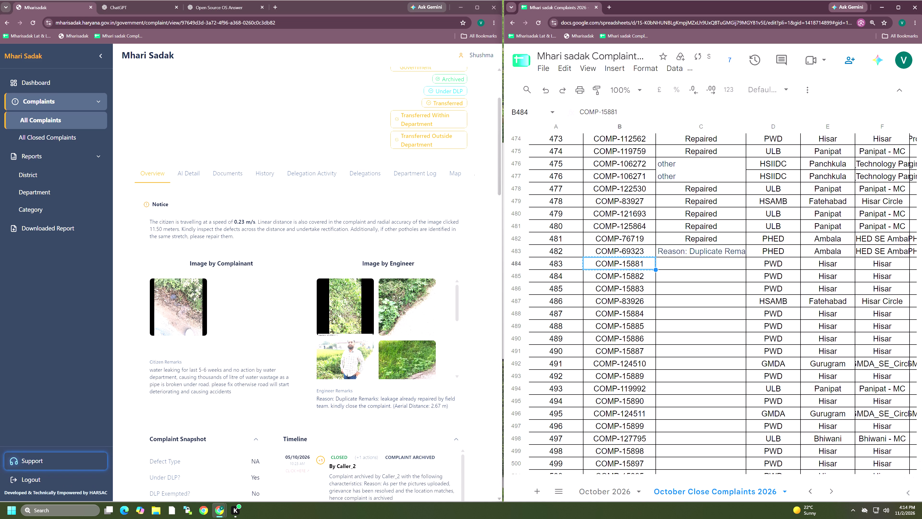
{"action": "scroll", "coordinate": [307, 174], "scroll_direction": "up", "scroll_amount": 6}
{"action": "left_click", "coordinate": [143, 80]}
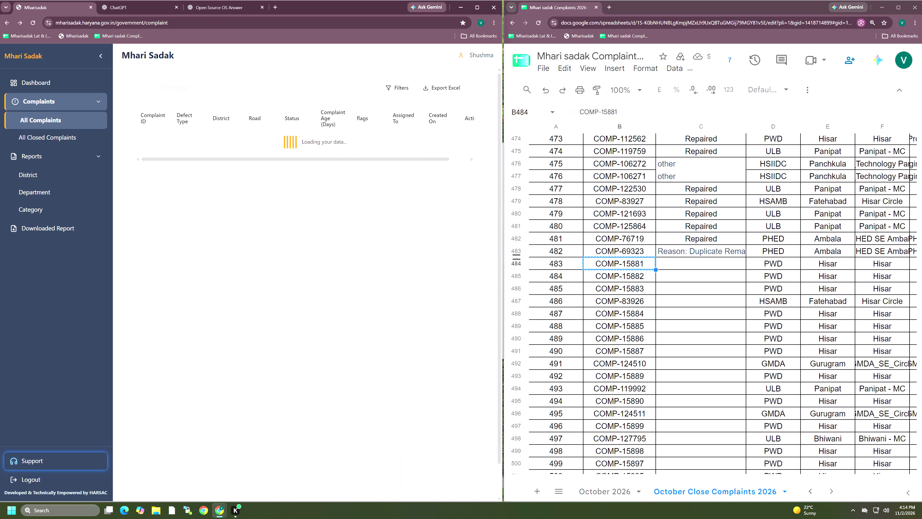
{"action": "left_click_drag", "start_coordinate": [195, 88], "coordinate": [143, 107]}
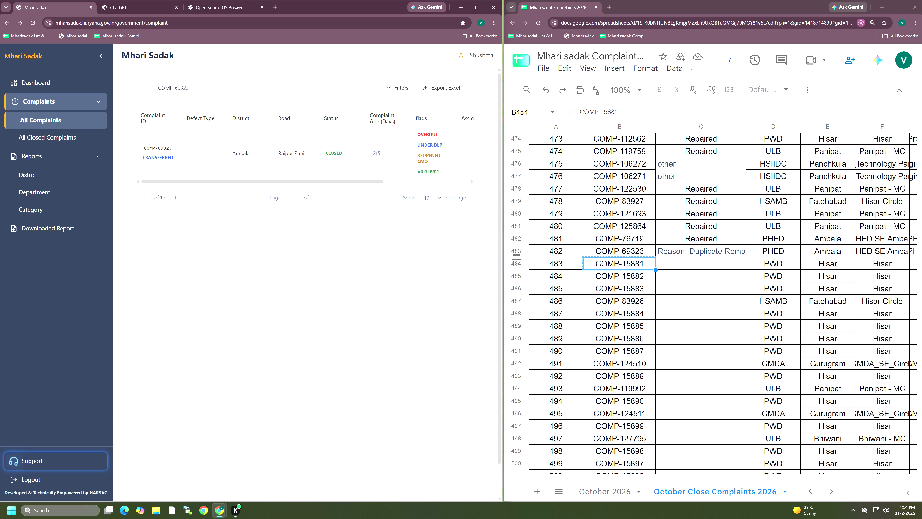
{"action": "left_click_drag", "start_coordinate": [143, 107], "coordinate": [141, 108]}
{"action": "key", "text": "ctrl+v"}
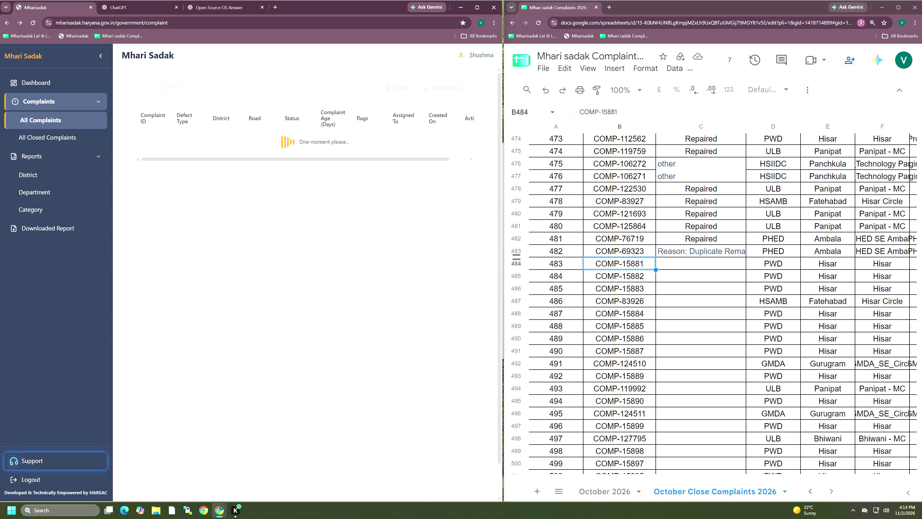
{"action": "left_click", "coordinate": [281, 149]}
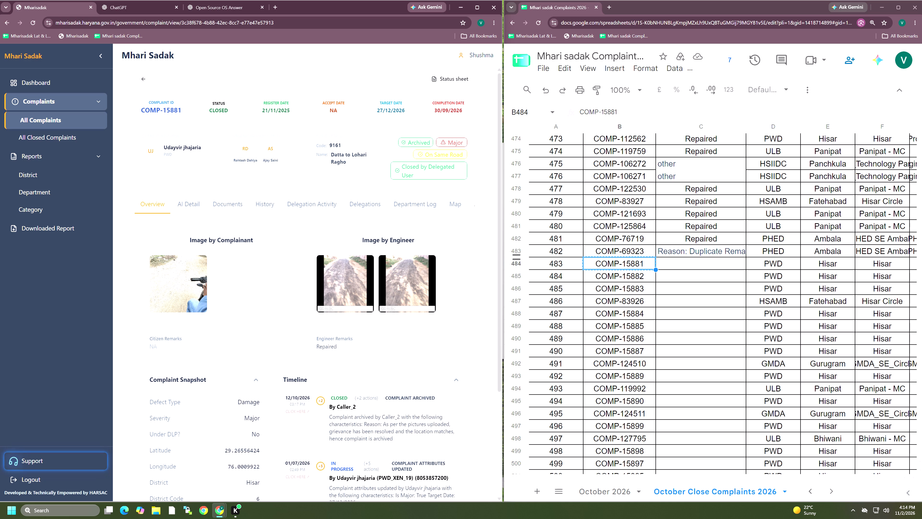
{"action": "left_click", "coordinate": [715, 236]}
{"action": "key", "text": "ctrl+c"}
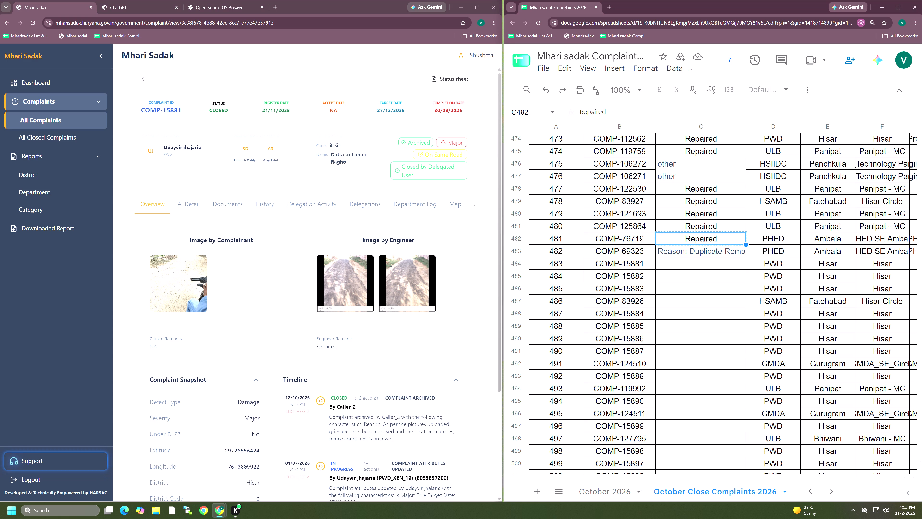
{"action": "left_click", "coordinate": [688, 263]}
{"action": "key", "text": "ctrl+v"}
Look up COMP-15882 from the spreadsheet in the portal, open it, and fill its column C cell with Repaired.
{"action": "left_click", "coordinate": [644, 274]}
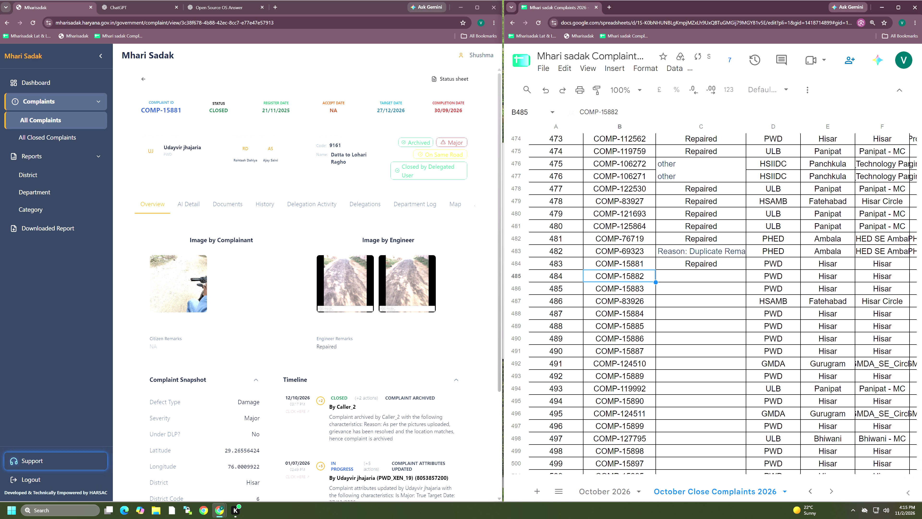
{"action": "key", "text": "ctrl+c"}
{"action": "left_click", "coordinate": [144, 79]}
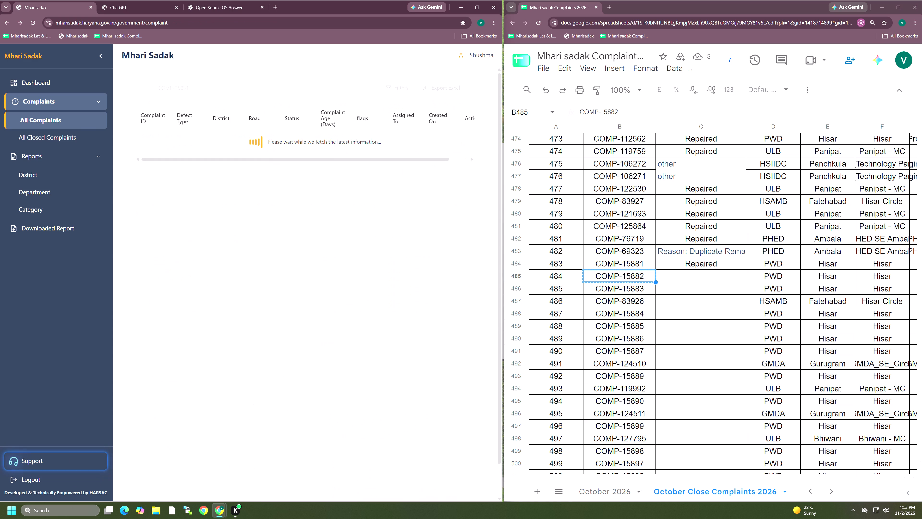
{"action": "left_click_drag", "start_coordinate": [193, 87], "coordinate": [143, 105]}
{"action": "key", "text": "ctrl+v"}
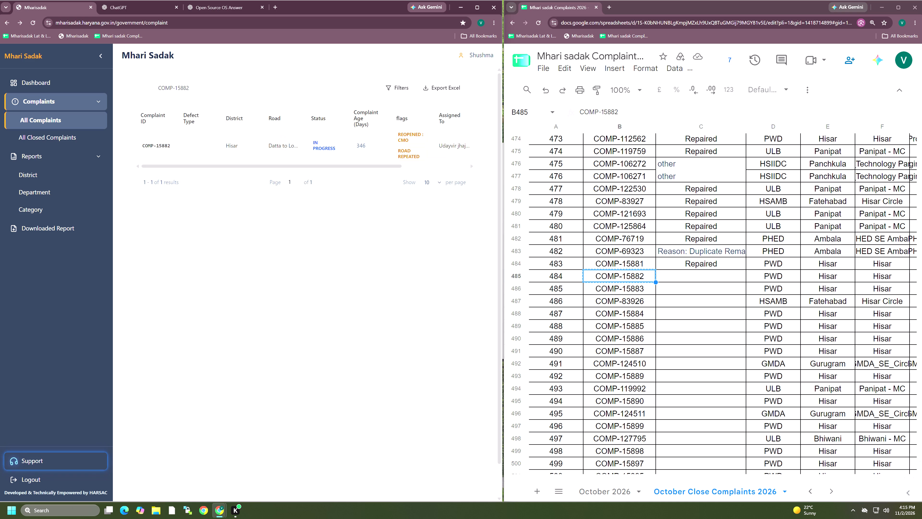
{"action": "left_click", "coordinate": [245, 150]}
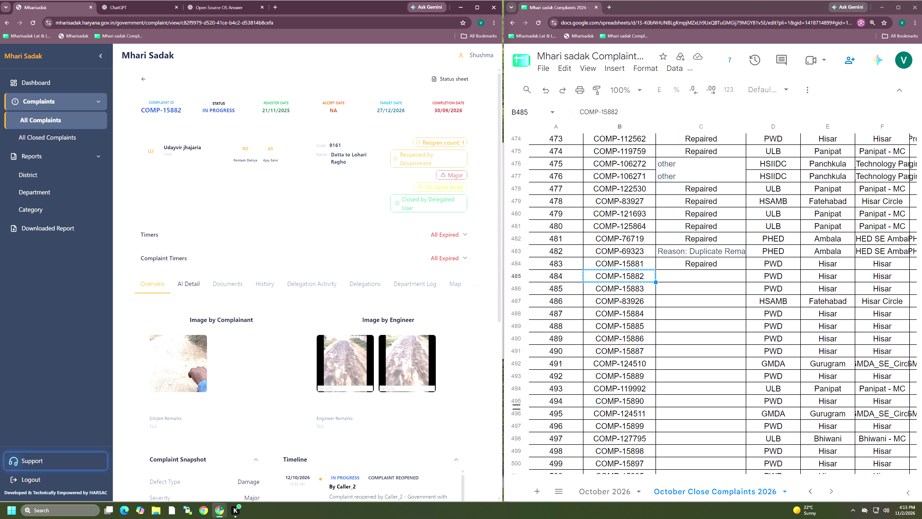
{"action": "left_click", "coordinate": [688, 277]}
{"action": "key", "text": "ctrl+d"}
Look up COMP-15883 from the spreadsheet in the portal, open it, and fill its column C cell with Repaired.
{"action": "left_click", "coordinate": [637, 290]}
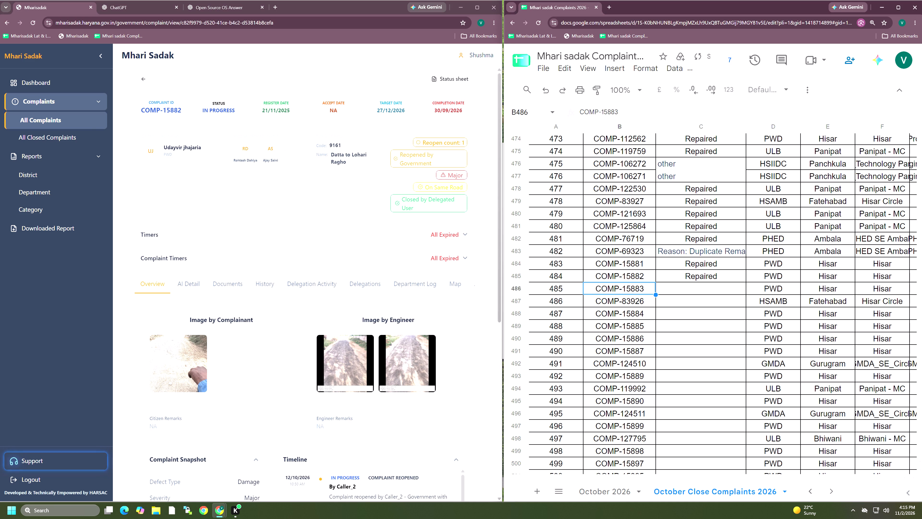
{"action": "key", "text": "ctrl+c"}
{"action": "left_click", "coordinate": [143, 79]}
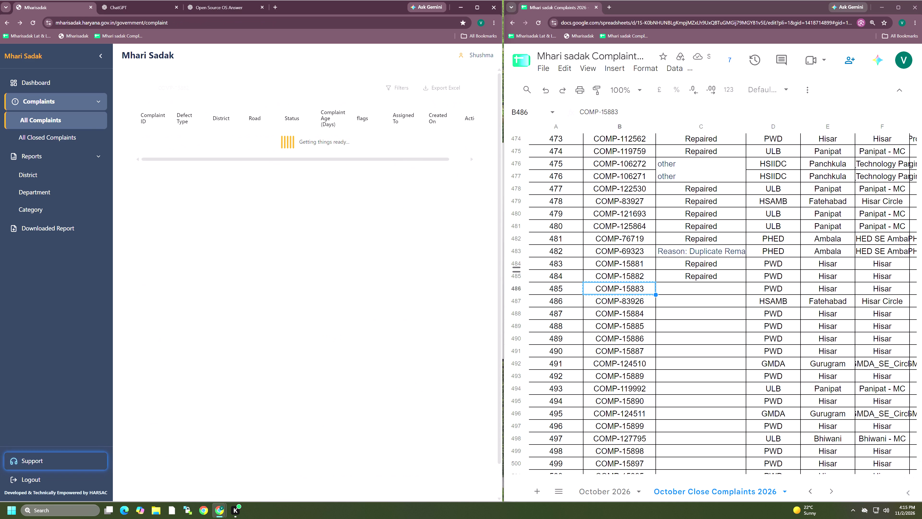
{"action": "left_click_drag", "start_coordinate": [192, 83], "coordinate": [135, 106]}
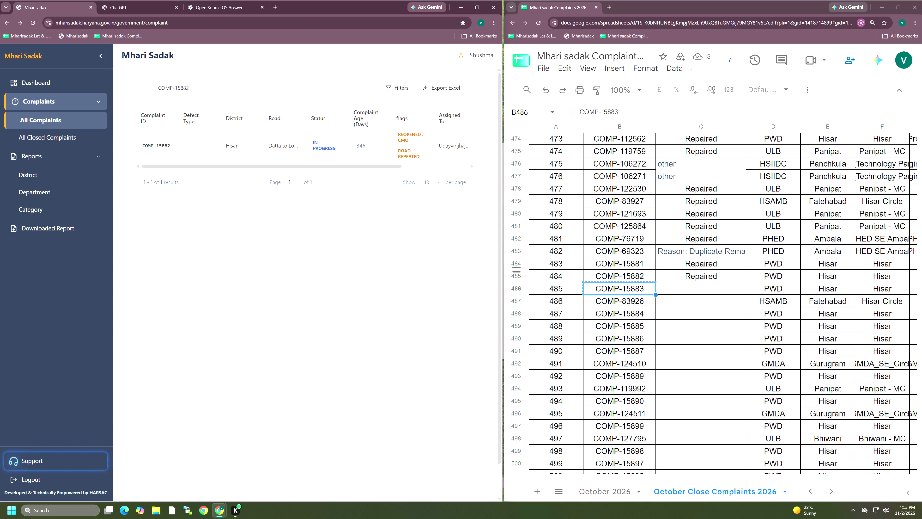
{"action": "key", "text": "ctrl+v"}
{"action": "left_click", "coordinate": [273, 145]}
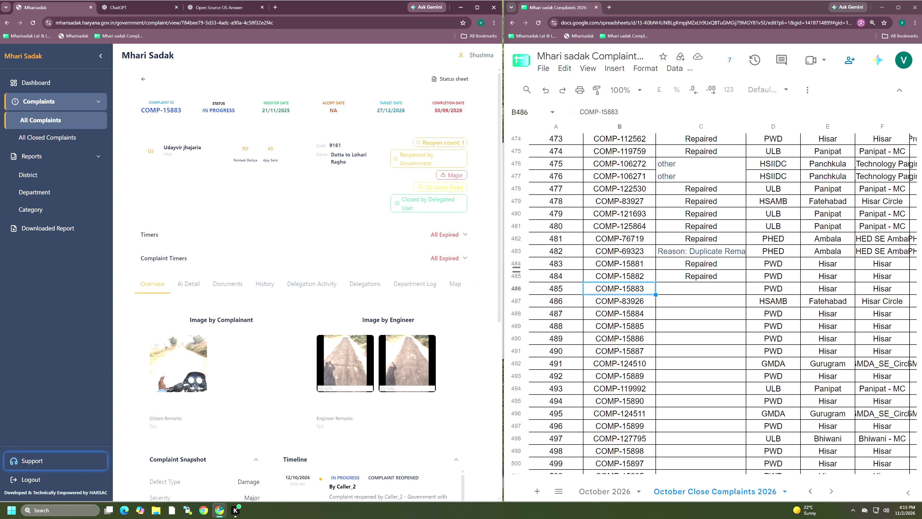
{"action": "left_click", "coordinate": [693, 290]}
{"action": "key", "text": "ctrl+d"}
Look up COMP-83926 from the spreadsheet in the portal, open it, and fill its column C cell with Repaired.
{"action": "left_click", "coordinate": [645, 300]}
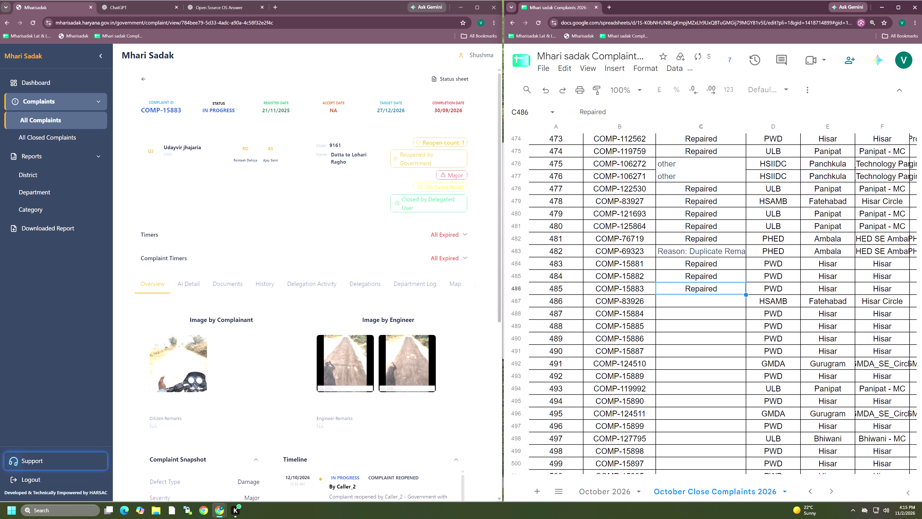
{"action": "key", "text": "ctrl+c"}
{"action": "left_click", "coordinate": [141, 74]}
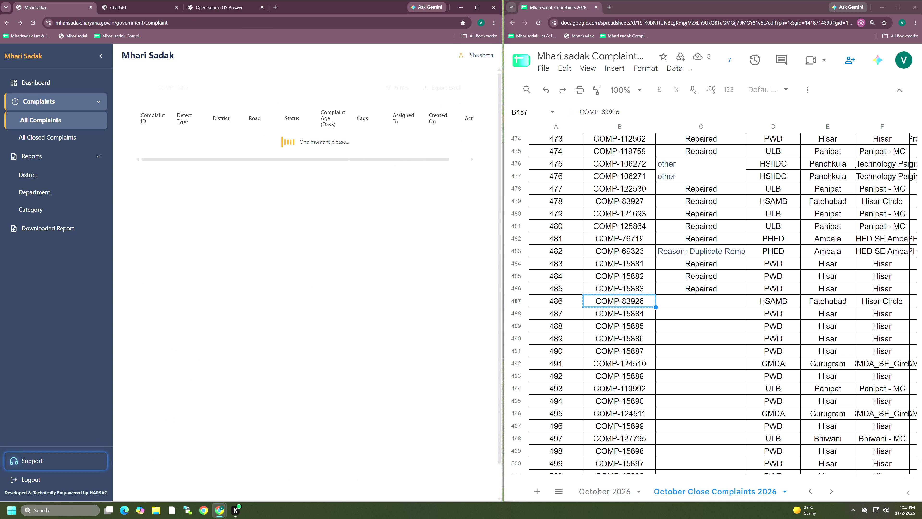
{"action": "left_click_drag", "start_coordinate": [190, 90], "coordinate": [145, 106]}
{"action": "key", "text": "ctrl+v"}
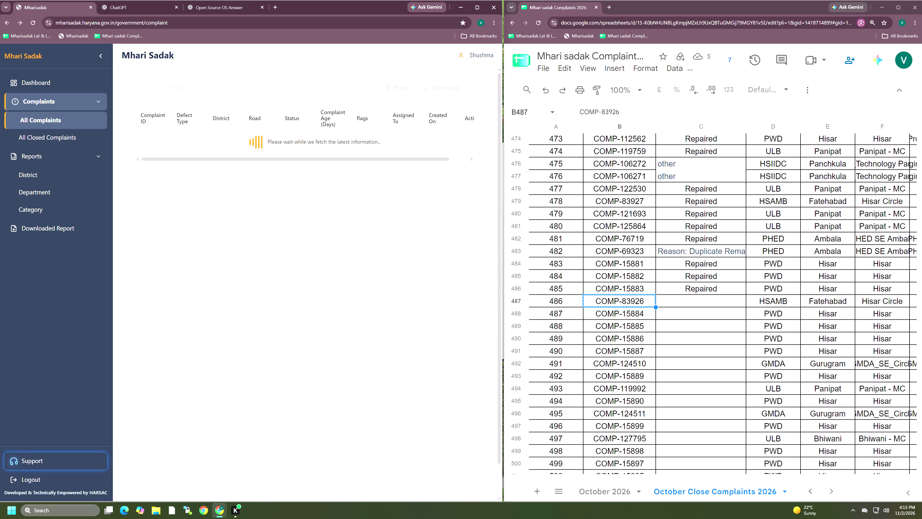
{"action": "left_click", "coordinate": [277, 143]}
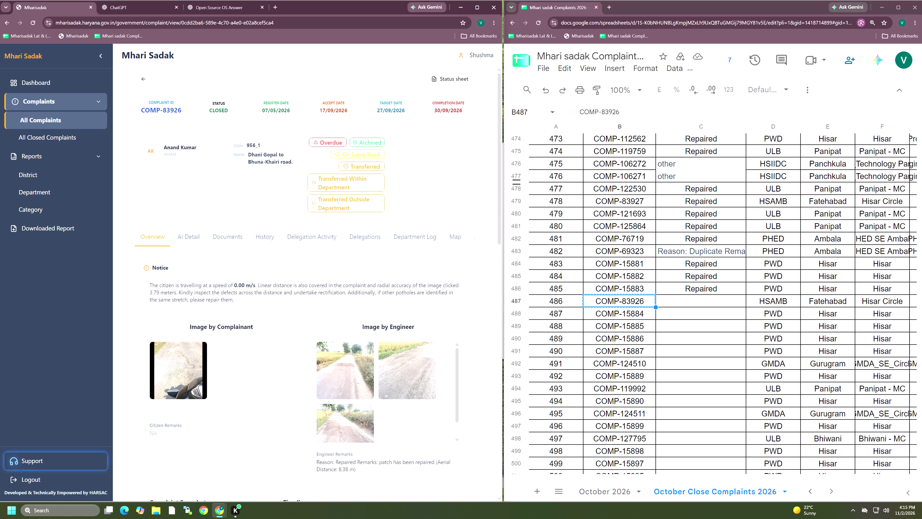
{"action": "left_click", "coordinate": [704, 299]}
{"action": "key", "text": "ctrl+d"}
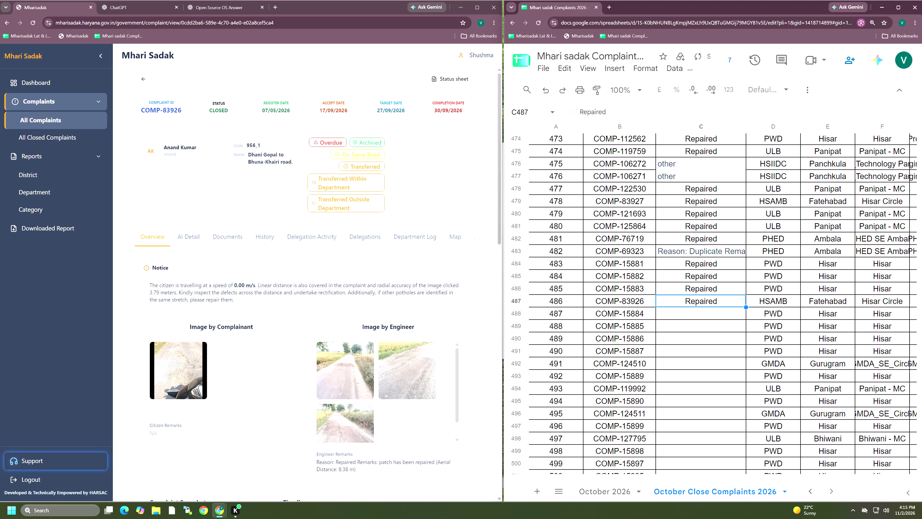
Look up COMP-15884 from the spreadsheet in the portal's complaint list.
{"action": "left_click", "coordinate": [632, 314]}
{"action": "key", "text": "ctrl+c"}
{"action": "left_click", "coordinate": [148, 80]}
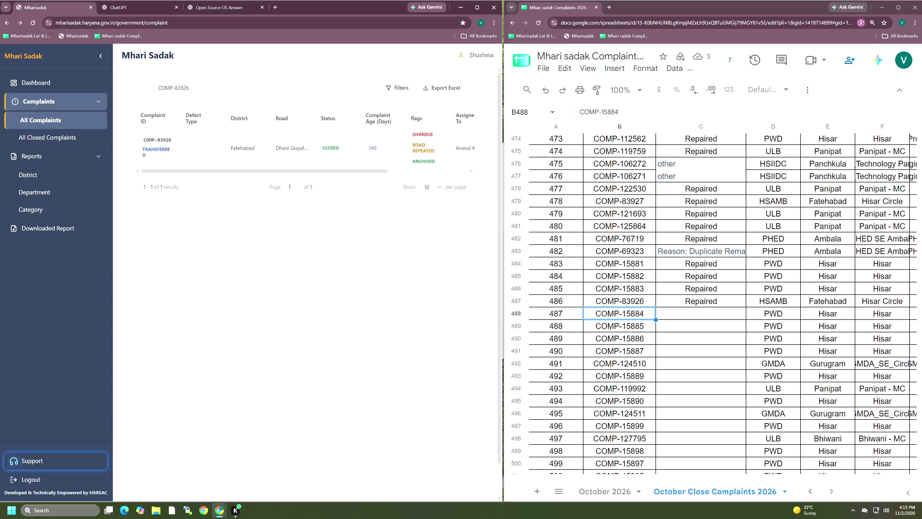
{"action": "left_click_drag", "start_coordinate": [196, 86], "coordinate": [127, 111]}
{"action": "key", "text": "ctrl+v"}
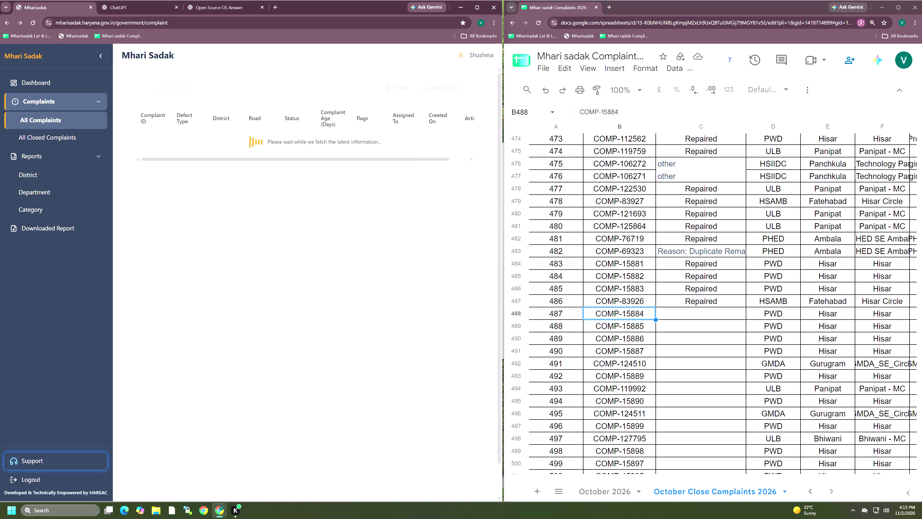
{"action": "left_click", "coordinate": [626, 288]}
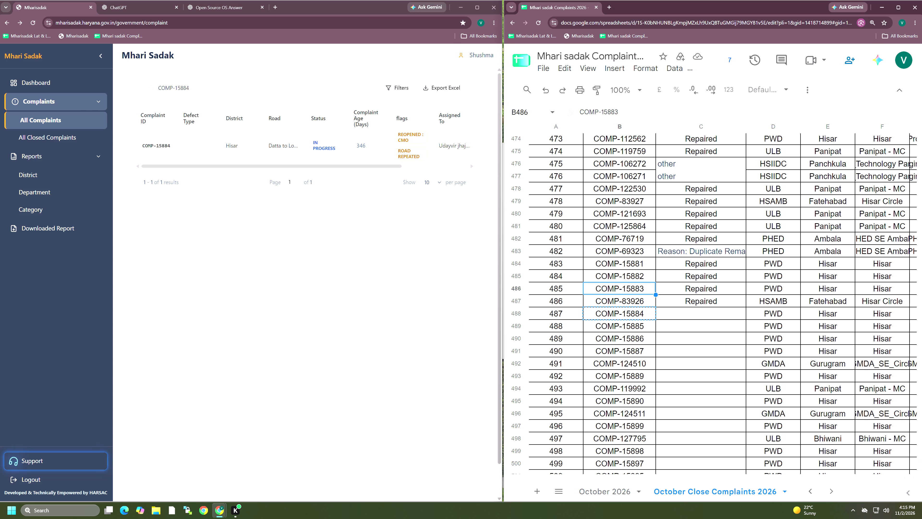
{"action": "key", "text": "ctrl+c"}
{"action": "left_click_drag", "start_coordinate": [197, 88], "coordinate": [149, 108]}
{"action": "key", "text": "ctrl+v"}
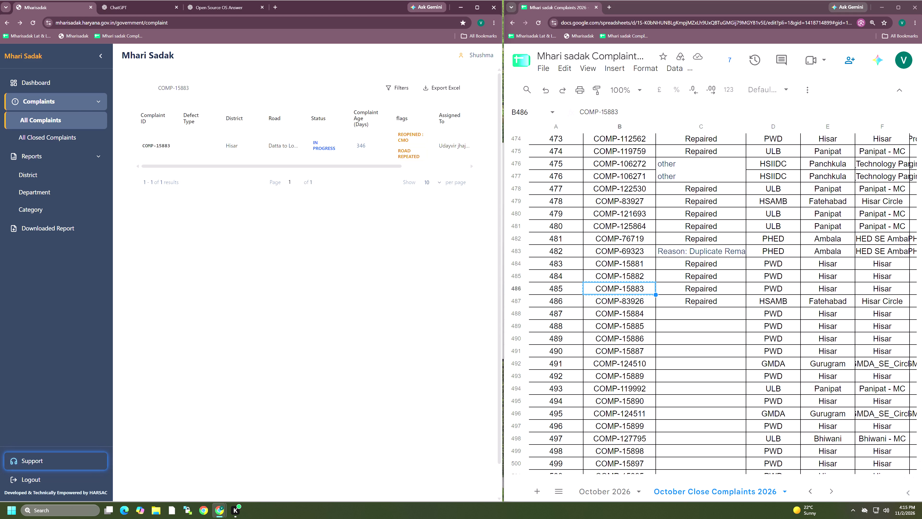
{"action": "left_click", "coordinate": [290, 163]}
{"action": "left_click", "coordinate": [264, 151]}
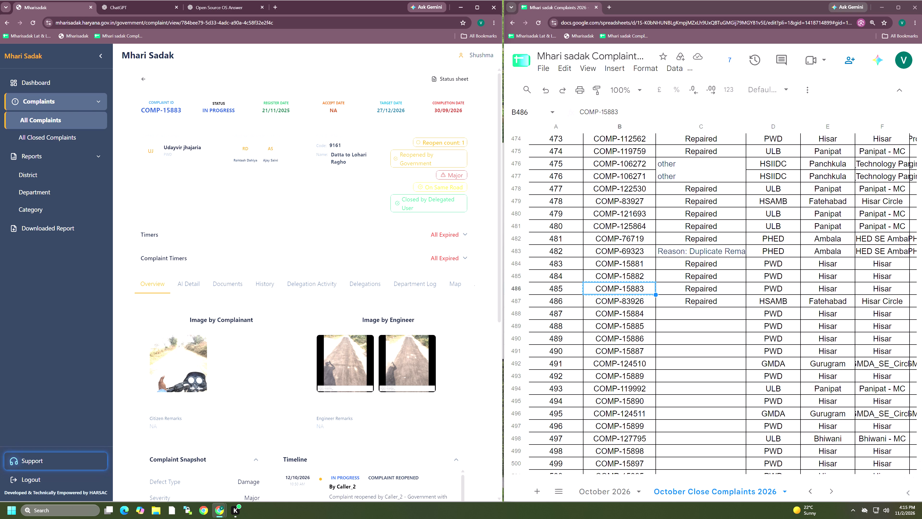
View COMP-15883's complainant photo and both engineer photos at full size, closing each one after viewing.
{"action": "left_click", "coordinate": [179, 356]}
{"action": "left_click", "coordinate": [190, 347]}
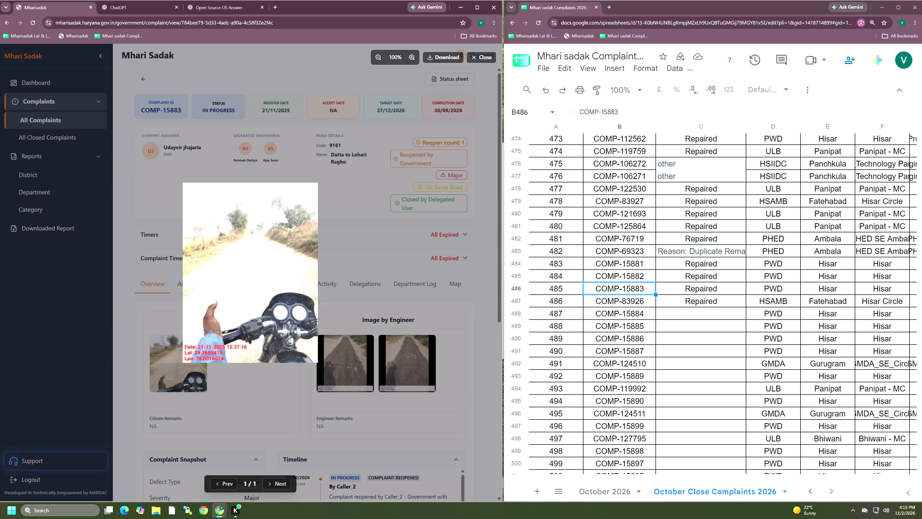
{"action": "left_click", "coordinate": [374, 267]}
{"action": "left_click", "coordinate": [345, 341]}
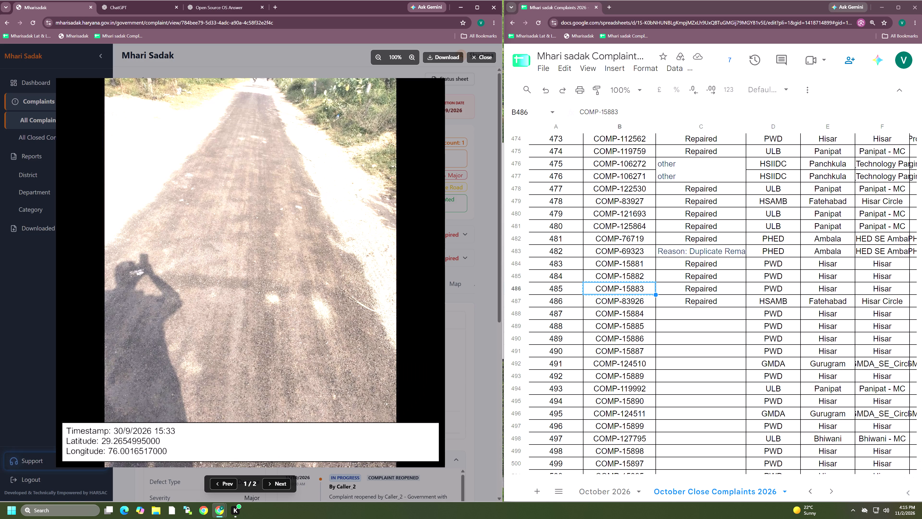
{"action": "left_click", "coordinate": [483, 56]}
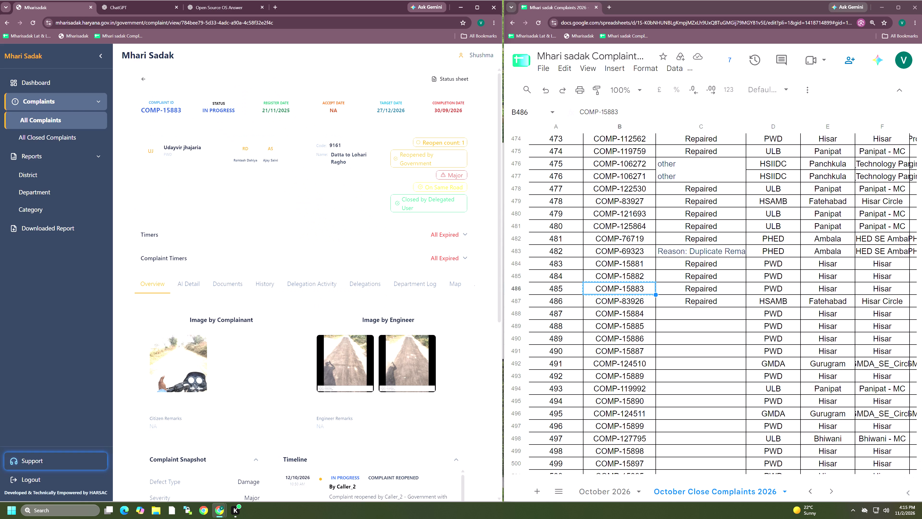
{"action": "left_click", "coordinate": [414, 359]}
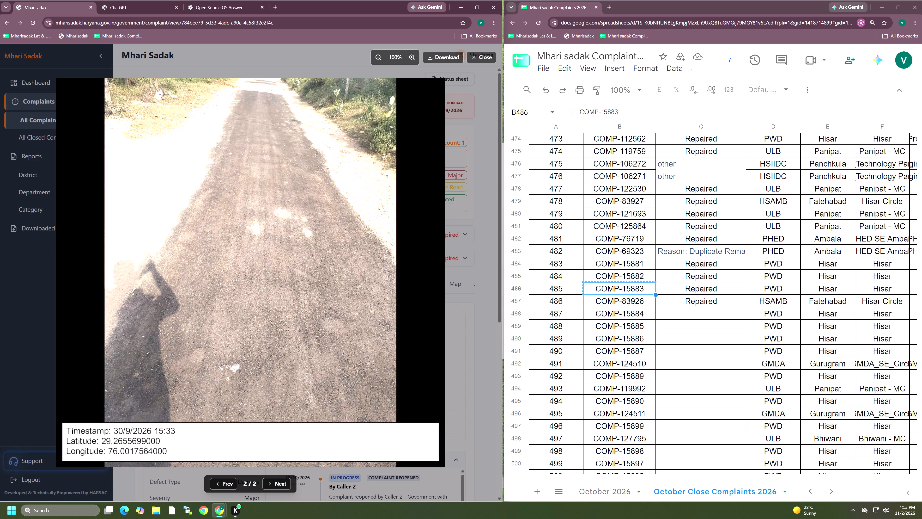
{"action": "left_click", "coordinate": [475, 56]}
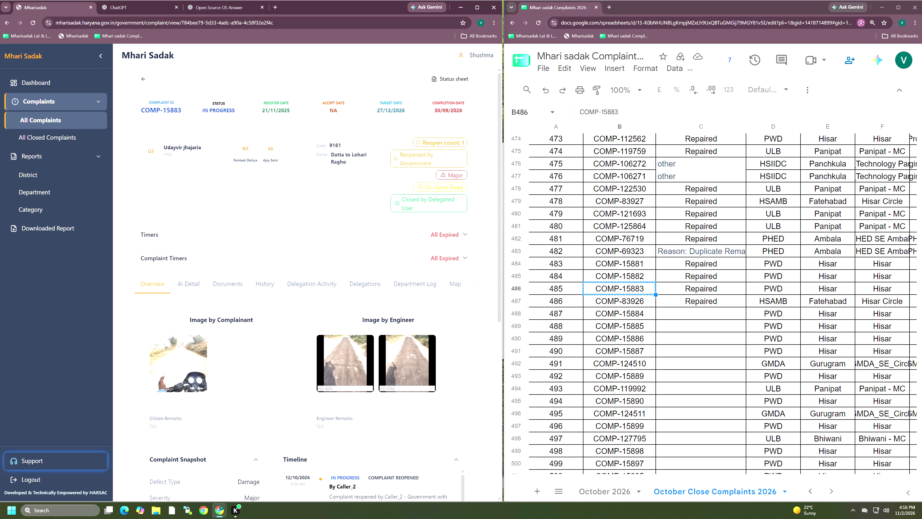
Review COMP-15883's complaint snapshot and timeline entries, and return to the start of its details page.
{"action": "scroll", "coordinate": [439, 320], "scroll_direction": "up", "scroll_amount": 3}
{"action": "scroll", "coordinate": [439, 320], "scroll_direction": "down", "scroll_amount": 4}
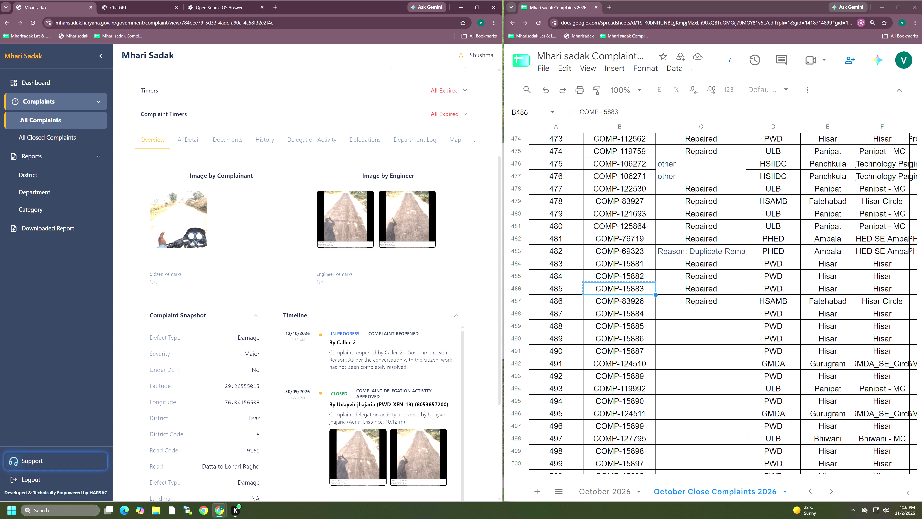
{"action": "scroll", "coordinate": [416, 360], "scroll_direction": "down", "scroll_amount": 5}
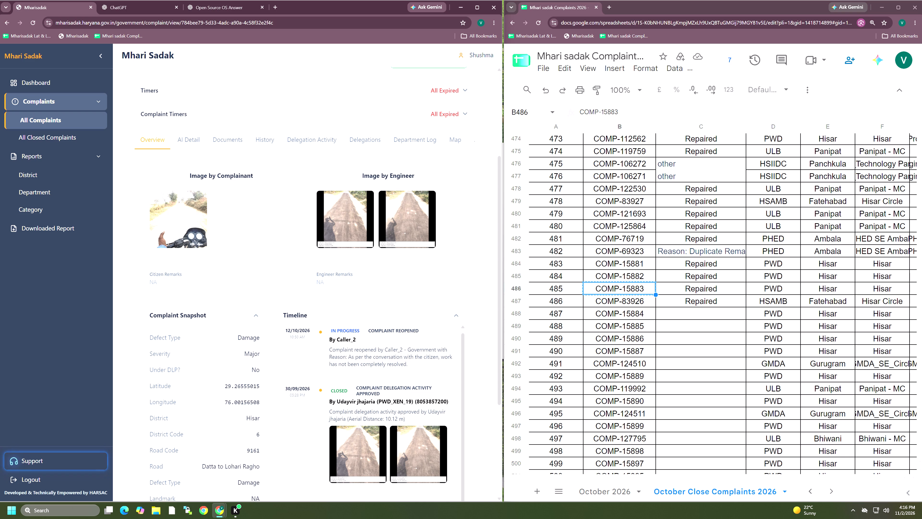
{"action": "scroll", "coordinate": [416, 360], "scroll_direction": "down", "scroll_amount": 10}
{"action": "scroll", "coordinate": [315, 273], "scroll_direction": "down", "scroll_amount": 5}
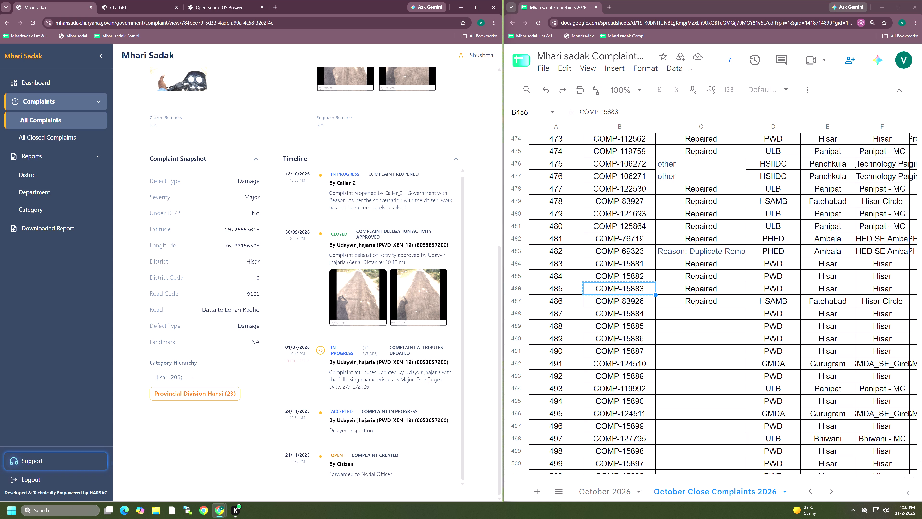
{"action": "scroll", "coordinate": [315, 273], "scroll_direction": "up", "scroll_amount": 2}
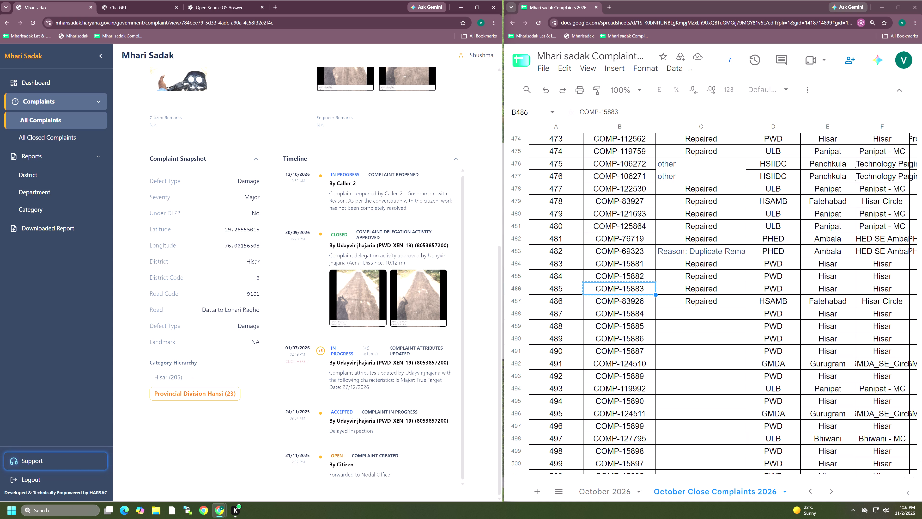
{"action": "scroll", "coordinate": [315, 273], "scroll_direction": "up", "scroll_amount": 1}
{"action": "scroll", "coordinate": [262, 274], "scroll_direction": "up", "scroll_amount": 10}
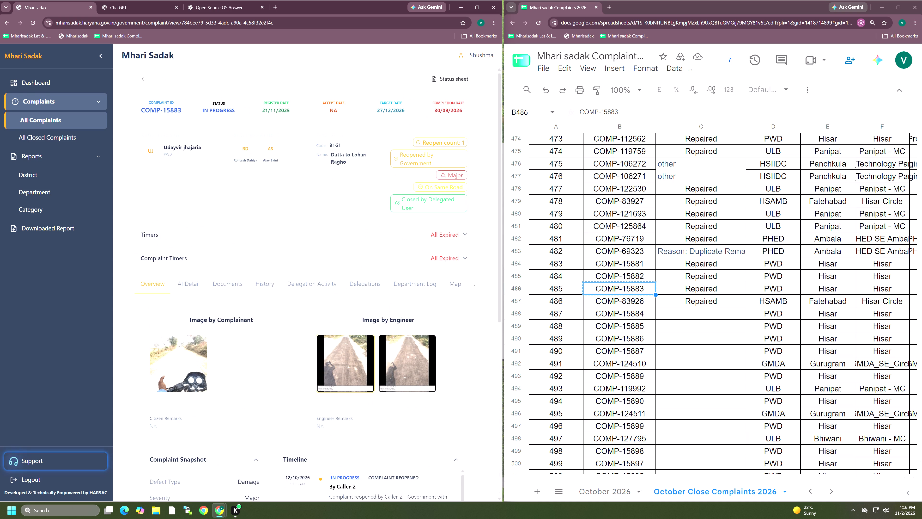
Recheck both of COMP-15883's engineer photos at full size and close them.
{"action": "left_click", "coordinate": [349, 371]}
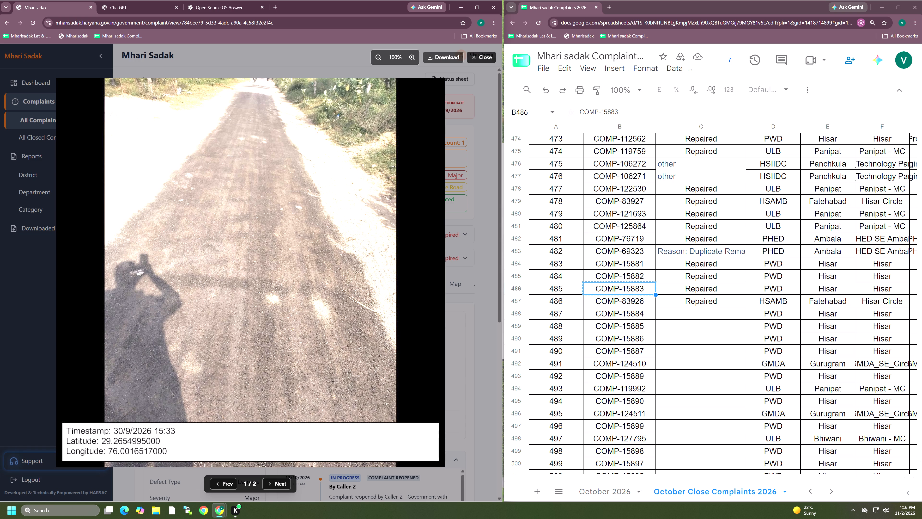
{"action": "left_click", "coordinate": [480, 58]}
{"action": "left_click", "coordinate": [405, 354]}
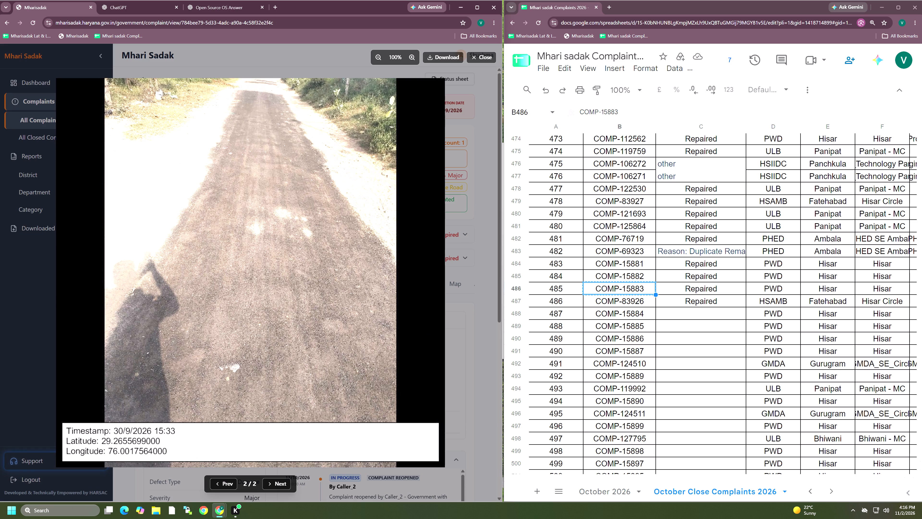
{"action": "left_click", "coordinate": [485, 55]}
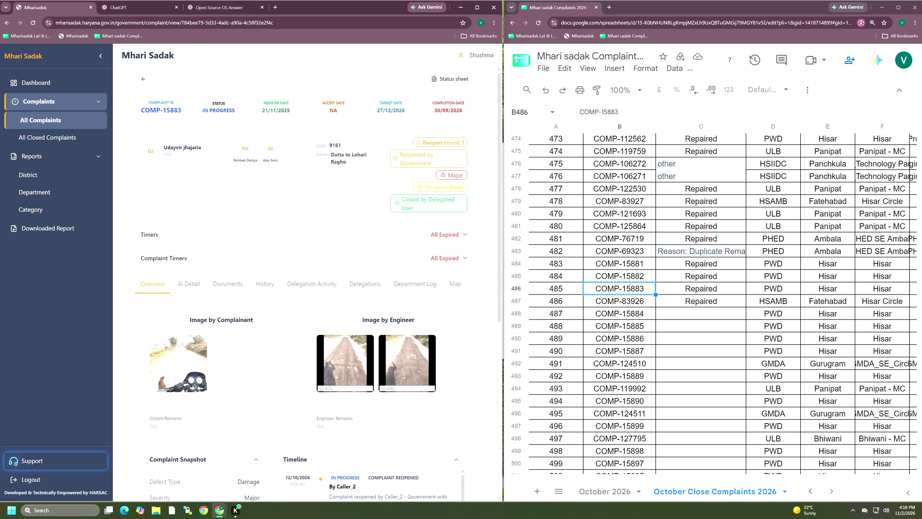
{"action": "scroll", "coordinate": [620, 303], "scroll_direction": "down", "scroll_amount": 1}
{"action": "left_click", "coordinate": [637, 279]}
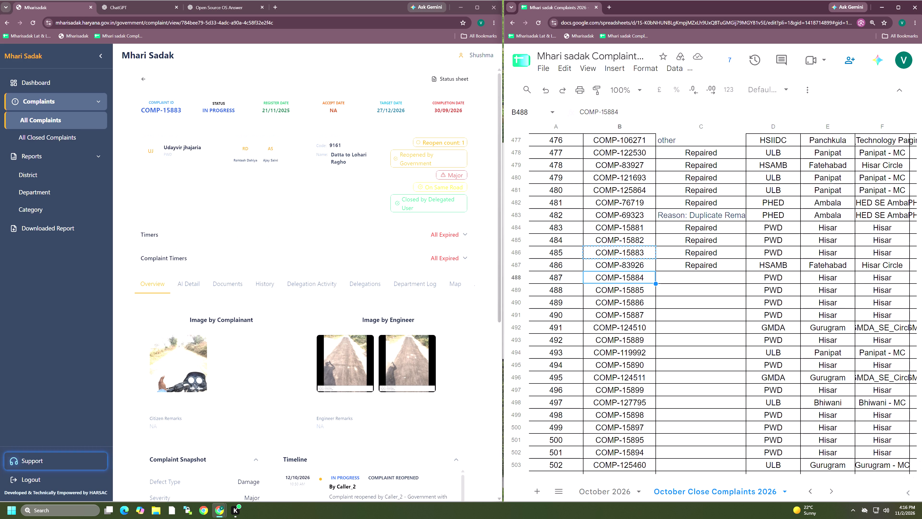
{"action": "key", "text": "ctrl+c"}
{"action": "key", "text": "ctrl+x"}
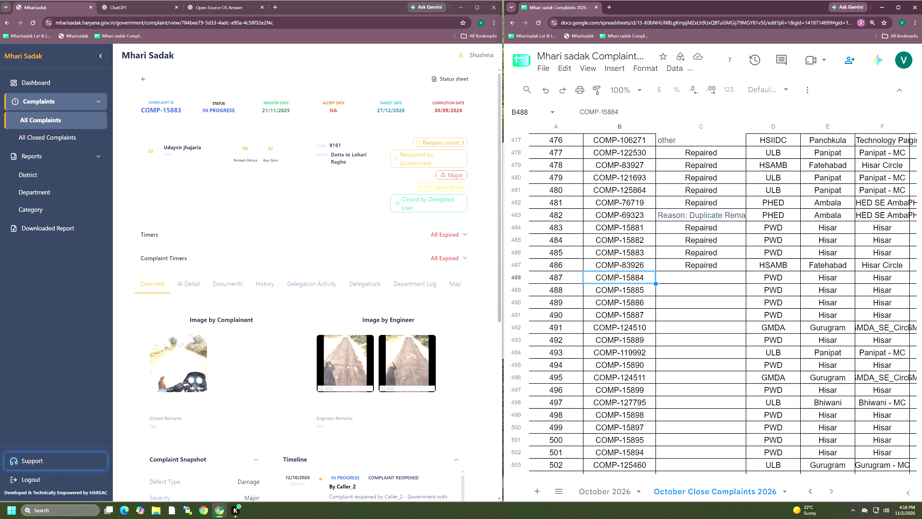
{"action": "left_click", "coordinate": [633, 279]}
{"action": "key", "text": "ctrl+c"}
{"action": "left_click", "coordinate": [142, 77]}
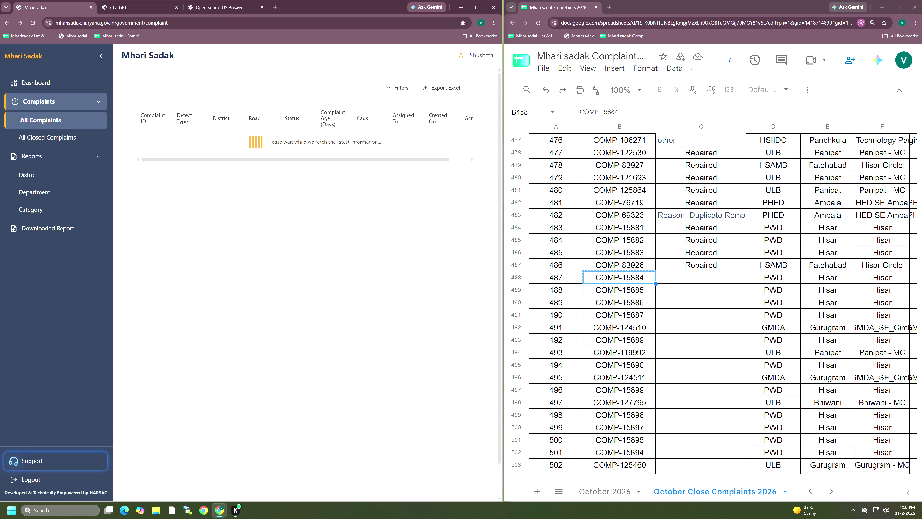
{"action": "left_click_drag", "start_coordinate": [194, 89], "coordinate": [151, 105]}
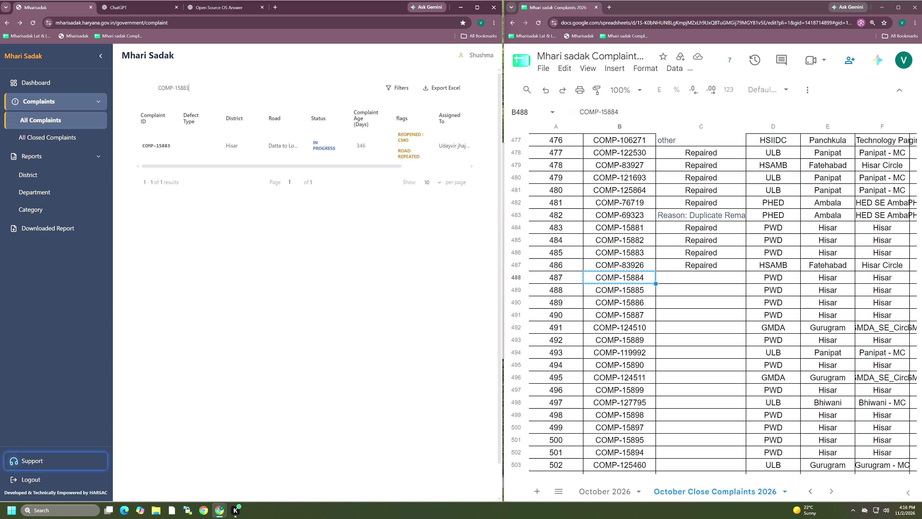
{"action": "left_click_drag", "start_coordinate": [151, 105], "coordinate": [107, 124]}
{"action": "key", "text": "ctrl+v"}
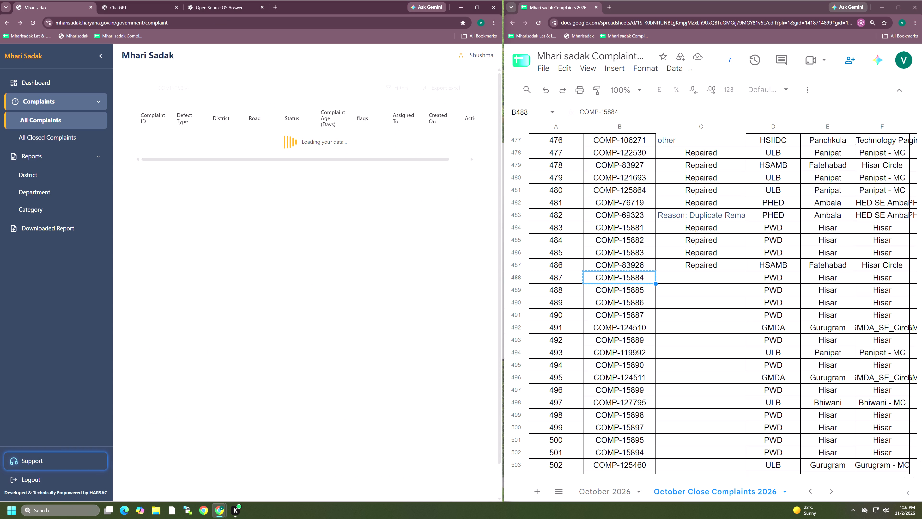
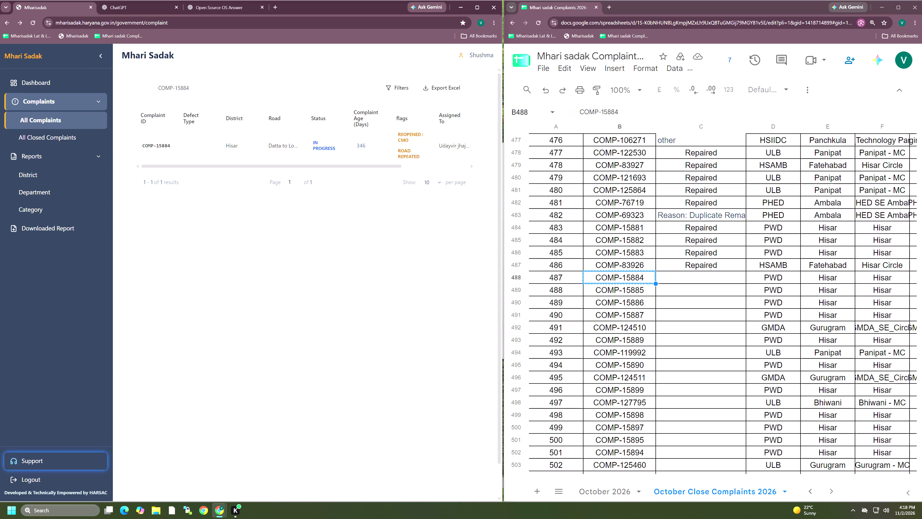
Open COMP-15884's details and view the complainant photo and both engineer photos at full size, closing each one.
{"action": "left_click", "coordinate": [245, 155]}
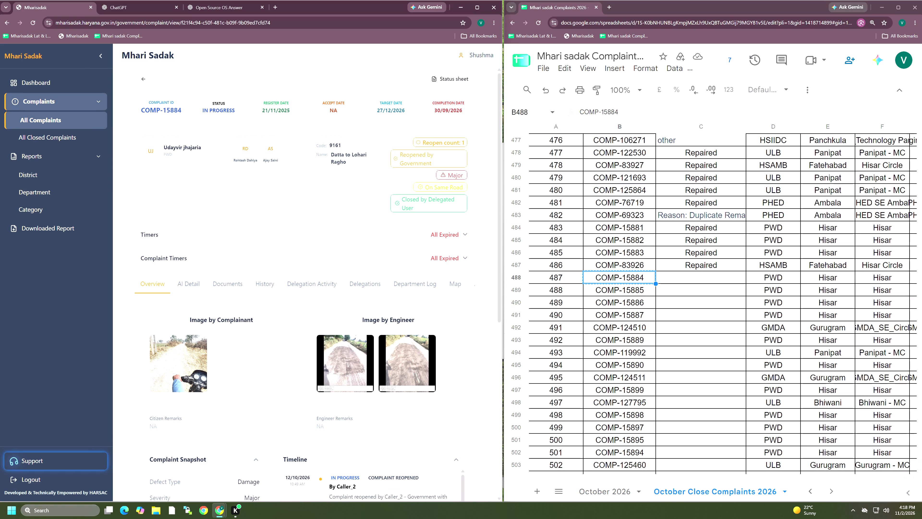
{"action": "left_click", "coordinate": [190, 370]}
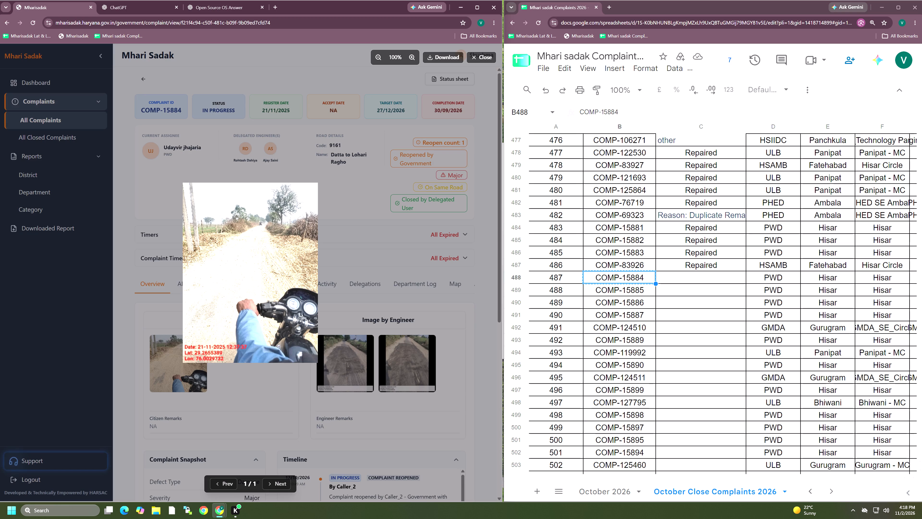
{"action": "left_click", "coordinate": [411, 203]}
{"action": "left_click", "coordinate": [341, 374]}
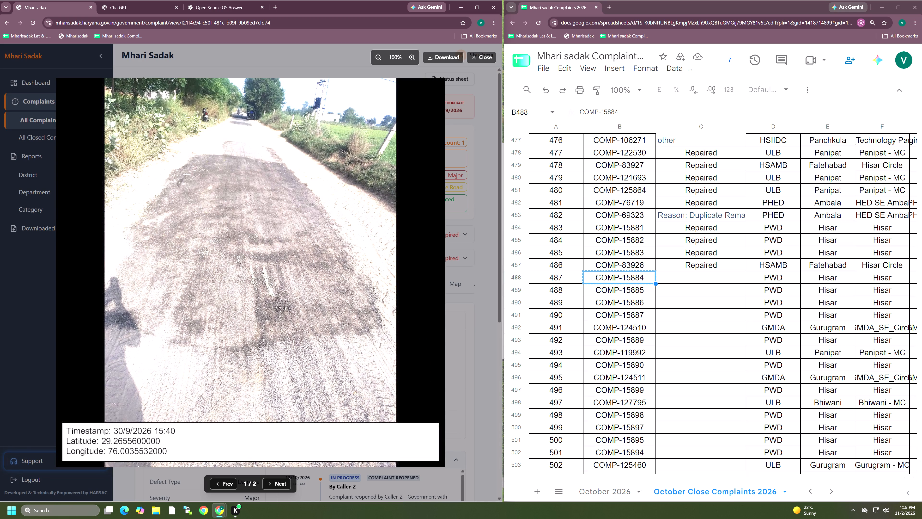
{"action": "left_click", "coordinate": [485, 60]}
{"action": "left_click", "coordinate": [399, 359]}
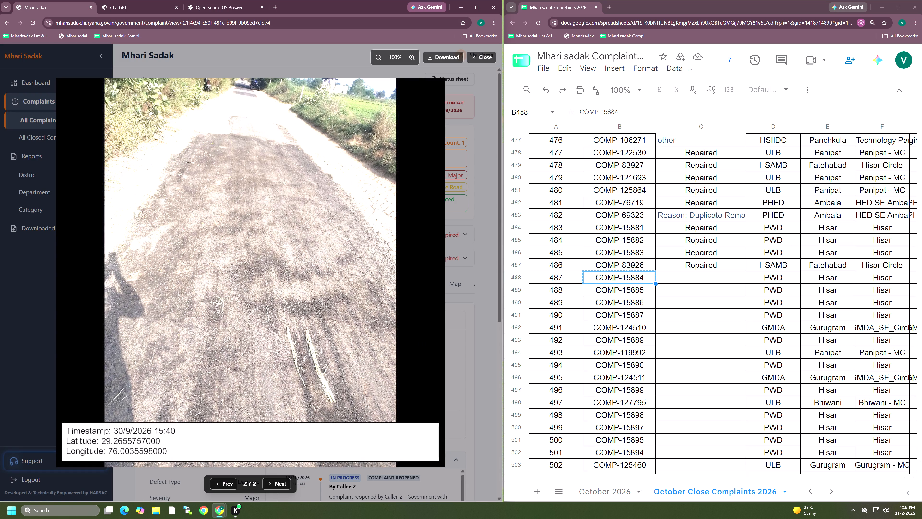
{"action": "left_click", "coordinate": [482, 57]}
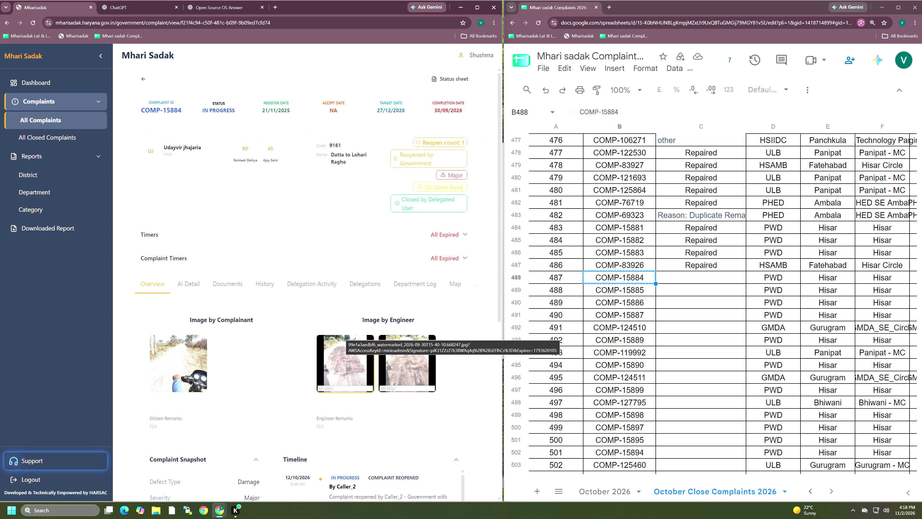
Record COMP-15884 as Repaired in its row of the spreadsheet's status column.
{"action": "left_click", "coordinate": [706, 278]}
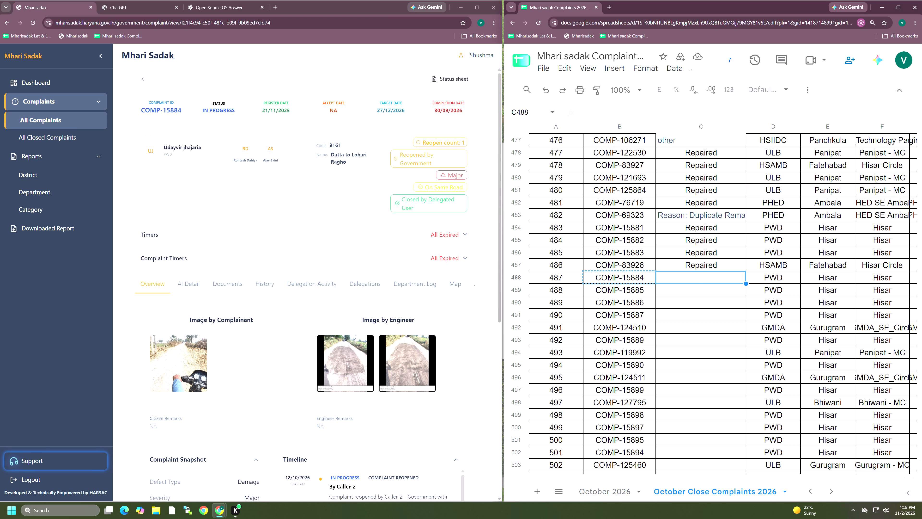
{"action": "key", "text": "ctrl+d"}
{"action": "left_click", "coordinate": [635, 292]}
{"action": "key", "text": "ctrl+c"}
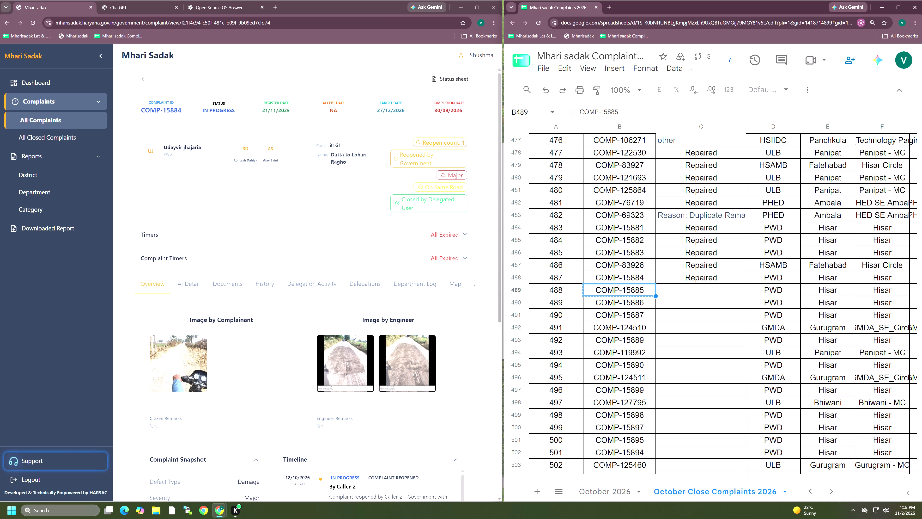
{"action": "left_click", "coordinate": [146, 76]}
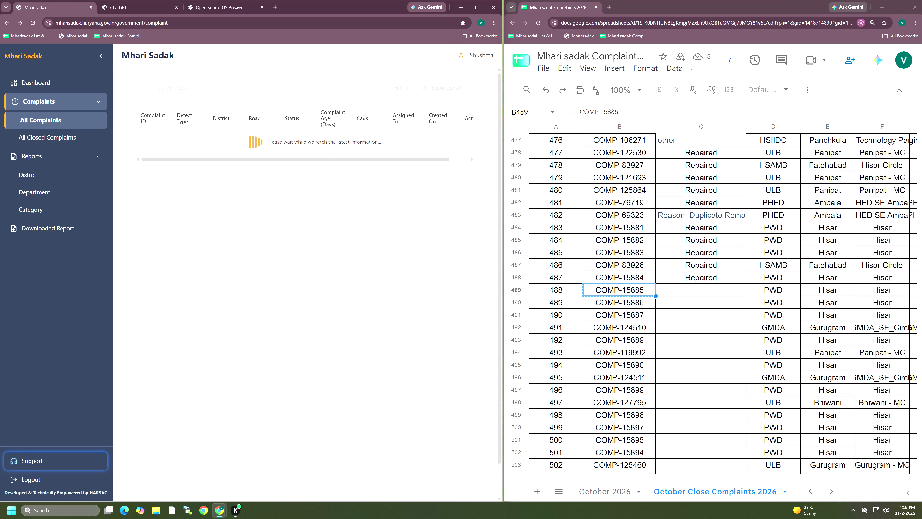
{"action": "left_click_drag", "start_coordinate": [196, 88], "coordinate": [132, 116]}
{"action": "key", "text": "ctrl+v"}
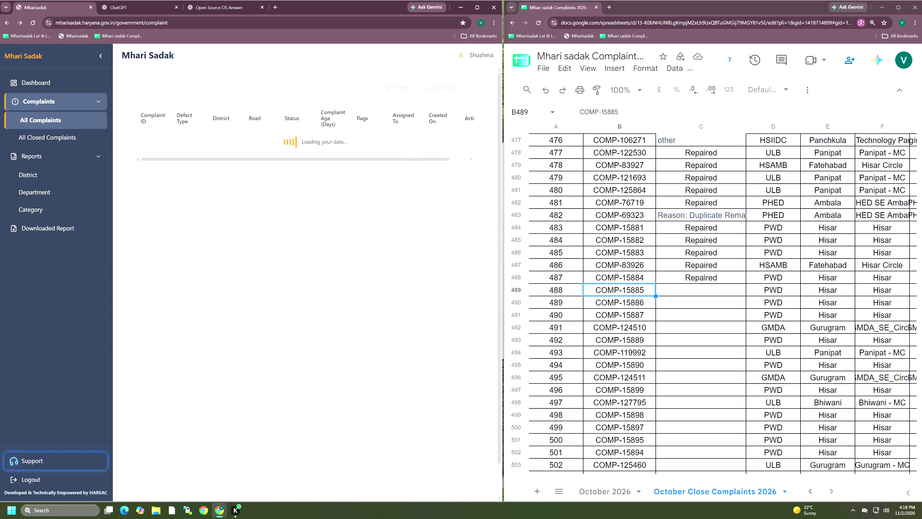
{"action": "left_click", "coordinate": [255, 143]}
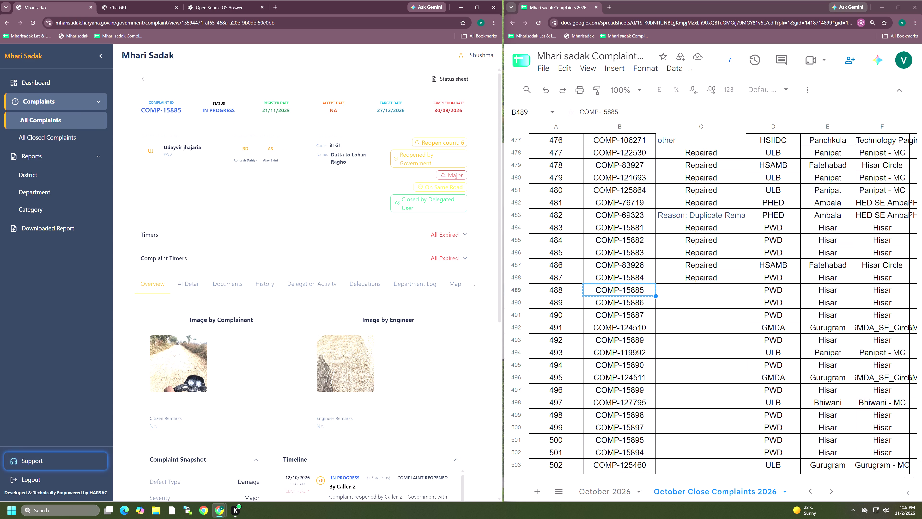
Record COMP-15885 as Repaired in its row of the spreadsheet's status column.
{"action": "left_click", "coordinate": [698, 292]}
{"action": "key", "text": "ctrl+d"}
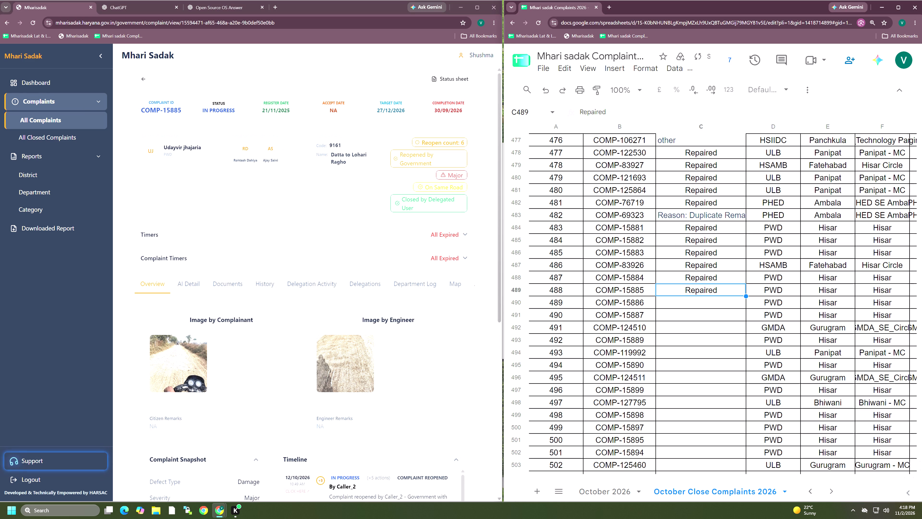
Copy COMP-15886 from the spreadsheet, return to the portal's complaint list, and search for that complaint.
{"action": "left_click", "coordinate": [632, 303]}
{"action": "key", "text": "ctrl+c"}
{"action": "left_click", "coordinate": [142, 80]}
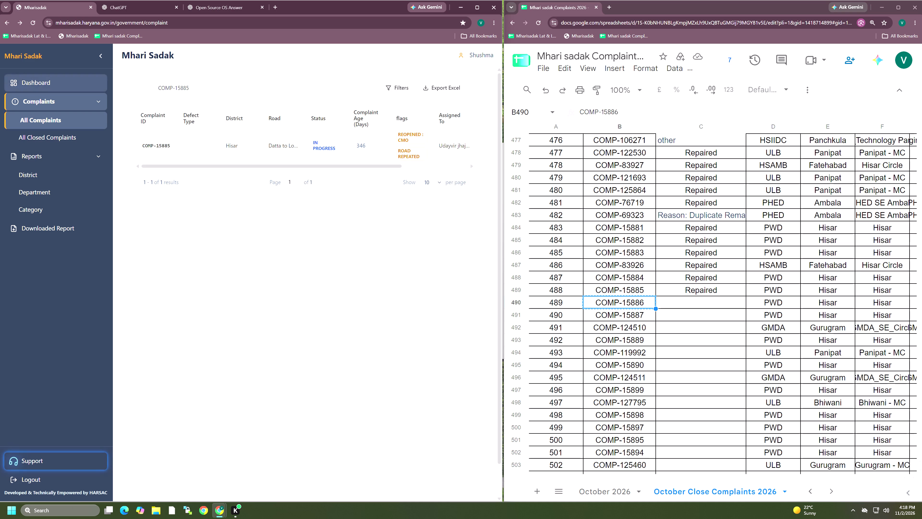
{"action": "left_click_drag", "start_coordinate": [193, 90], "coordinate": [130, 111]}
{"action": "key", "text": "ctrl+v"}
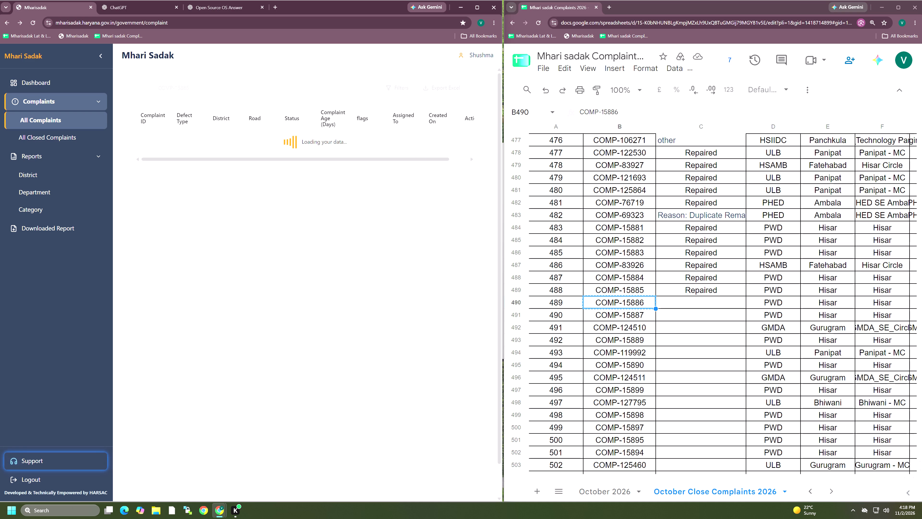